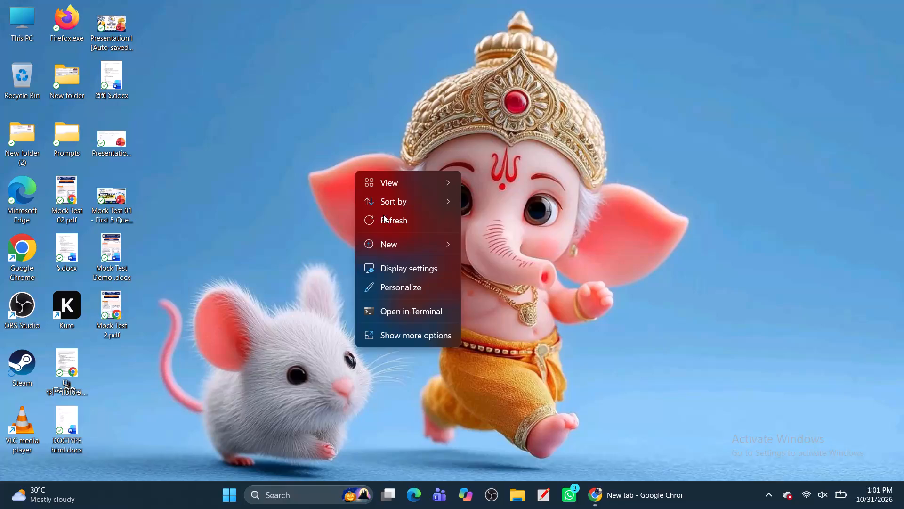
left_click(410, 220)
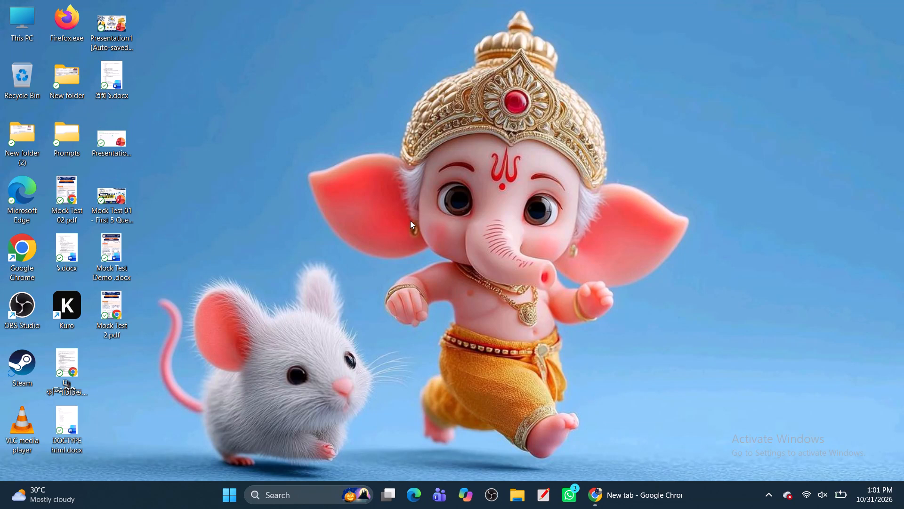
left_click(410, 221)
Browse drive E: to RANISH CLASS ROOM > Mock Test > 02, view Mock Test 002.pdf, and close it.
double_click(25, 27)
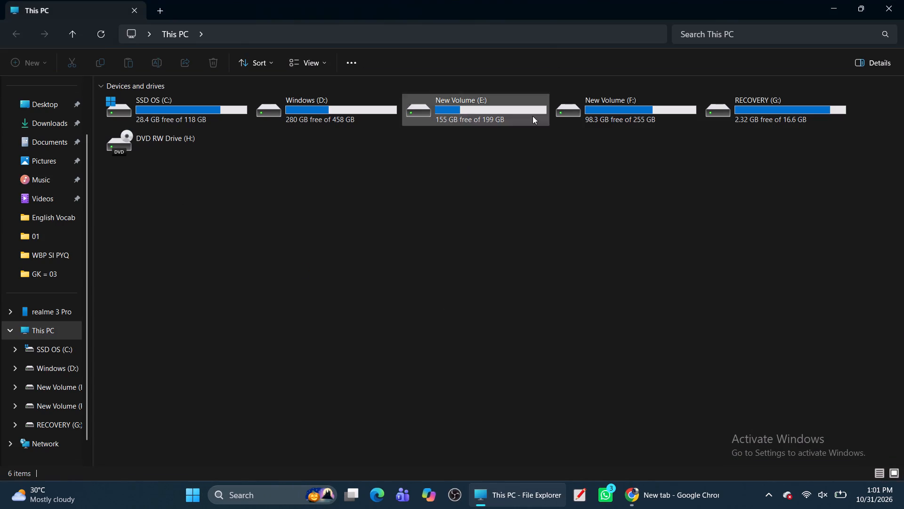
double_click(473, 120)
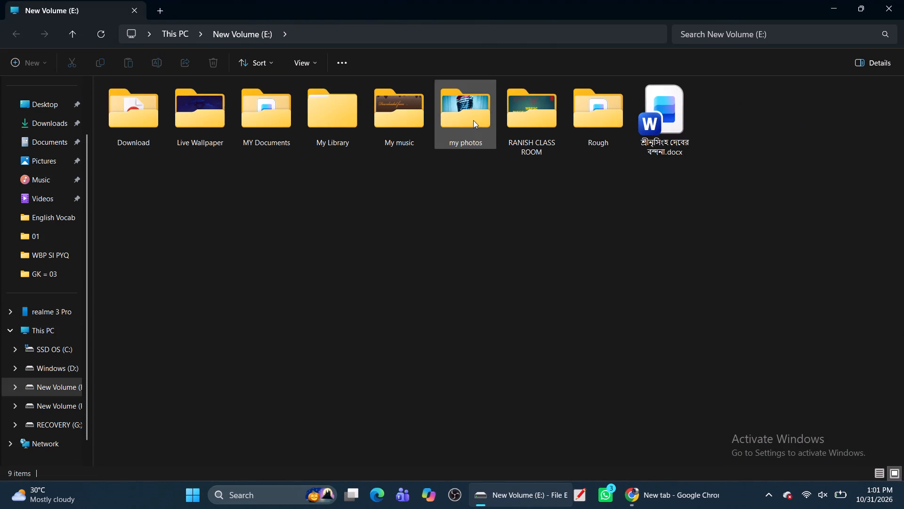
double_click(529, 129)
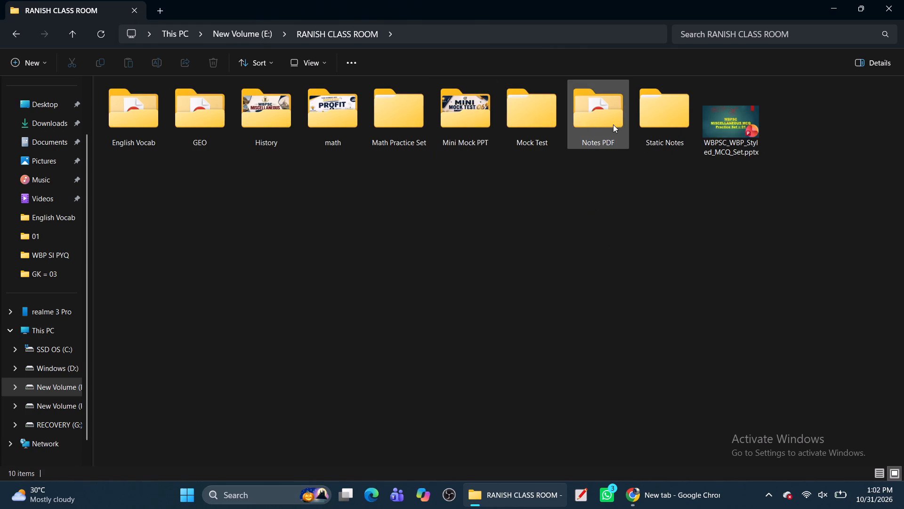
double_click(661, 127)
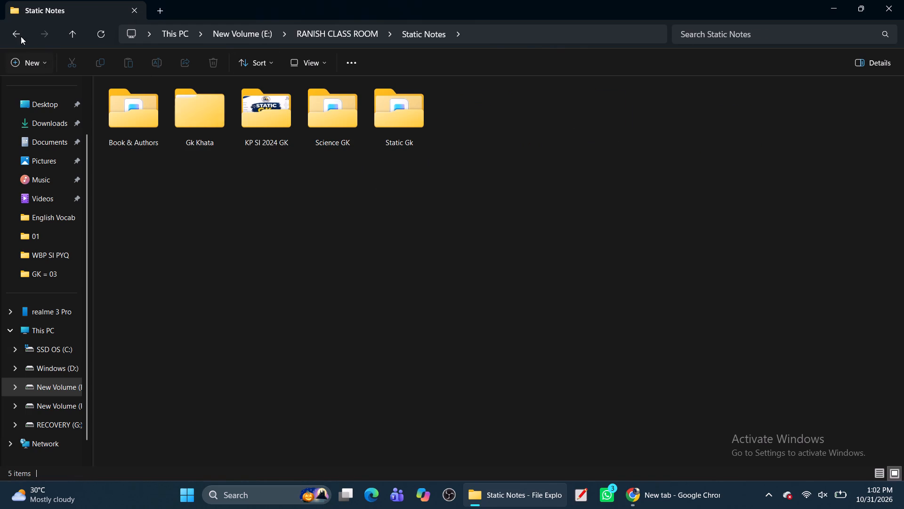
left_click(9, 33)
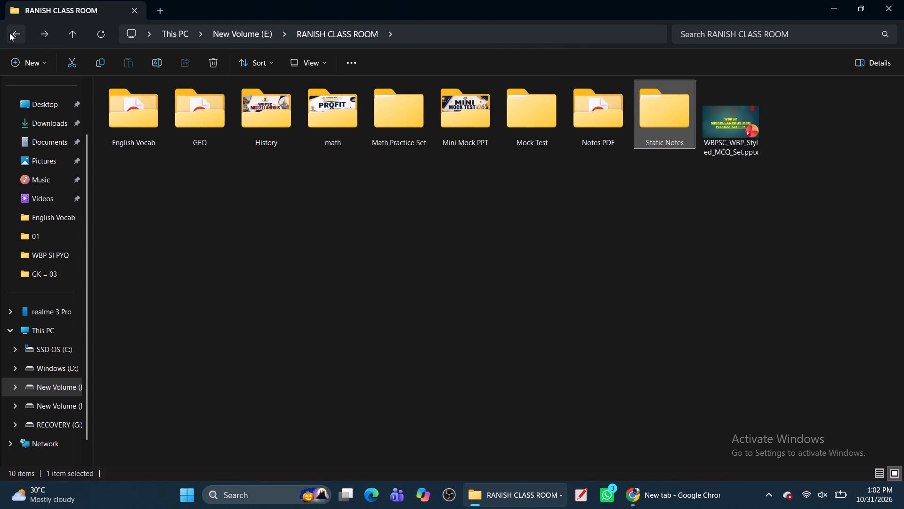
double_click(528, 126)
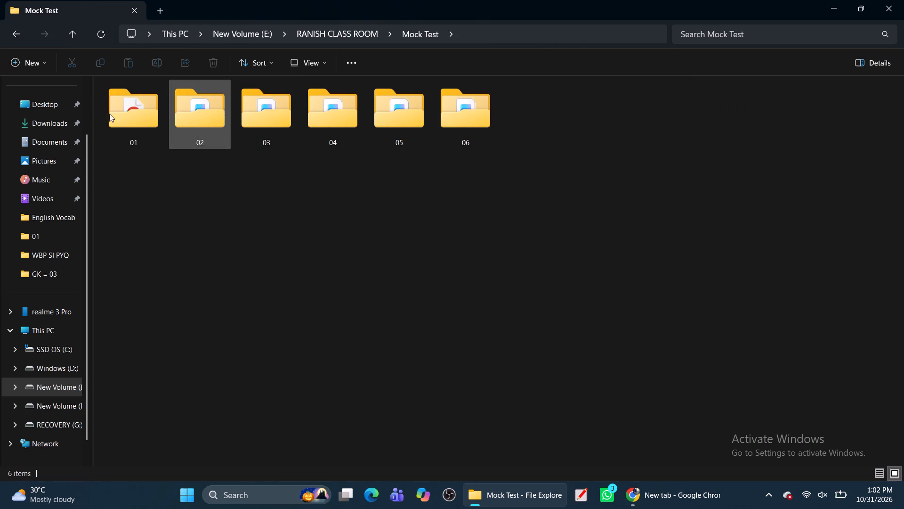
double_click(177, 111)
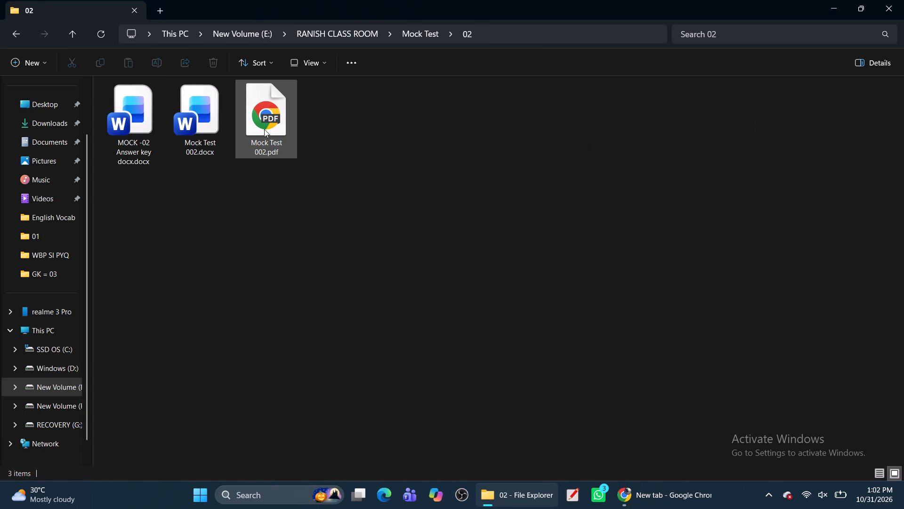
double_click(272, 130)
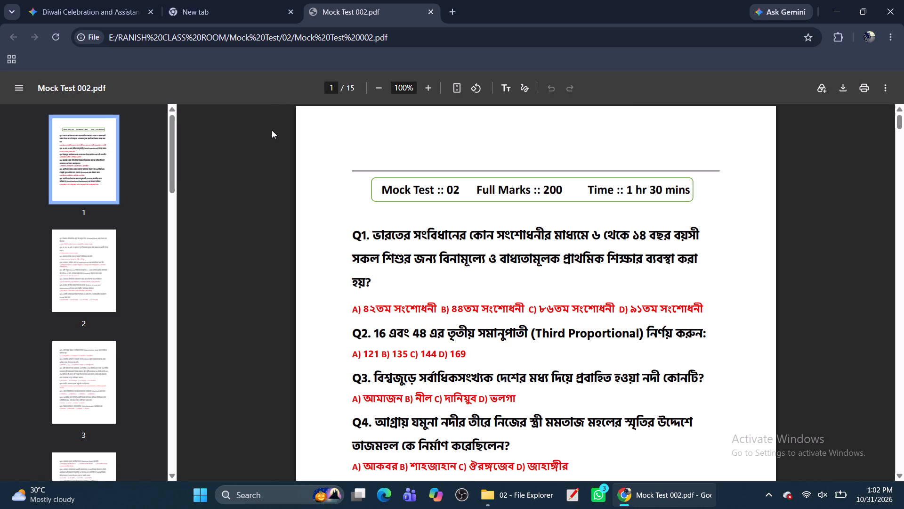
left_click(429, 14)
left_click(836, 0)
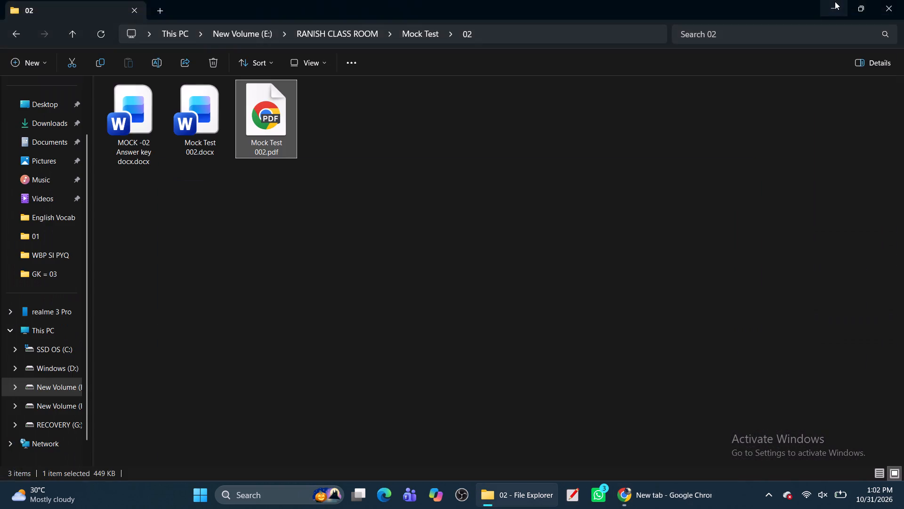
left_click(833, 3)
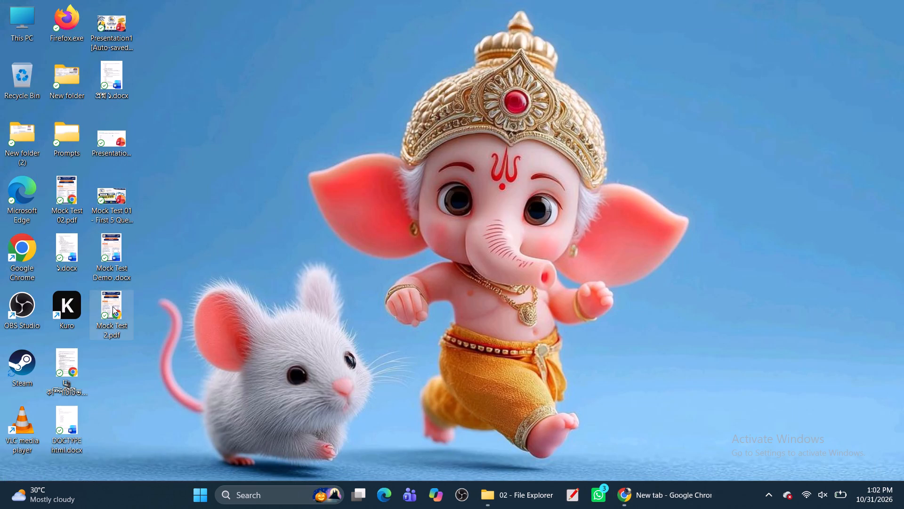
Open Mock Test 2.pdf from the desktop, review its first page, and close both it and the 02 folder window.
double_click(113, 305)
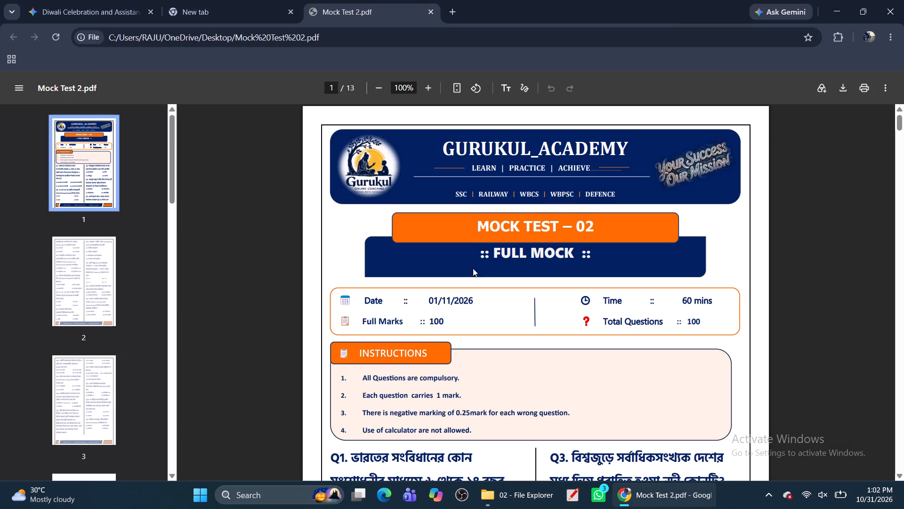
scroll(470, 273, "down", 5)
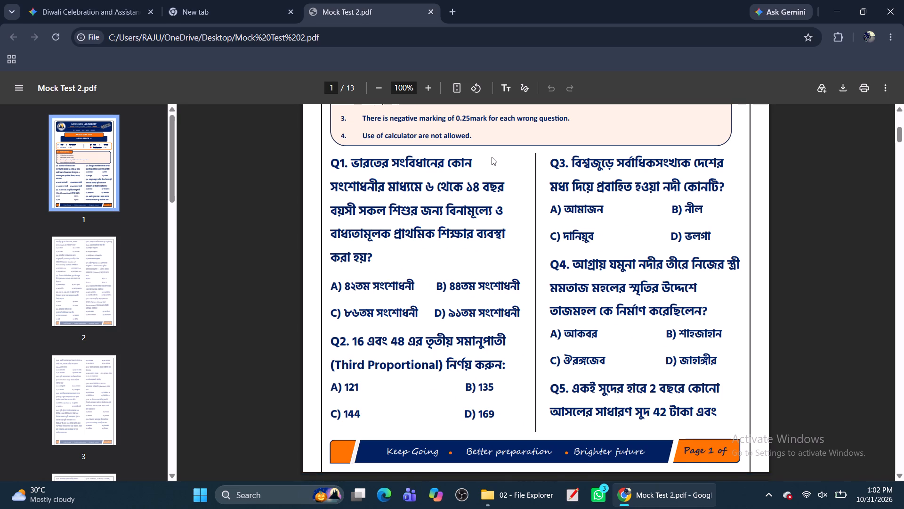
left_click(428, 14)
left_click(510, 503)
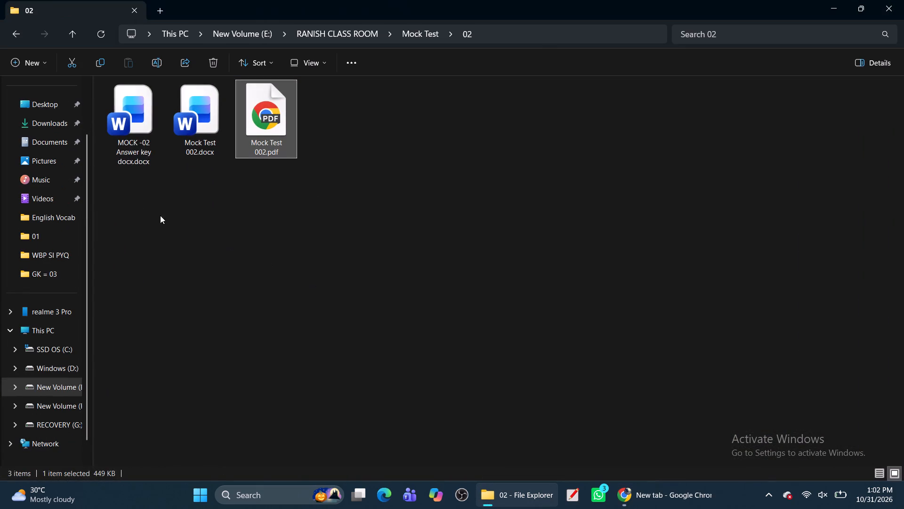
left_click(903, 0)
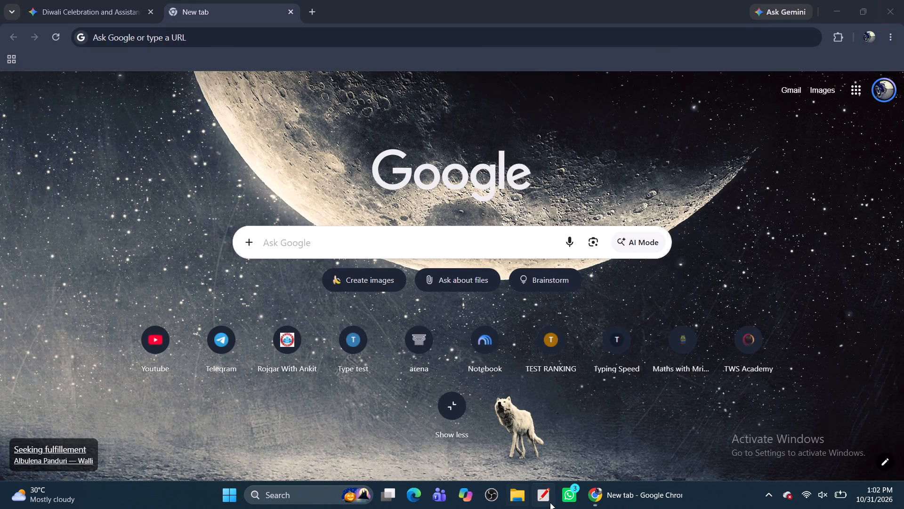
left_click(834, 0)
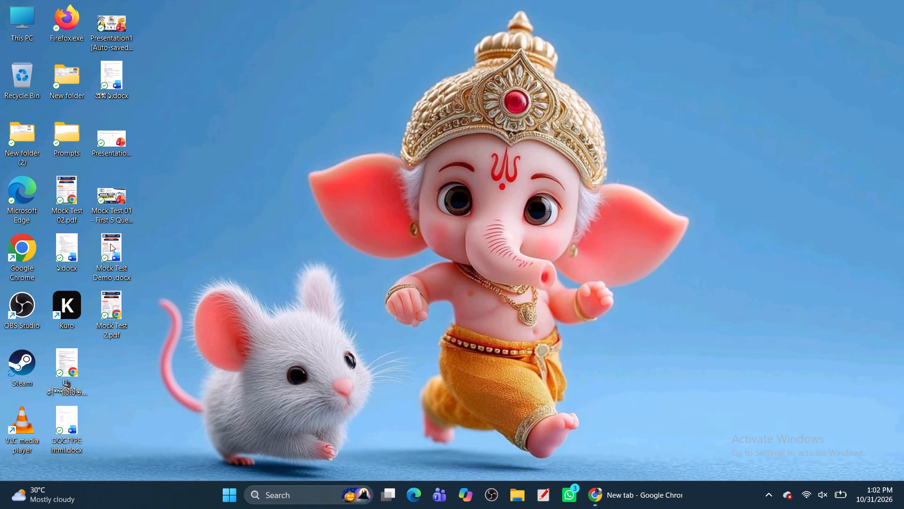
double_click(109, 244)
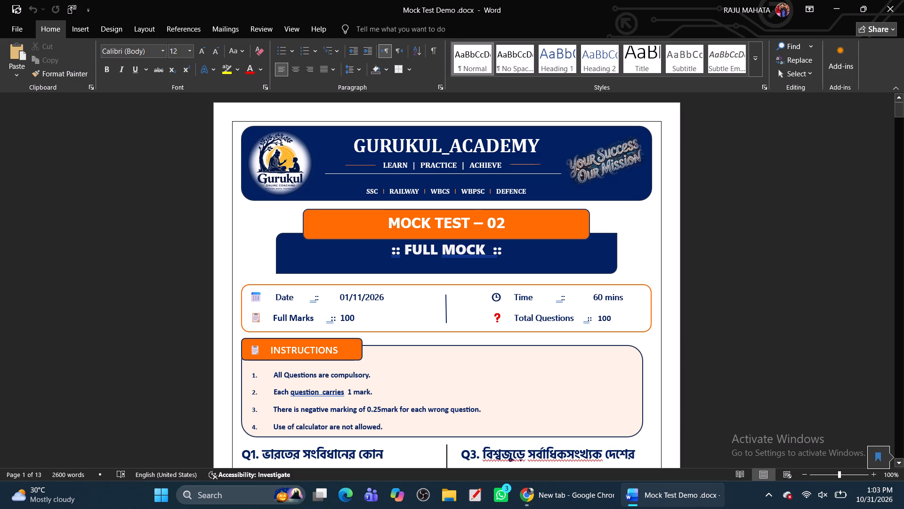
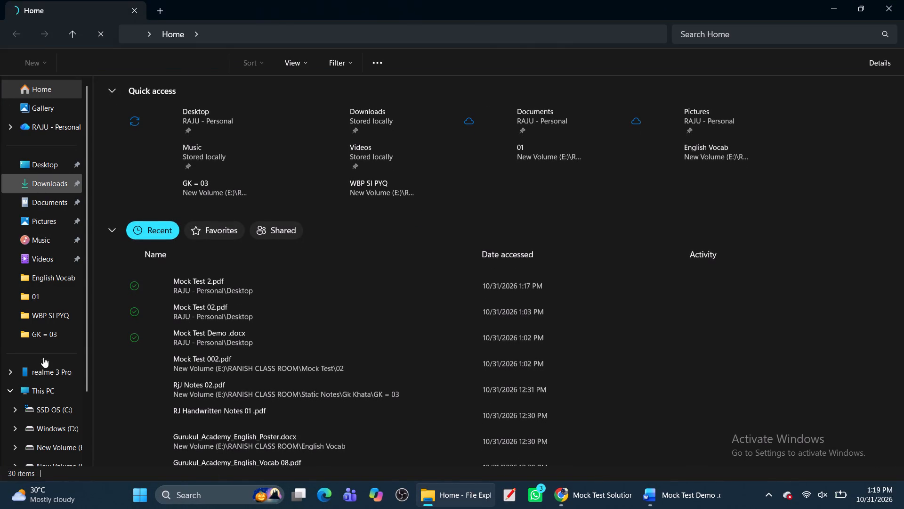
left_click(46, 389)
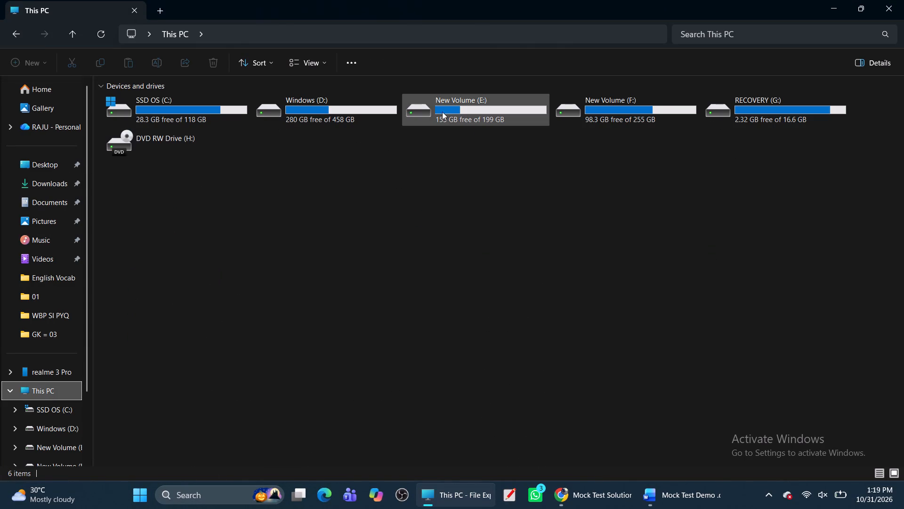
double_click(445, 112)
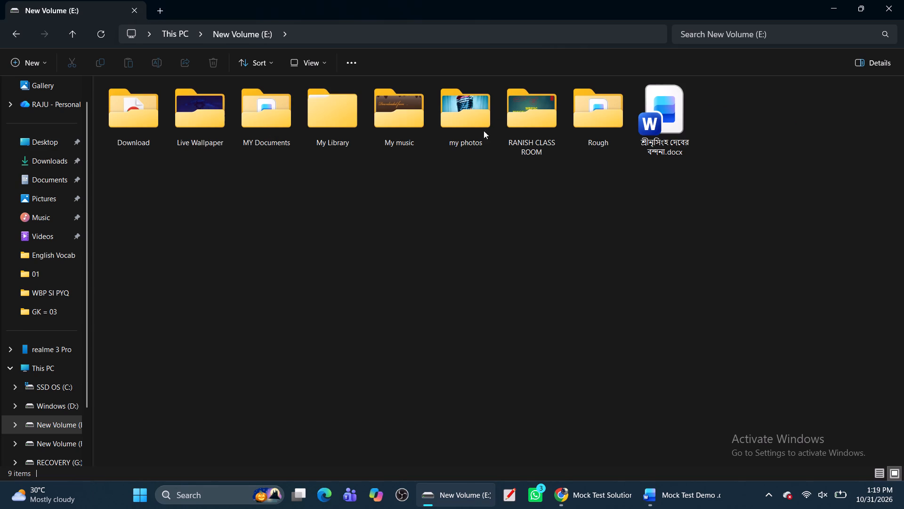
double_click(533, 134)
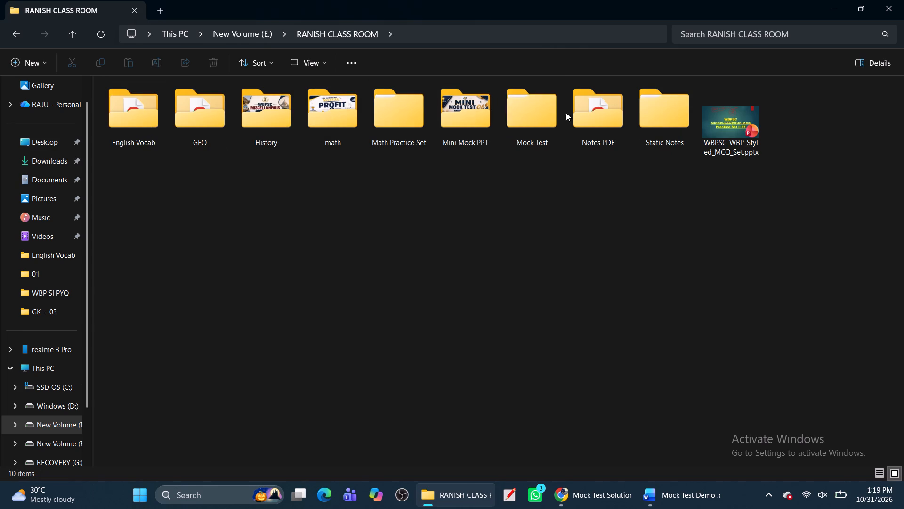
double_click(521, 120)
double_click(210, 116)
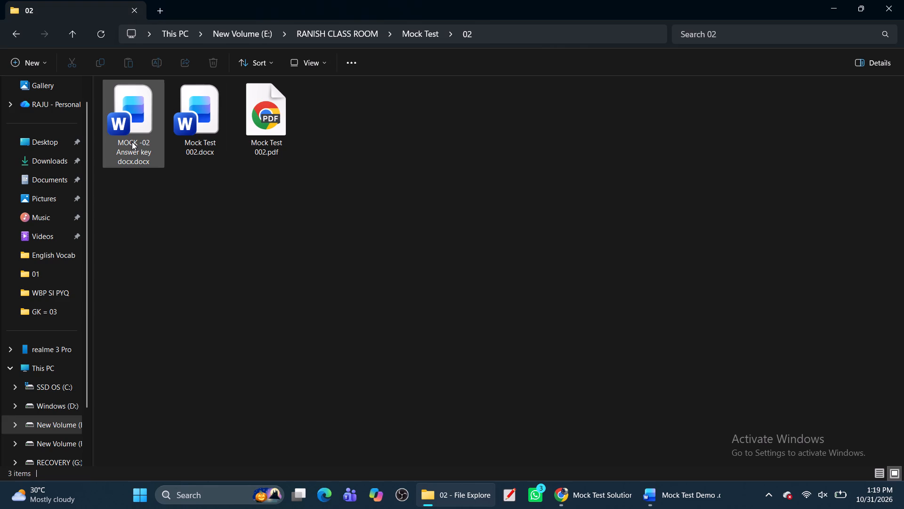
double_click(132, 142)
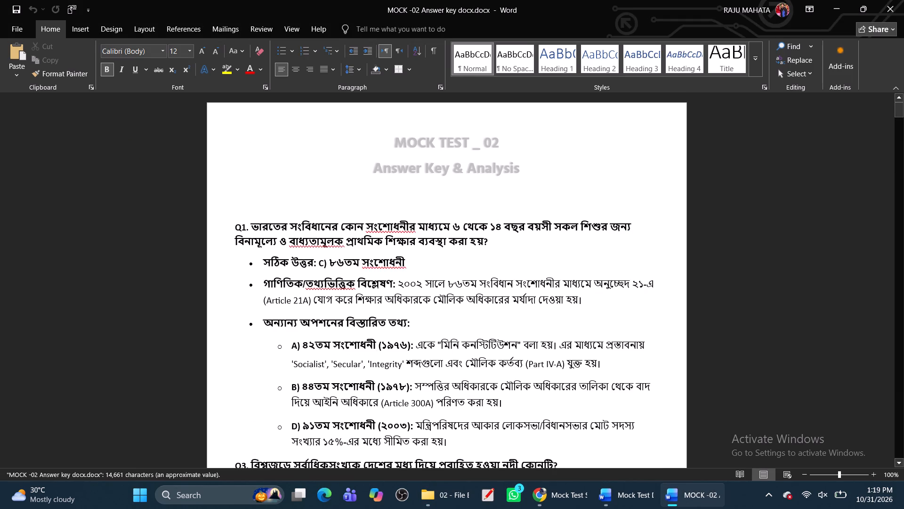
Look over the title header and the Q1 and Q3 answer analyses on page 1 of the answer key.
scroll(476, 248, "down", 2)
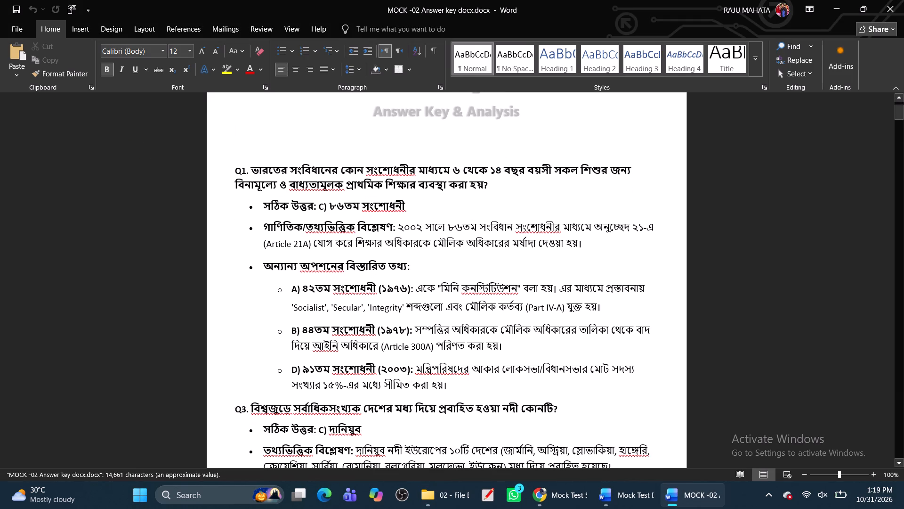
scroll(476, 248, "down", 1)
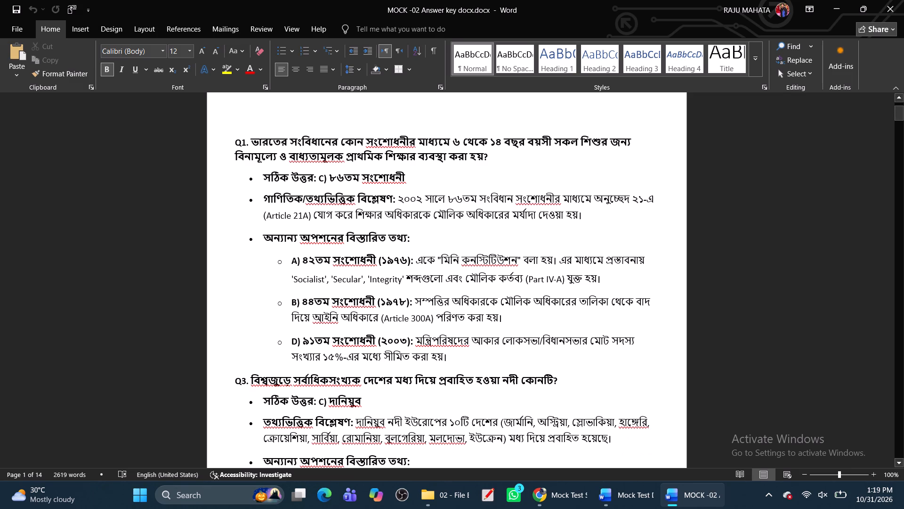
scroll(326, 279, "down", 3)
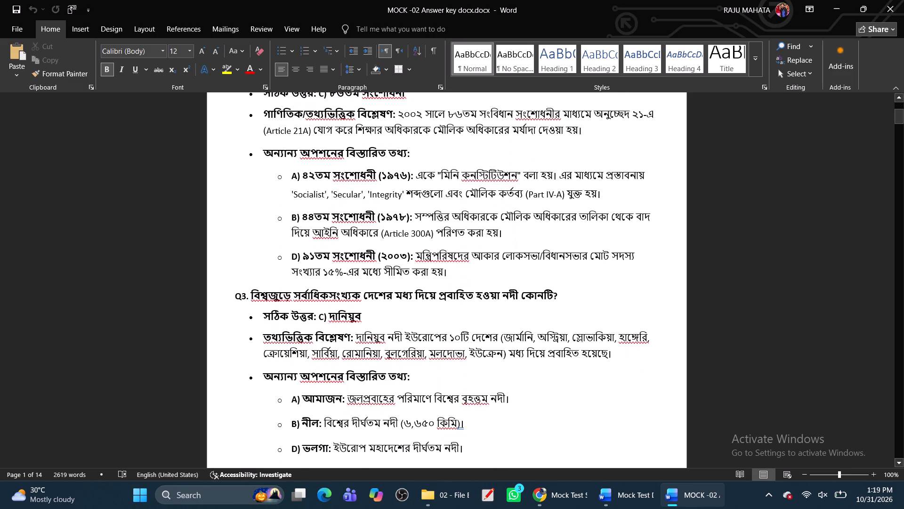
scroll(326, 279, "up", 7)
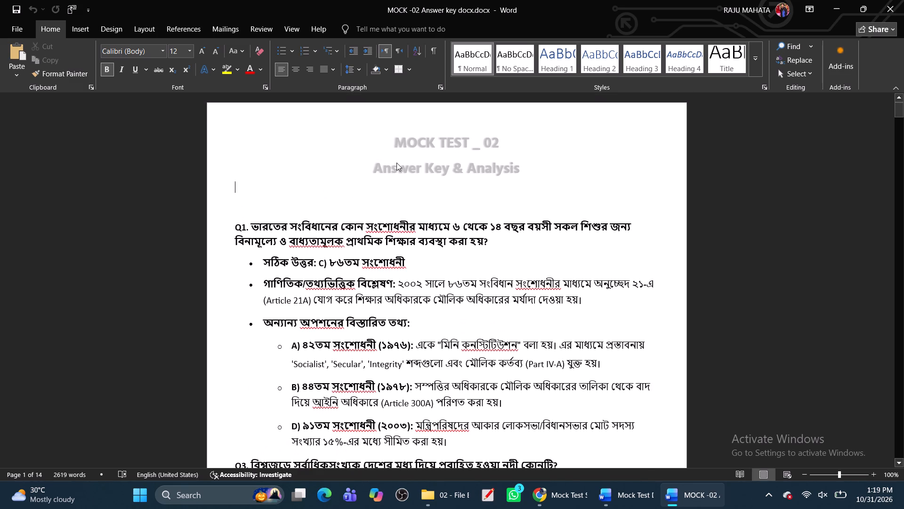
left_click(332, 140)
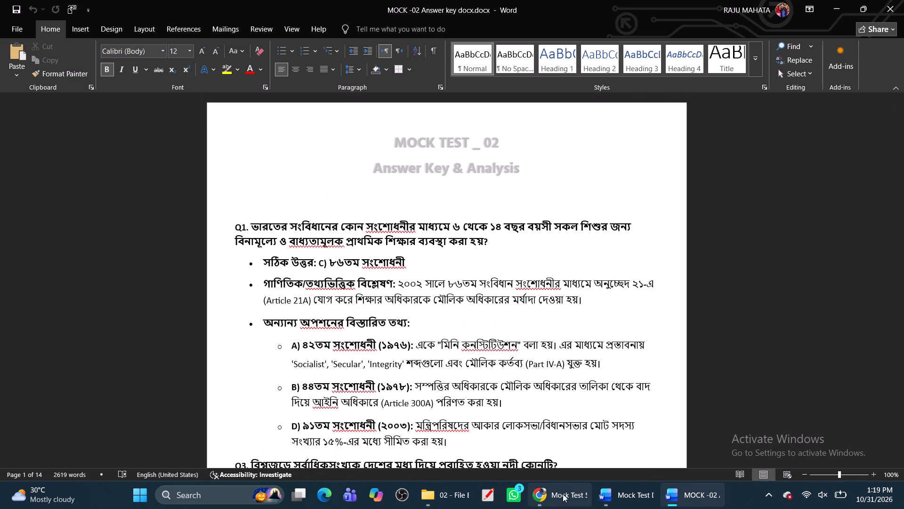
Switch to Mock Test Demo.docx and copy the GURUKUL_ACADEMY banner shape at the top of page 1.
left_click(564, 493)
left_click(638, 504)
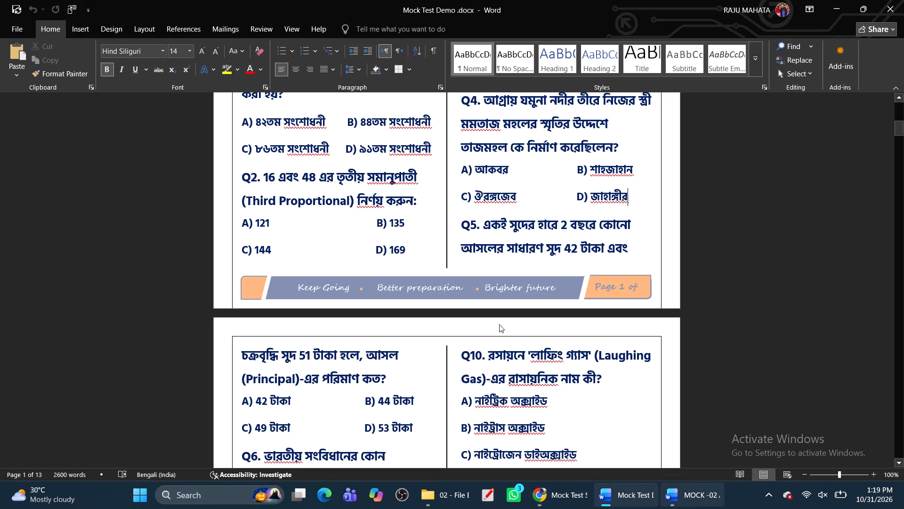
scroll(465, 296, "up", 20)
scroll(463, 283, "up", 4)
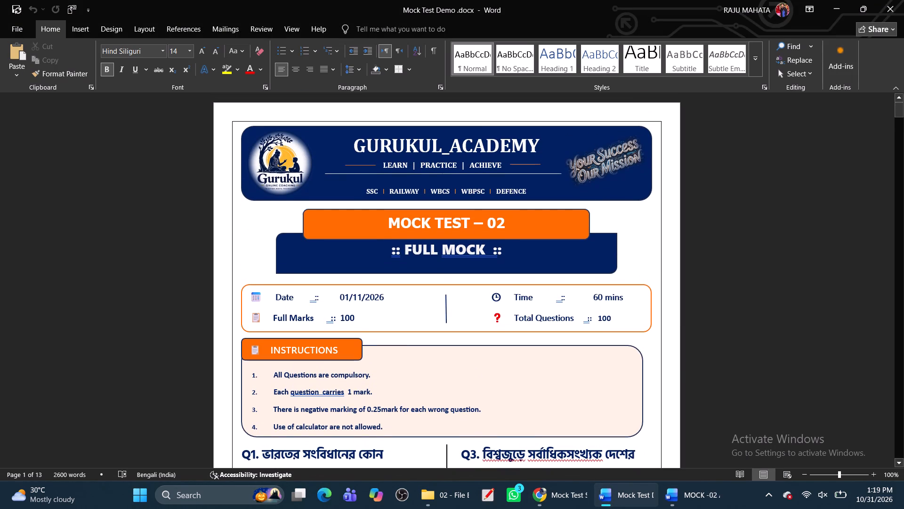
left_click(324, 132)
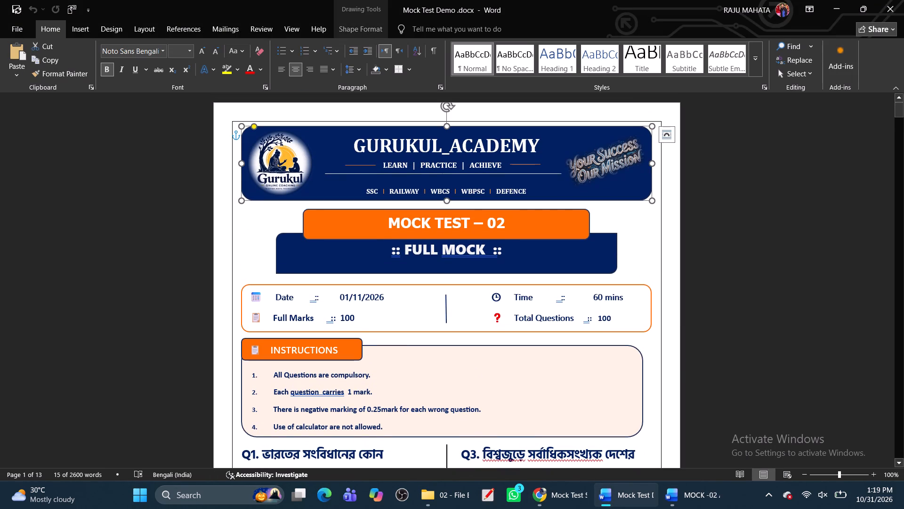
key("ctrl+c")
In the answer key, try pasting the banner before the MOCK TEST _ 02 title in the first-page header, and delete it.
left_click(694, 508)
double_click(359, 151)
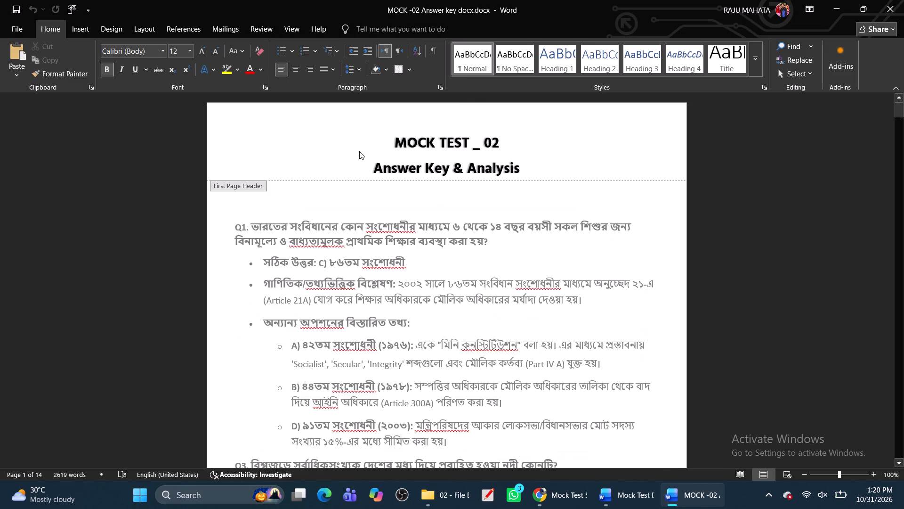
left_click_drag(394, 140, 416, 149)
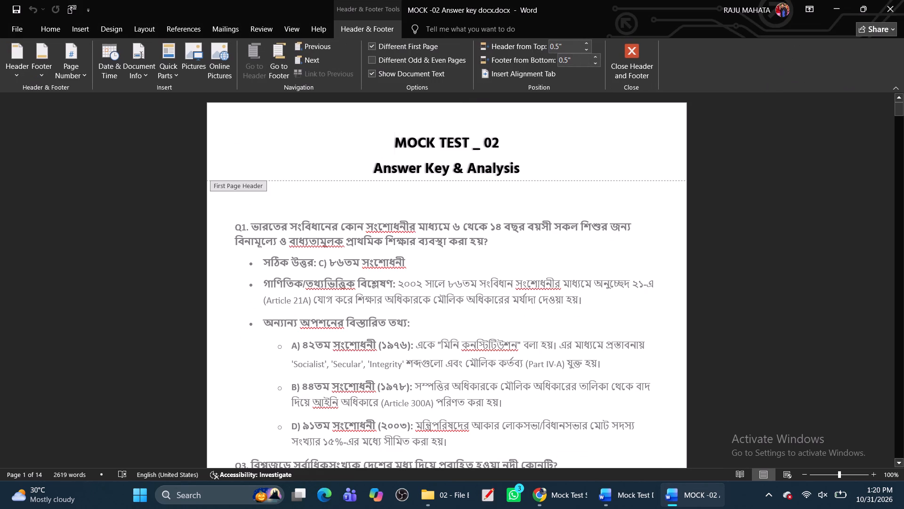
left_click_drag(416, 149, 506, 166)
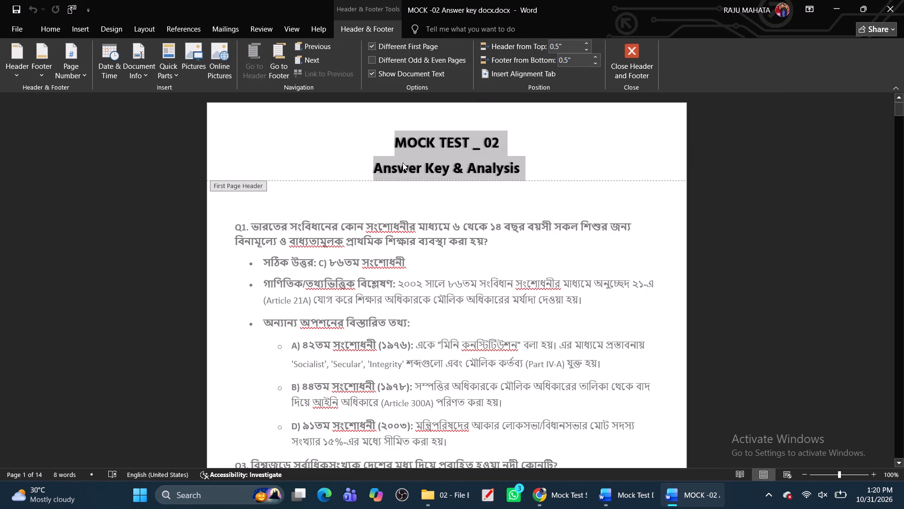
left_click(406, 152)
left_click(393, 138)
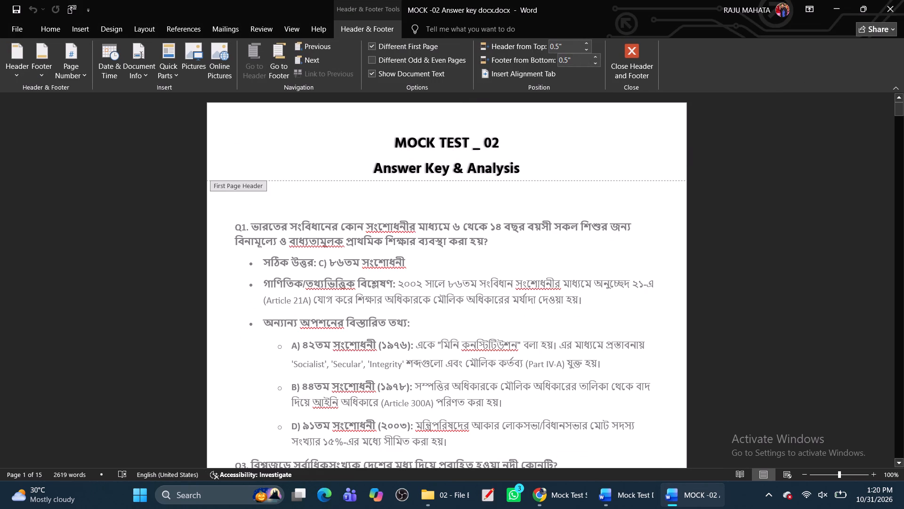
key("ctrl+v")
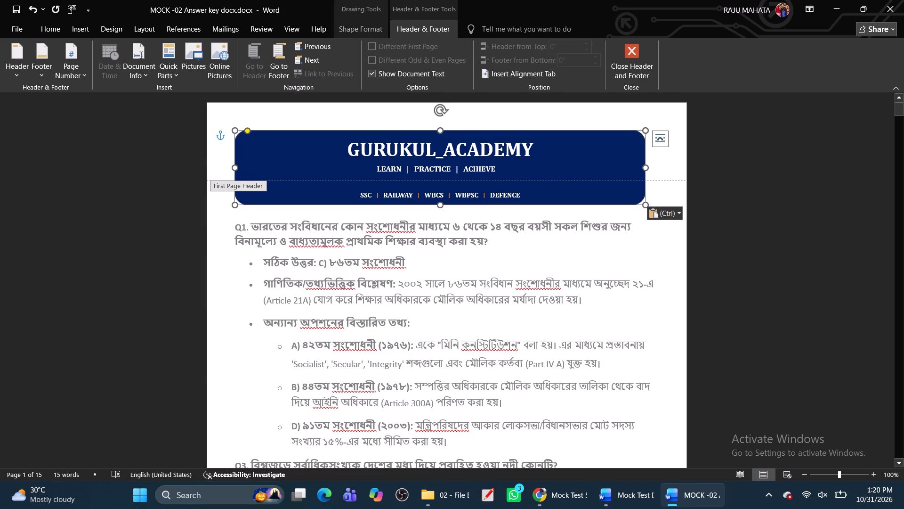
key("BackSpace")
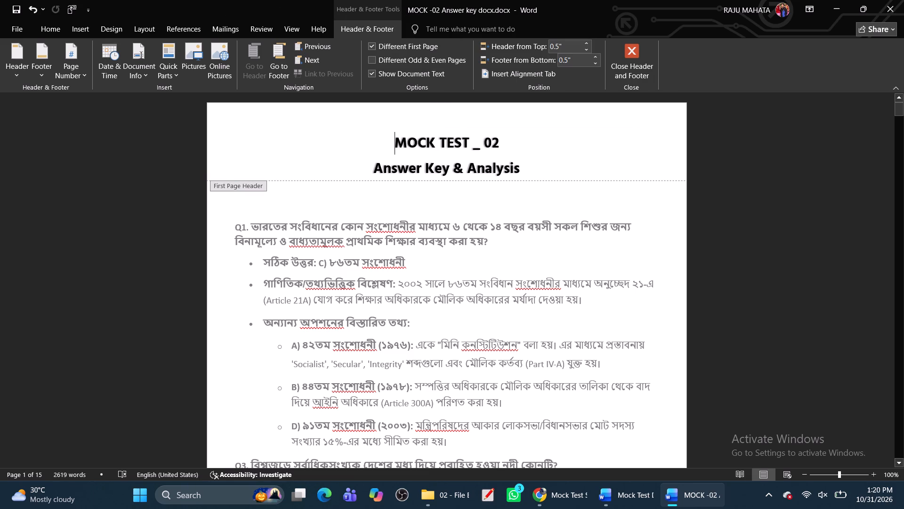
Delete both title lines, MOCK TEST _ 02 and Answer Key & Analysis, from the first-page header.
left_click_drag(367, 164, 509, 172)
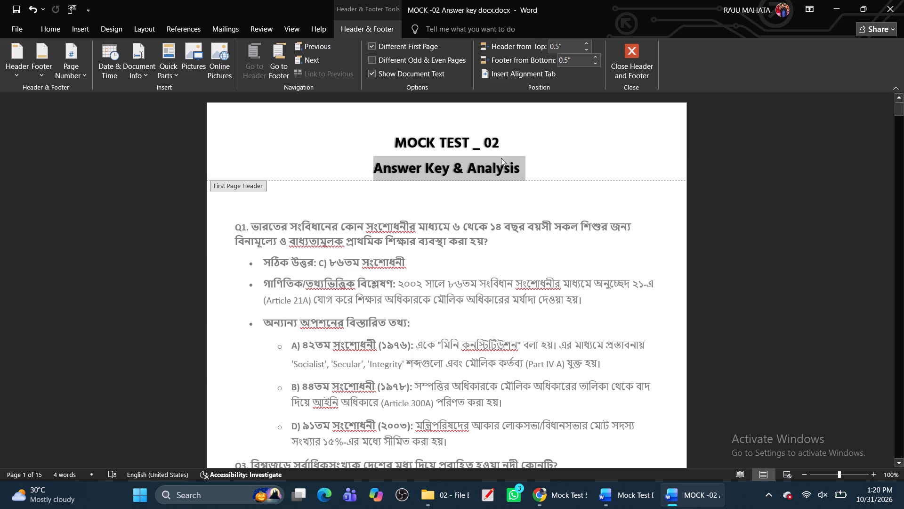
left_click_drag(501, 145, 396, 166)
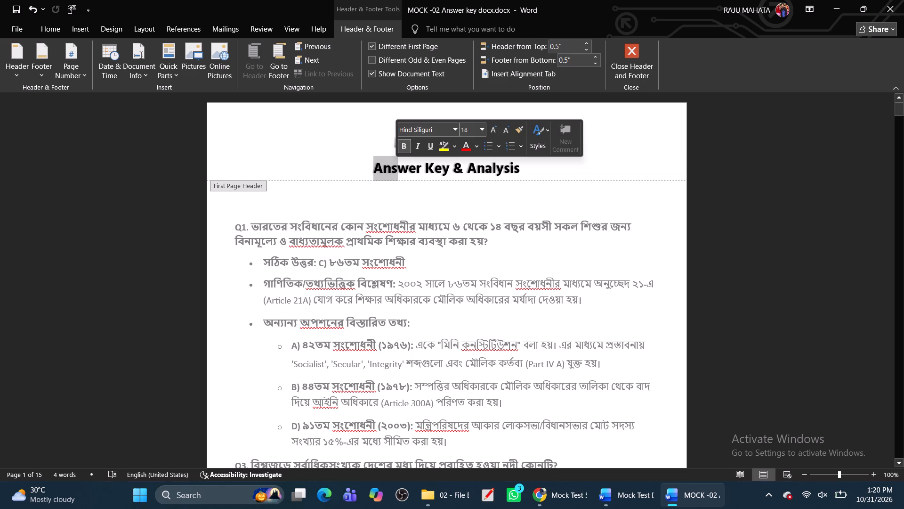
left_click(394, 149)
left_click_drag(394, 147, 497, 169)
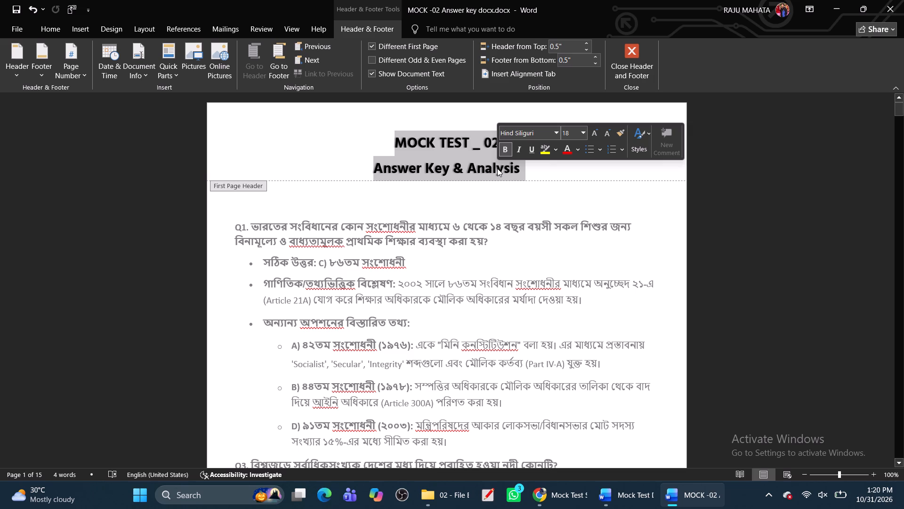
key("BackSpace")
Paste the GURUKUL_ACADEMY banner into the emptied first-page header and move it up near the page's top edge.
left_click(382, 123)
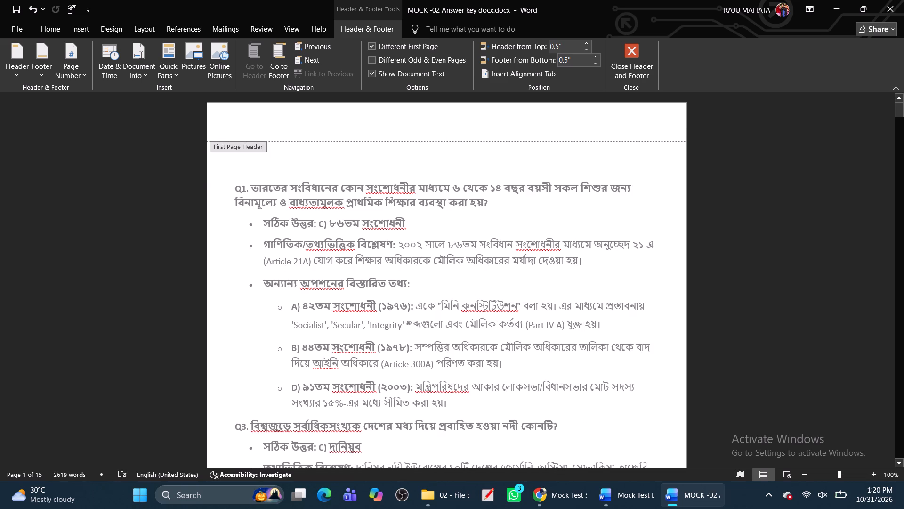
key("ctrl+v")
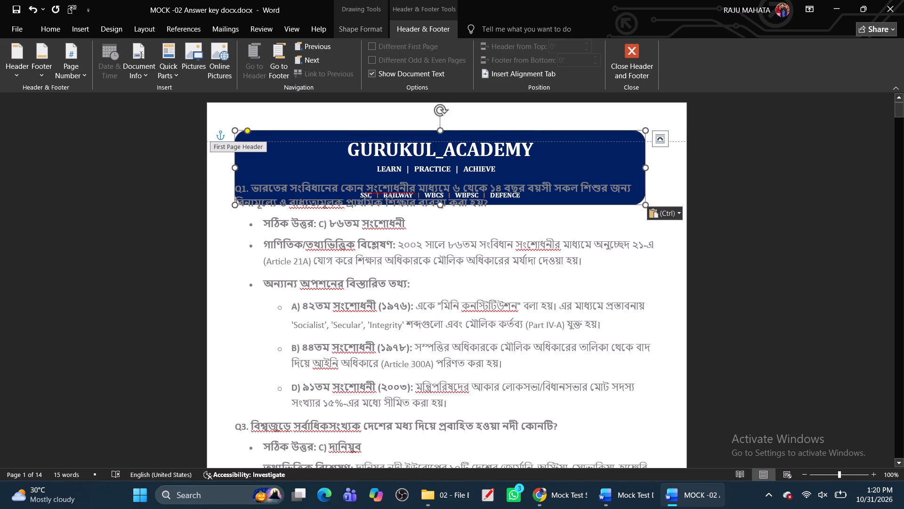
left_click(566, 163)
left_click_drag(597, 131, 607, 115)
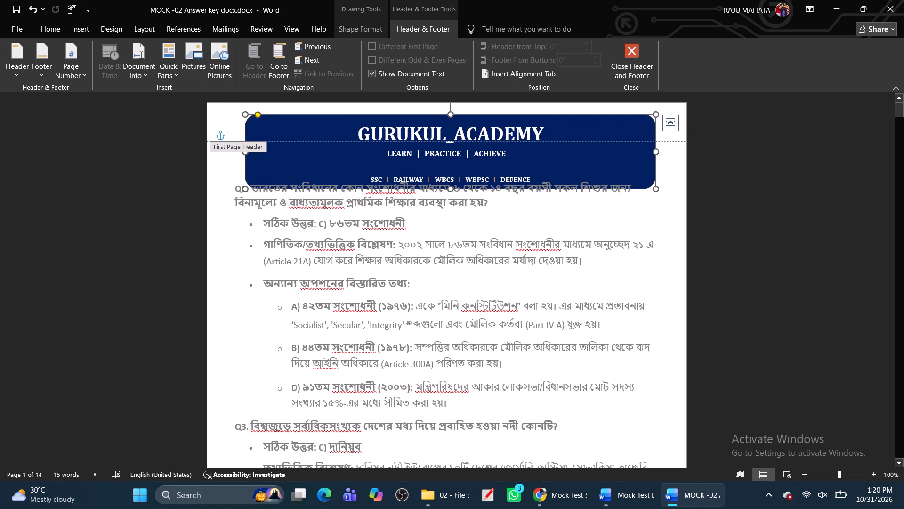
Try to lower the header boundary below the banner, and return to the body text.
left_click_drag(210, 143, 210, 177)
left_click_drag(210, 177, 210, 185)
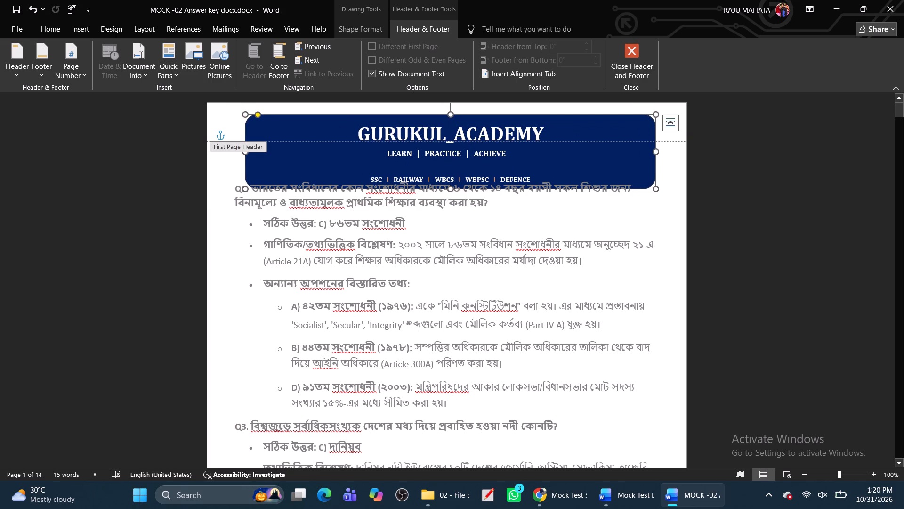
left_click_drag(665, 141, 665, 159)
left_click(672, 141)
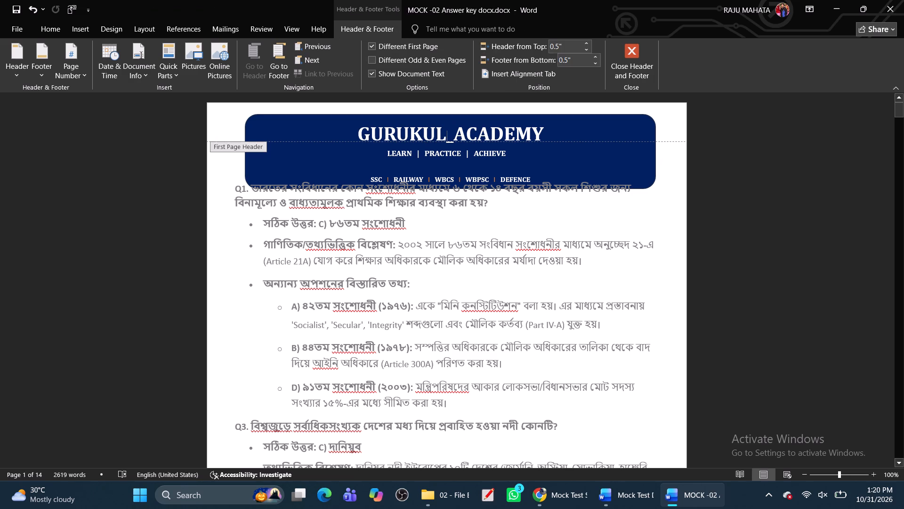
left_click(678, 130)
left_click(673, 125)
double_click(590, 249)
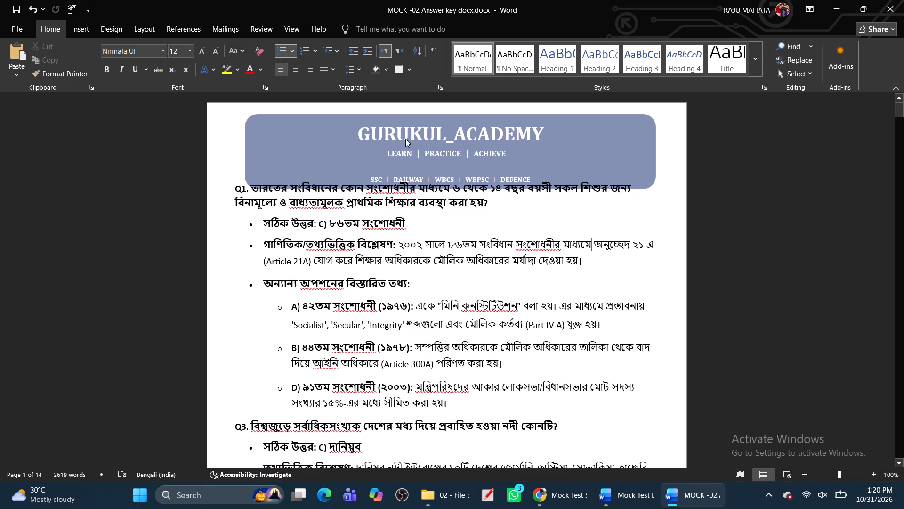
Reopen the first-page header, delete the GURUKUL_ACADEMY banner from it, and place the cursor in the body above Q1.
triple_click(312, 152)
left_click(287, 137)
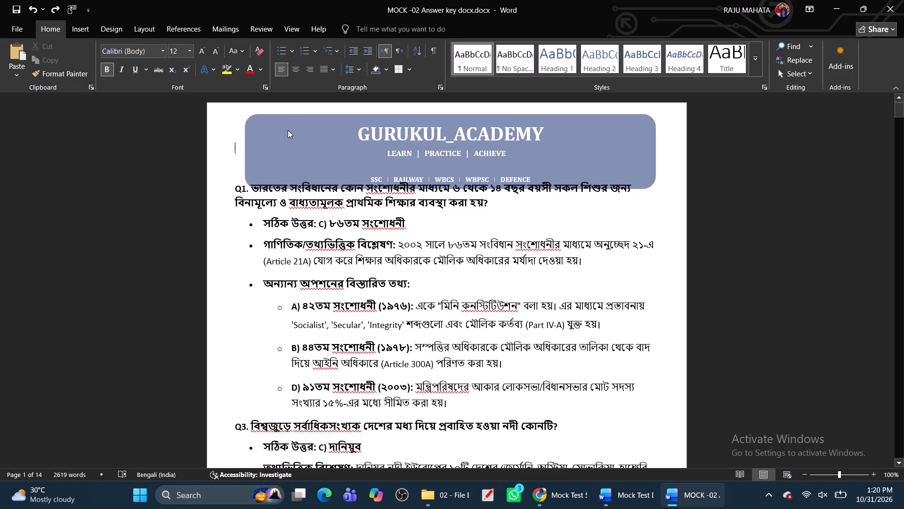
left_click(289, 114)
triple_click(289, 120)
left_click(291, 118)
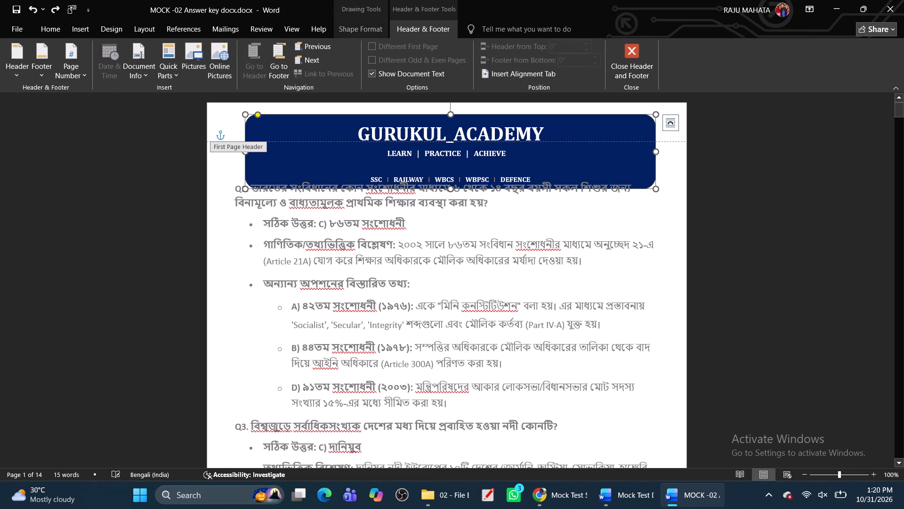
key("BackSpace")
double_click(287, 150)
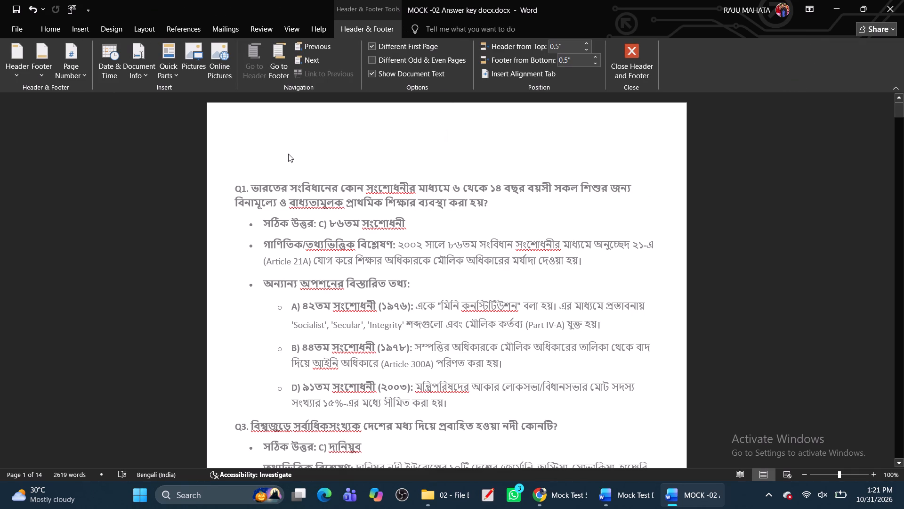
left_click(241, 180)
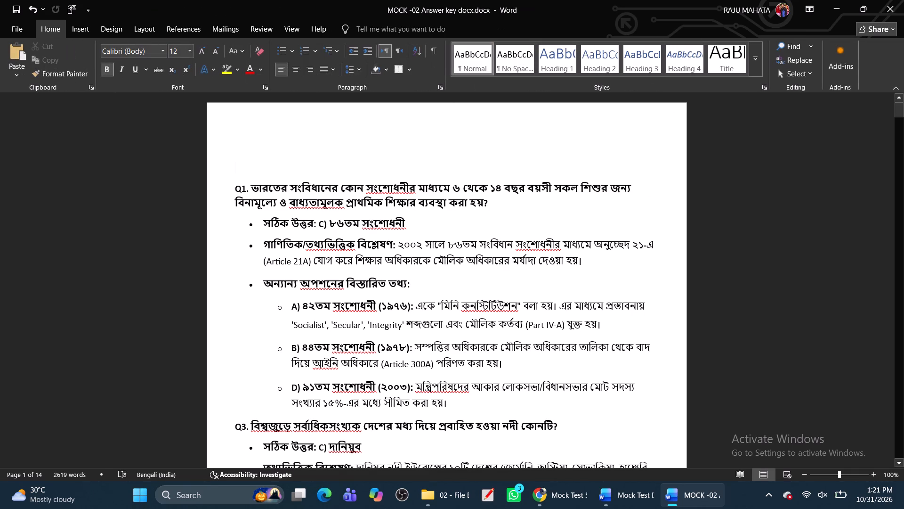
Paste the GURUKUL_ACADEMY banner into the body above Q1 and move it up near the page's top edge.
key("ctrl+v")
left_click_drag(293, 187, 296, 184)
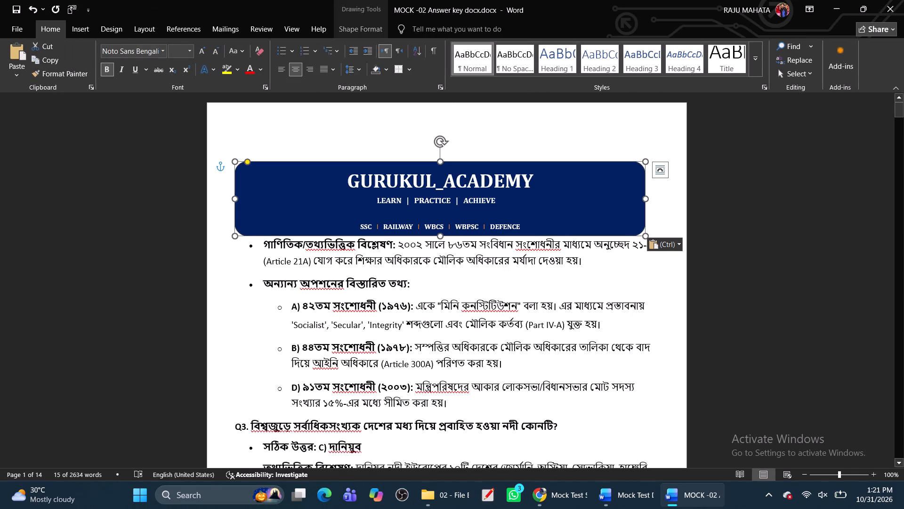
left_click_drag(296, 184, 293, 178)
left_click(263, 185)
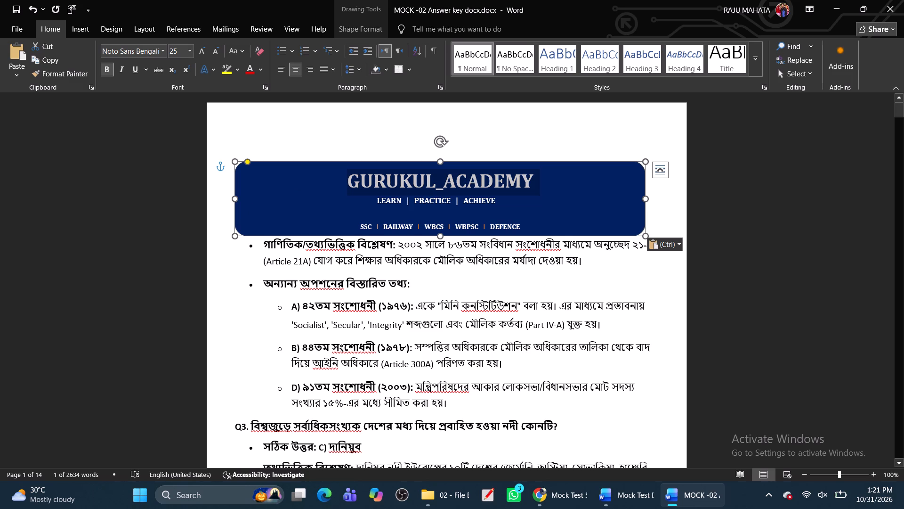
left_click_drag(317, 164, 321, 109)
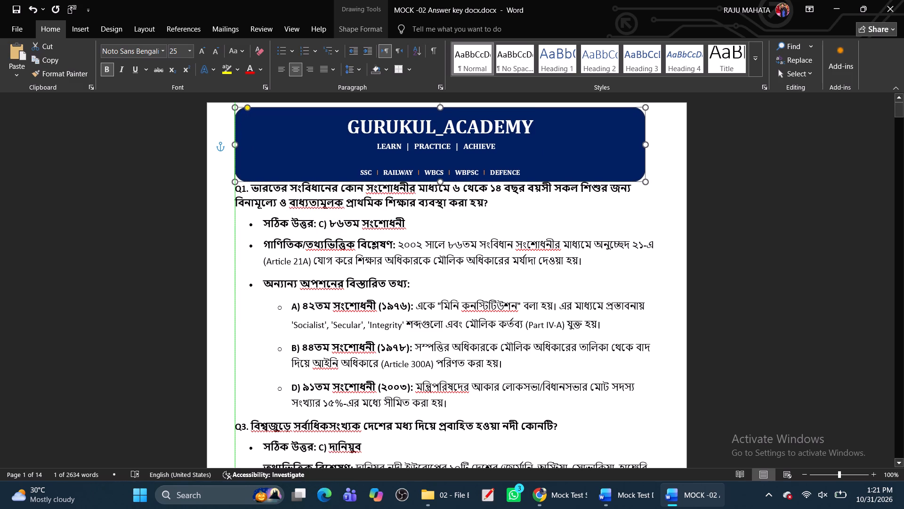
left_click_drag(321, 109, 326, 109)
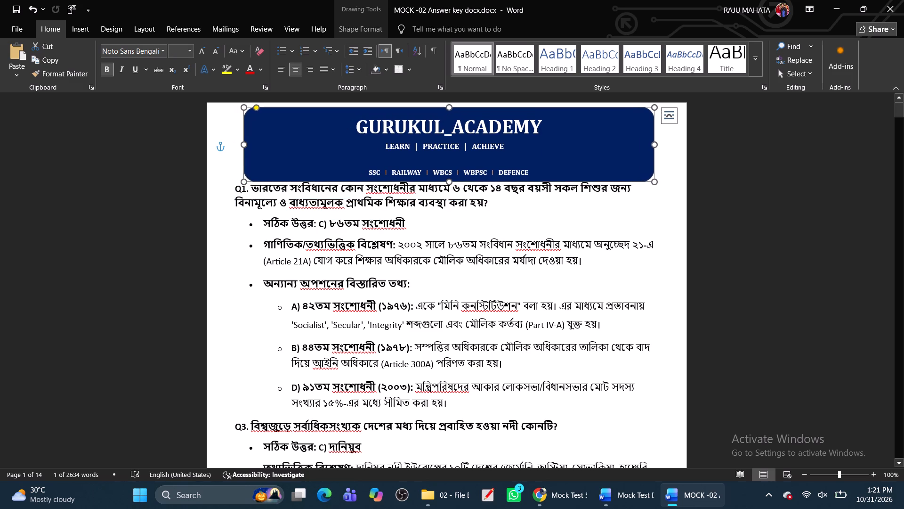
Insert three blank lines before Q1 to make room between the banner and the question.
left_click(234, 188)
key("Return")
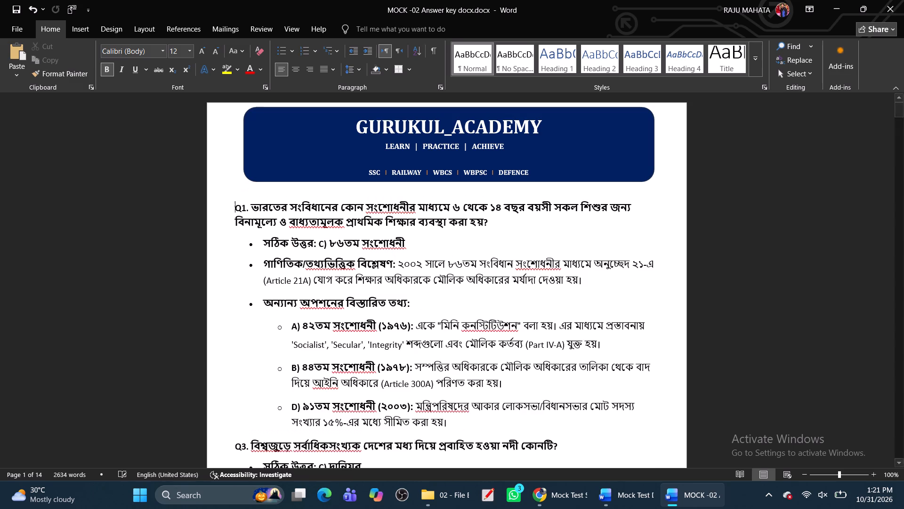
key("Return")
key("Return")
Lower the GURUKUL_ACADEMY banner slightly from the page's top edge and centre it between the page margins.
left_click(269, 148)
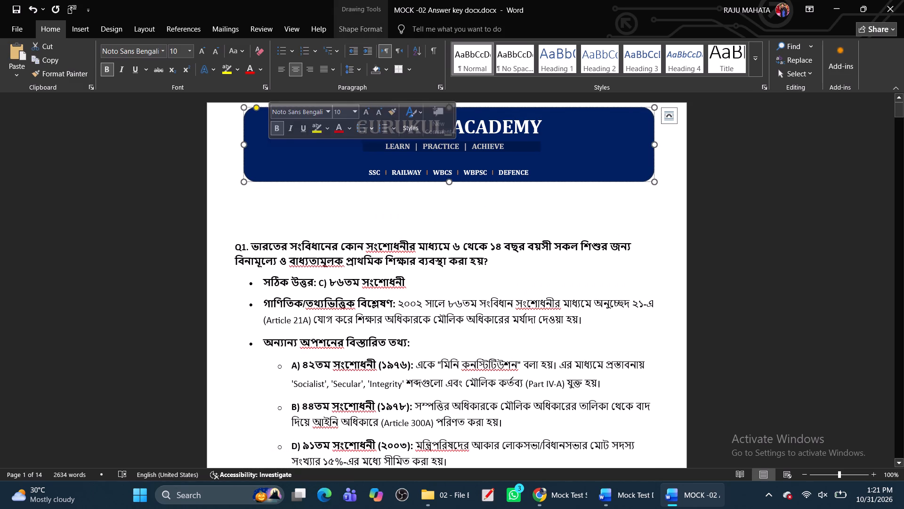
left_click_drag(258, 179, 258, 199)
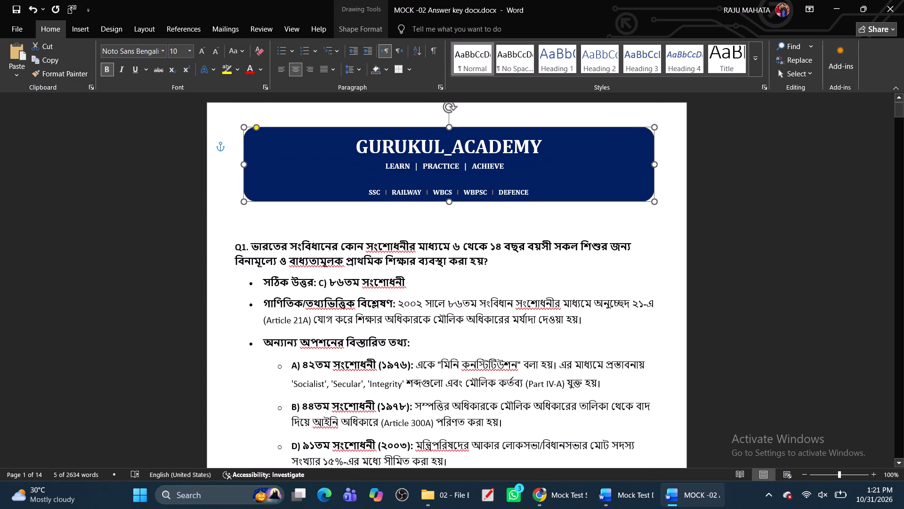
left_click_drag(258, 199, 253, 195)
left_click(314, 210)
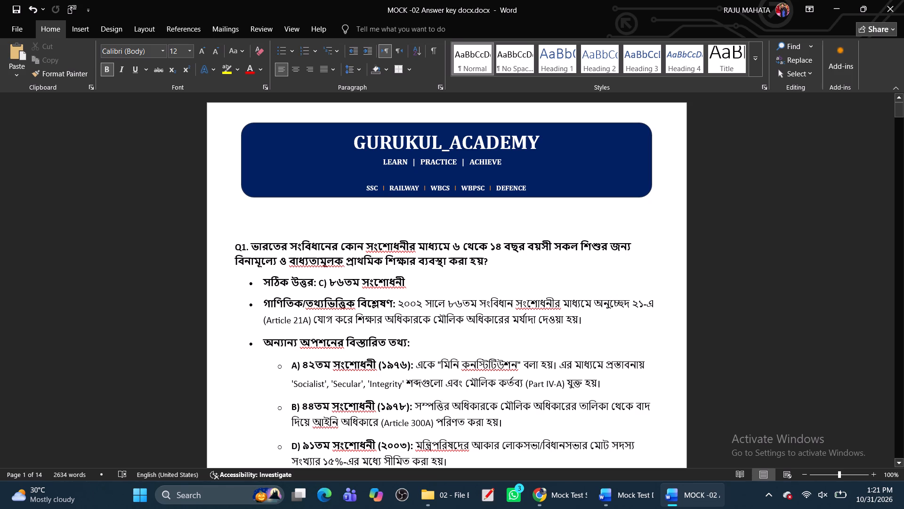
Copy the round Gurukul logo from Mock Test Demo.docx into the answer key and position it on the banner's left end.
left_click(621, 501)
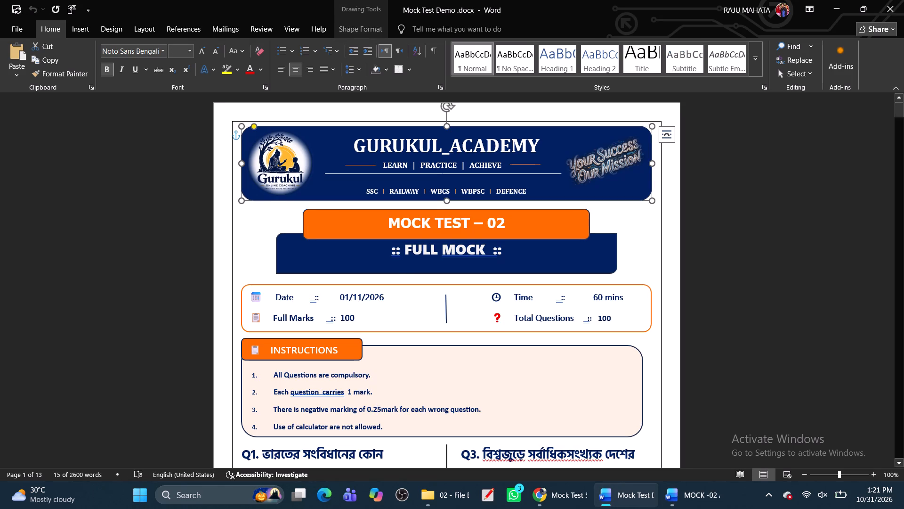
left_click(278, 166)
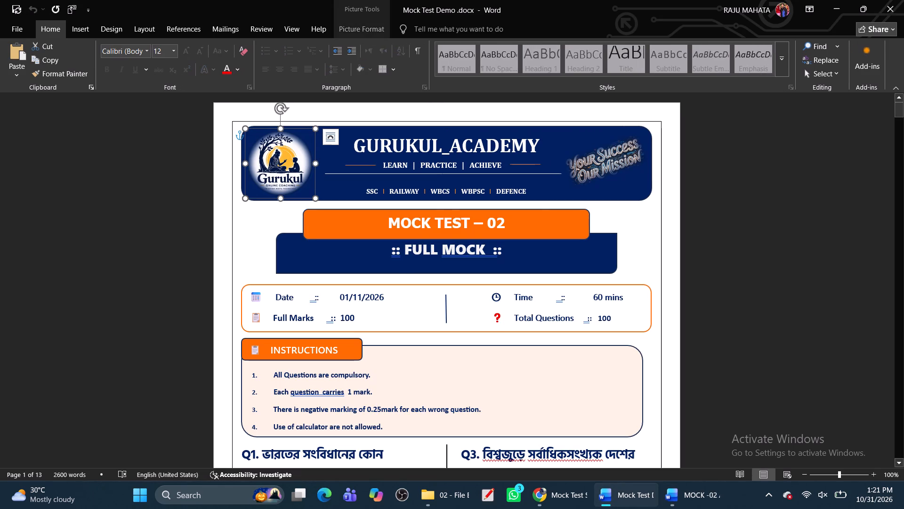
key("ctrl+c")
left_click(683, 501)
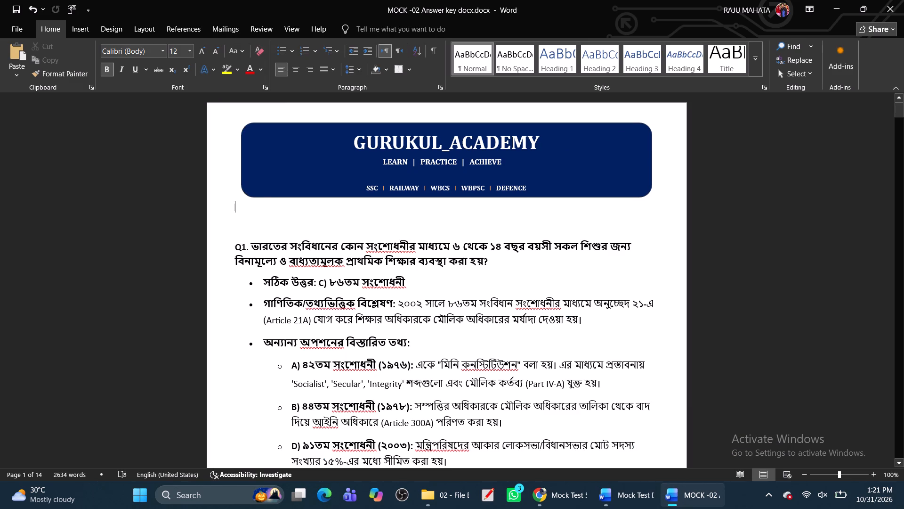
key("ctrl+v")
left_click_drag(271, 250, 273, 230)
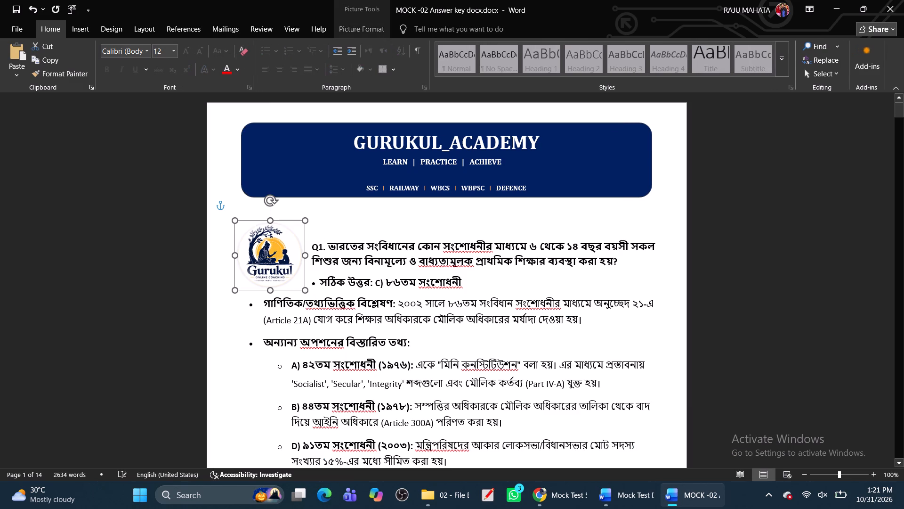
left_click_drag(273, 230, 282, 150)
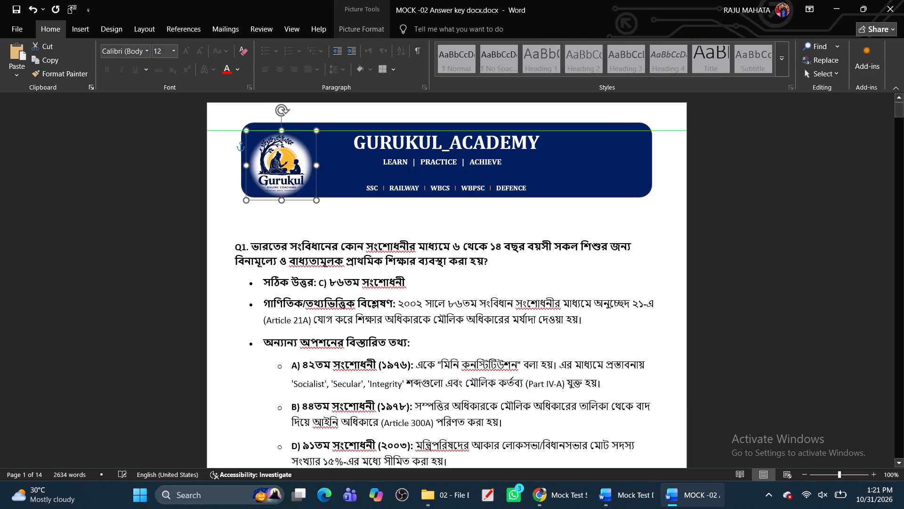
left_click_drag(282, 150, 282, 149)
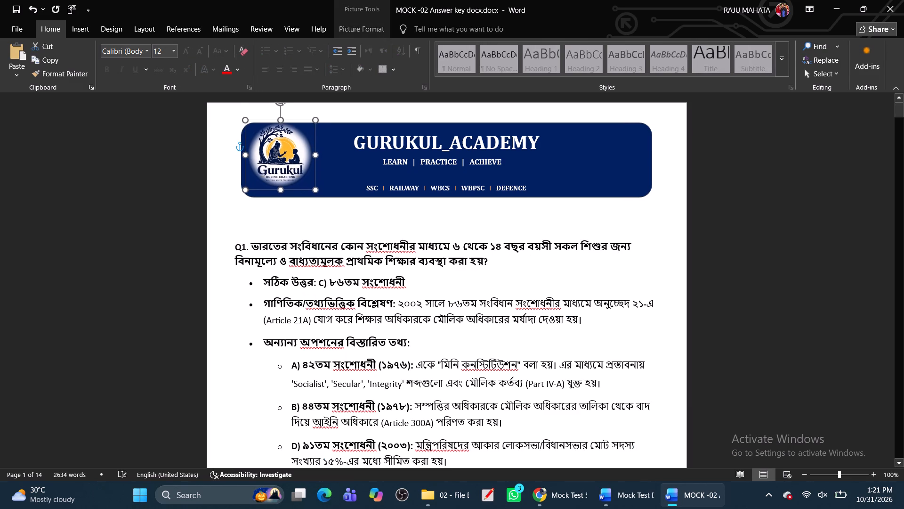
left_click_drag(282, 149, 283, 156)
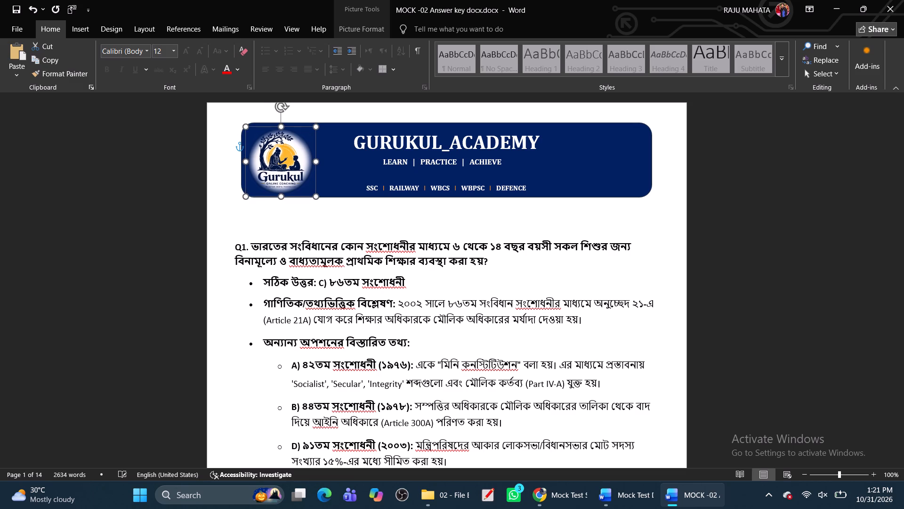
left_click_drag(283, 156, 290, 156)
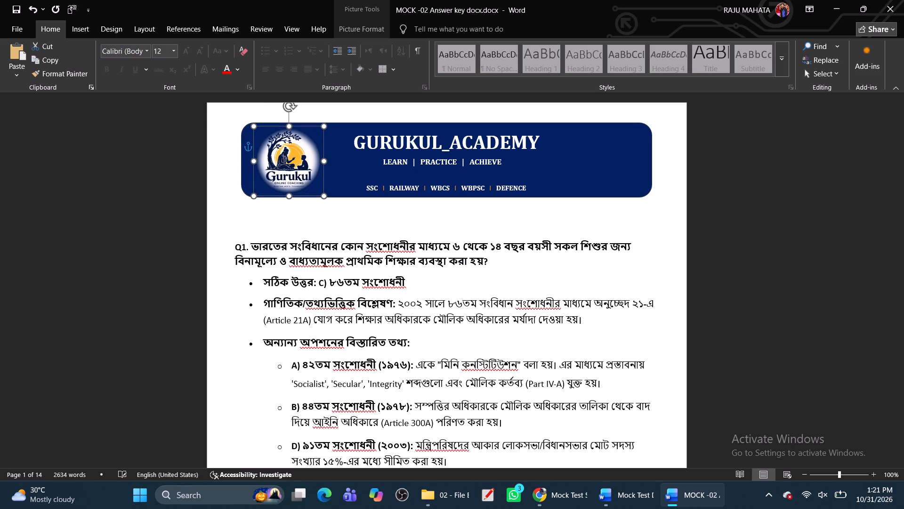
left_click_drag(290, 156, 289, 155)
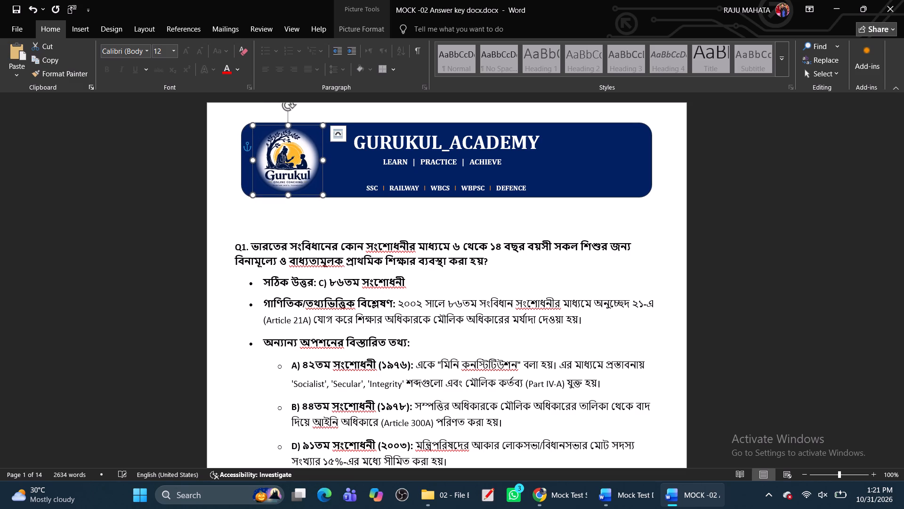
left_click(282, 218)
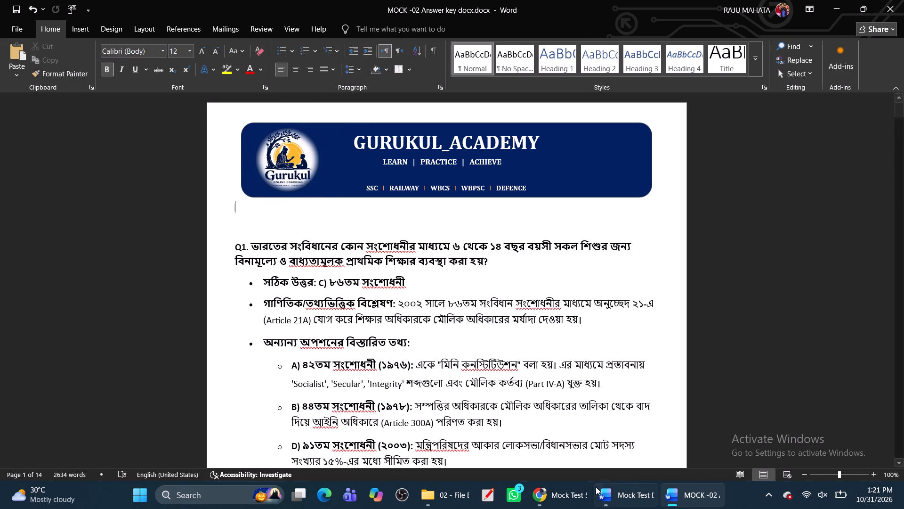
Copy the Your Success Our Mission picture from Mock Test Demo.docx into the answer key and place it on the banner's right end.
left_click(631, 498)
left_click(605, 173)
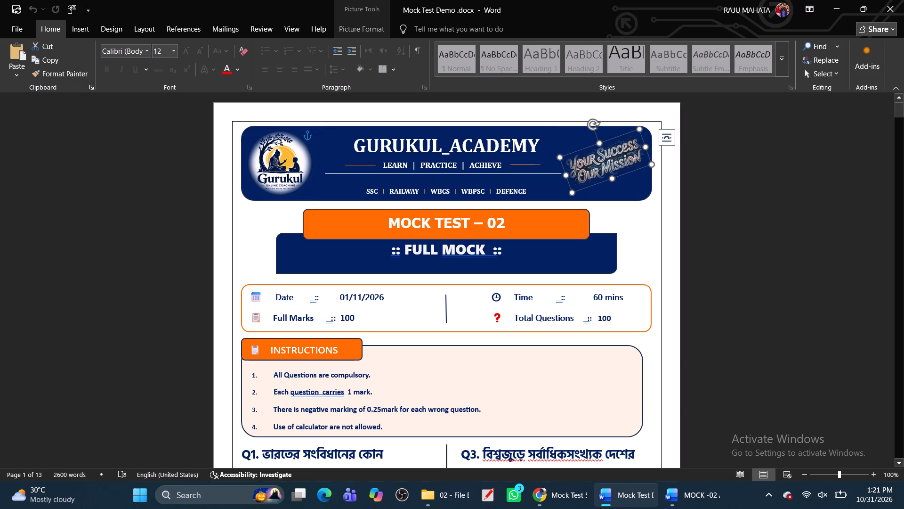
key("ctrl+c")
left_click(688, 496)
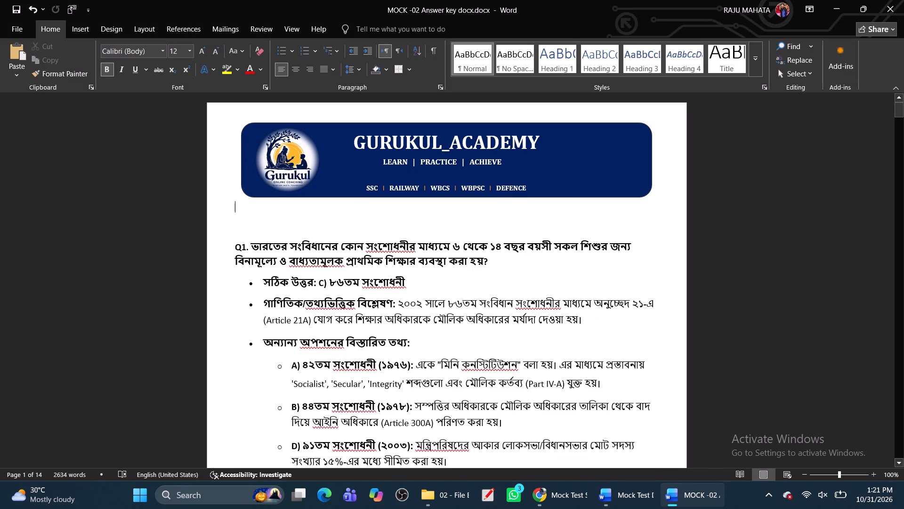
key("ctrl+v")
left_click_drag(265, 229, 574, 159)
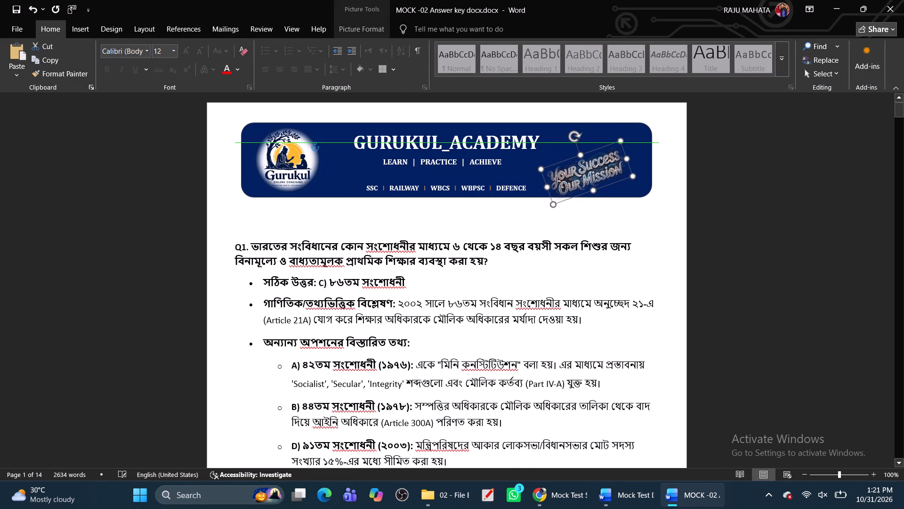
left_click_drag(574, 159, 586, 157)
left_click(559, 175)
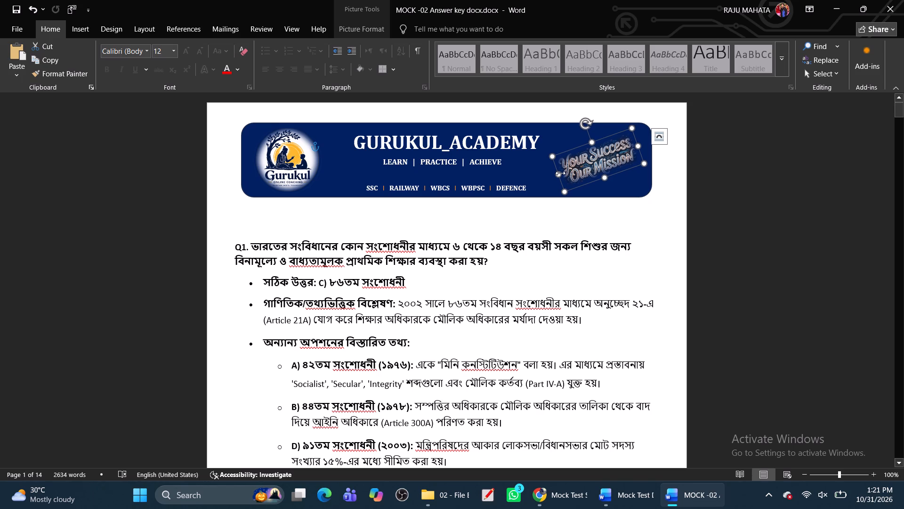
Rotate the Your Success Our Mission picture to a slight clockwise tilt and nudge it closer to the banner's right edge.
left_click_drag(591, 124, 589, 122)
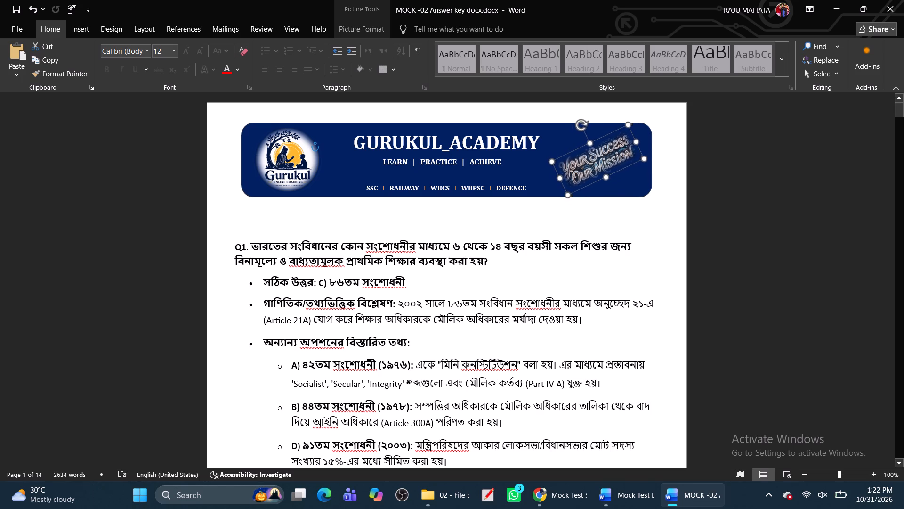
left_click_drag(589, 122, 604, 138)
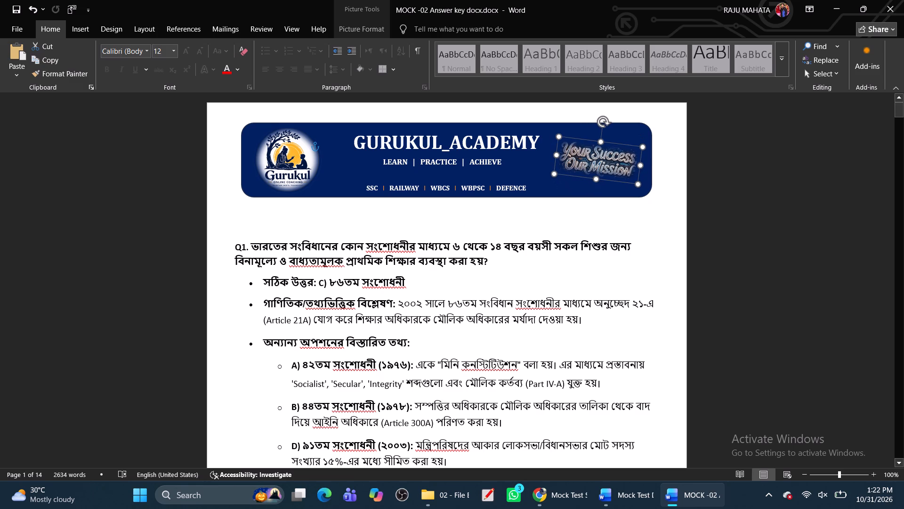
left_click_drag(604, 138, 599, 136)
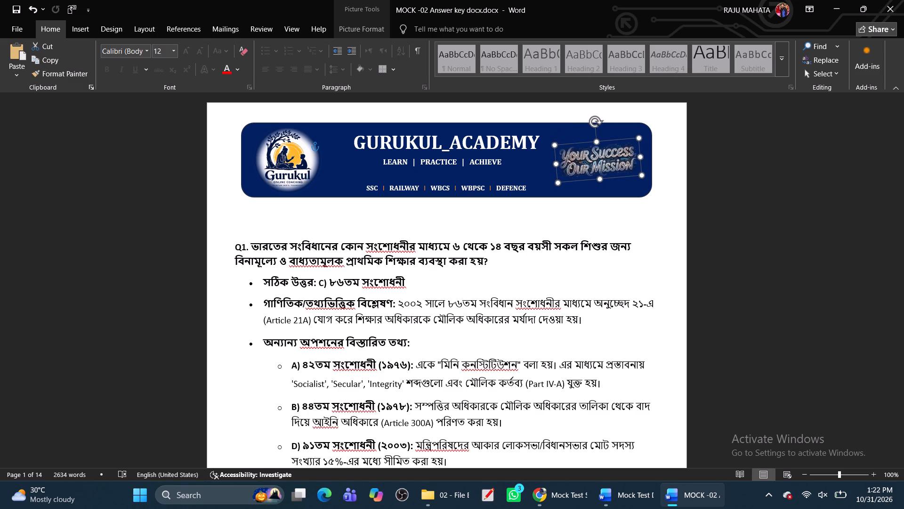
left_click_drag(599, 136, 605, 140)
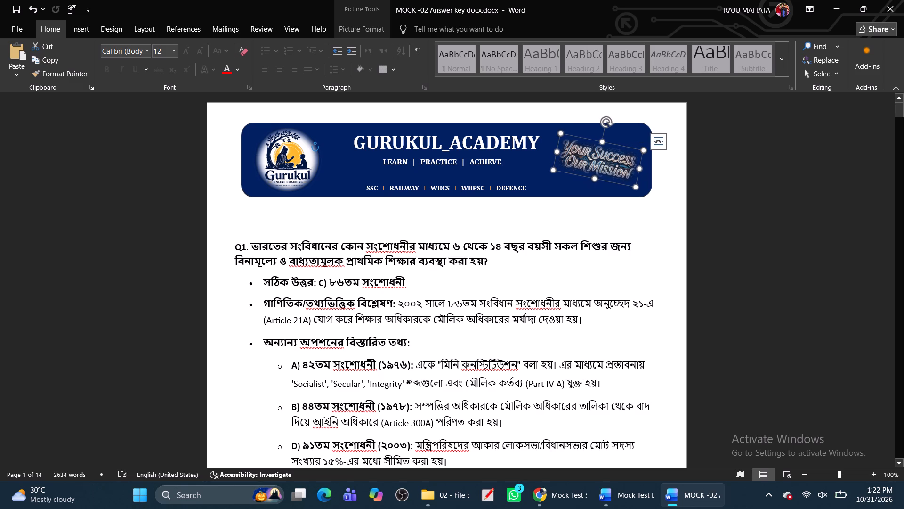
left_click(596, 163)
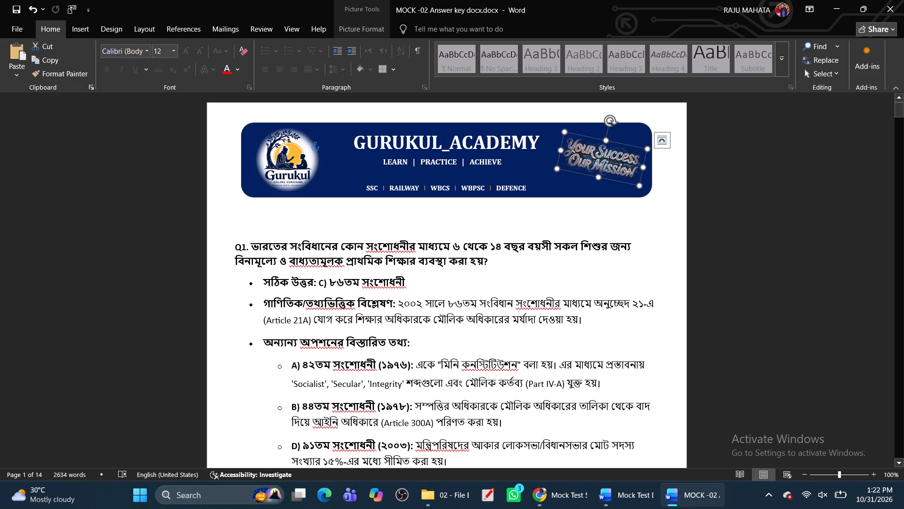
left_click(609, 122)
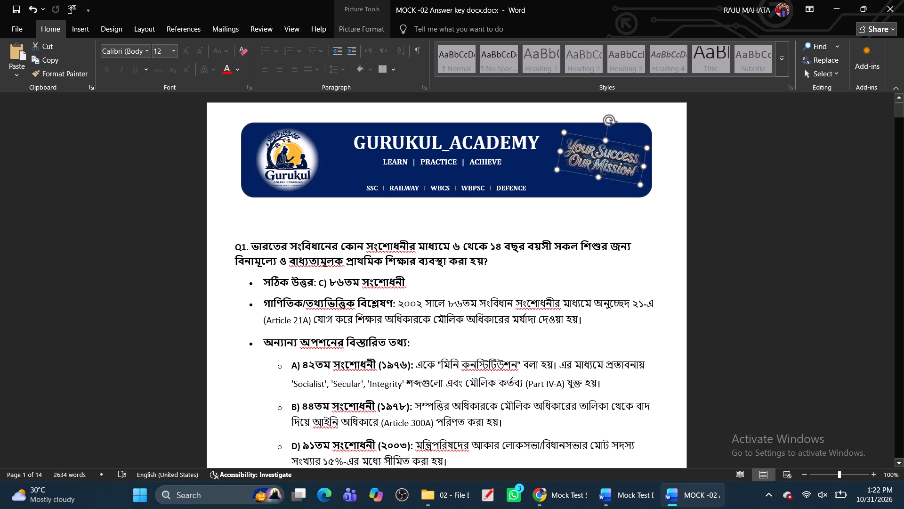
left_click(698, 182)
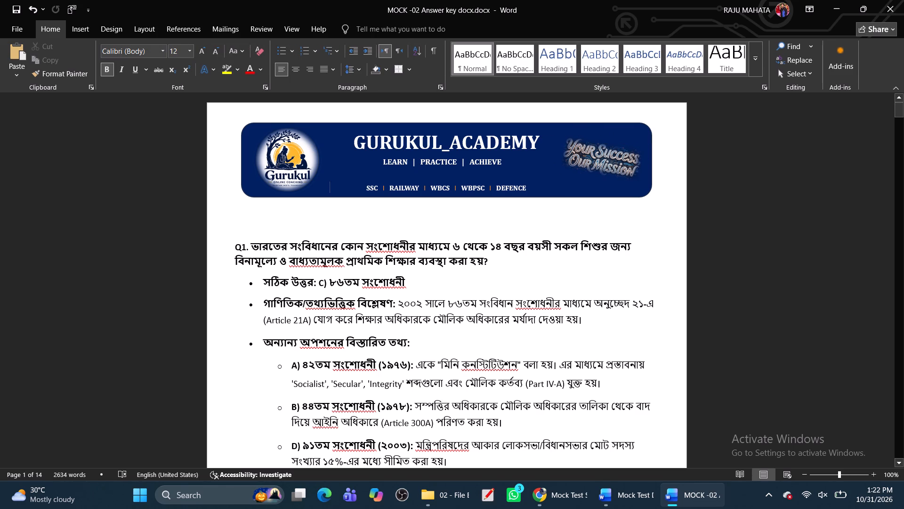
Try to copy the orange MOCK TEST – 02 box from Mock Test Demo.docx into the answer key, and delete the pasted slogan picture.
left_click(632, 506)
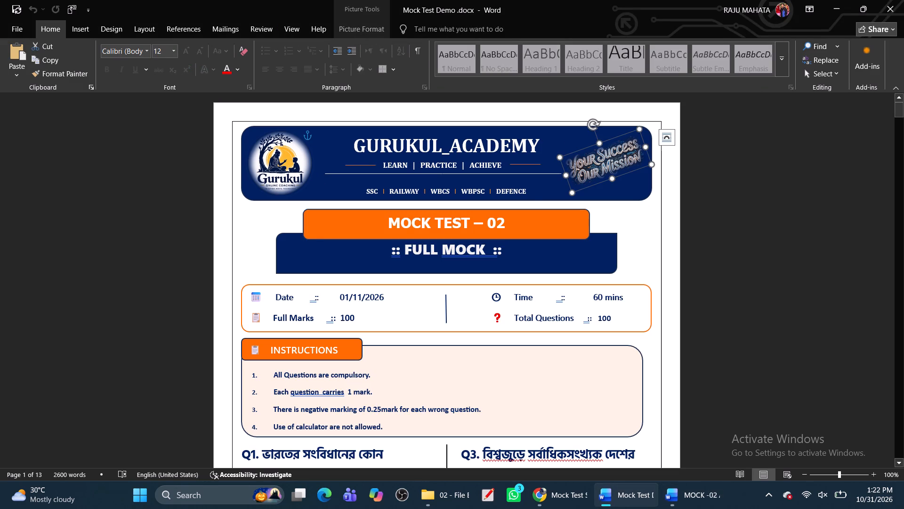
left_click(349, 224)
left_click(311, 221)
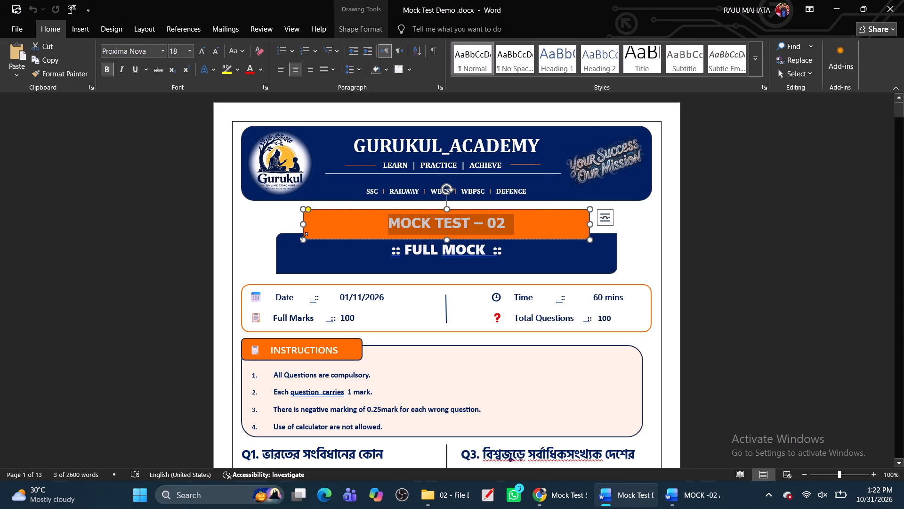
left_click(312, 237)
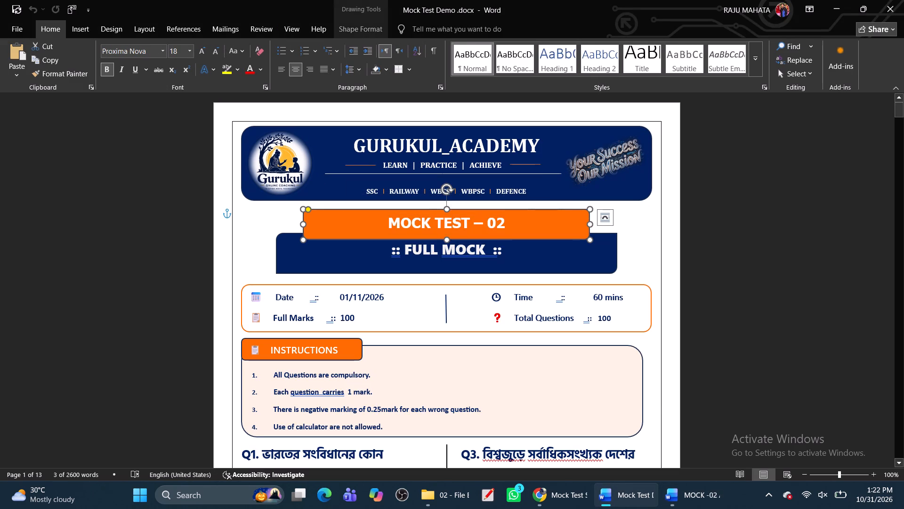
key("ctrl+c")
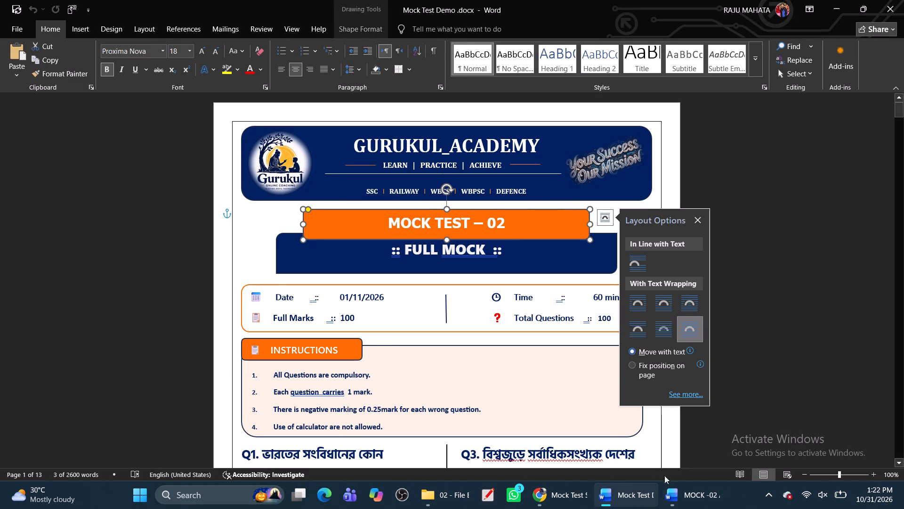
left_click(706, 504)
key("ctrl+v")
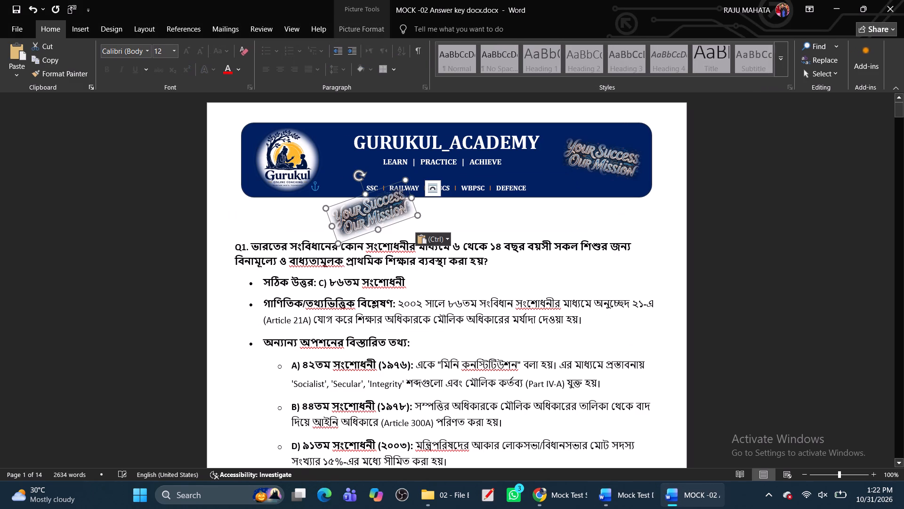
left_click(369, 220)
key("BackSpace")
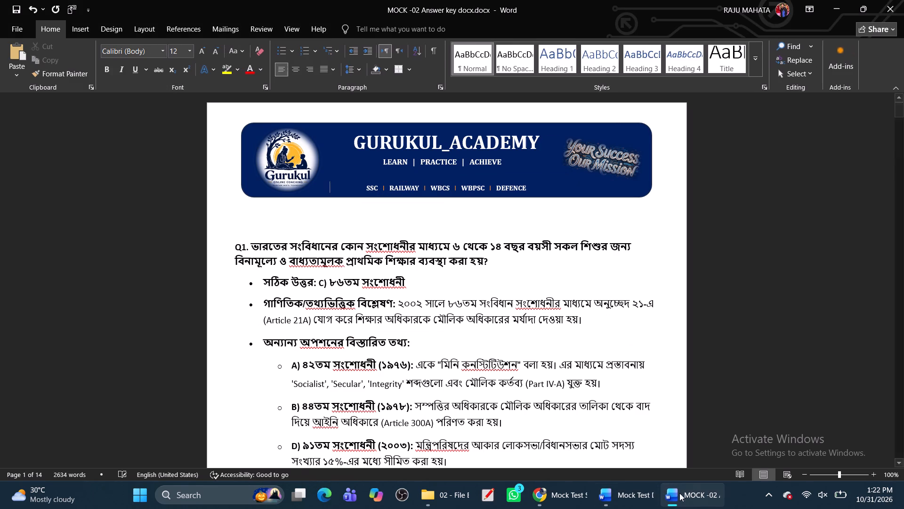
Copy the orange MOCK TEST – 02 box from Mock Test Demo.docx into the answer key and centre it just below the banner.
left_click(627, 503)
key("ctrl+c")
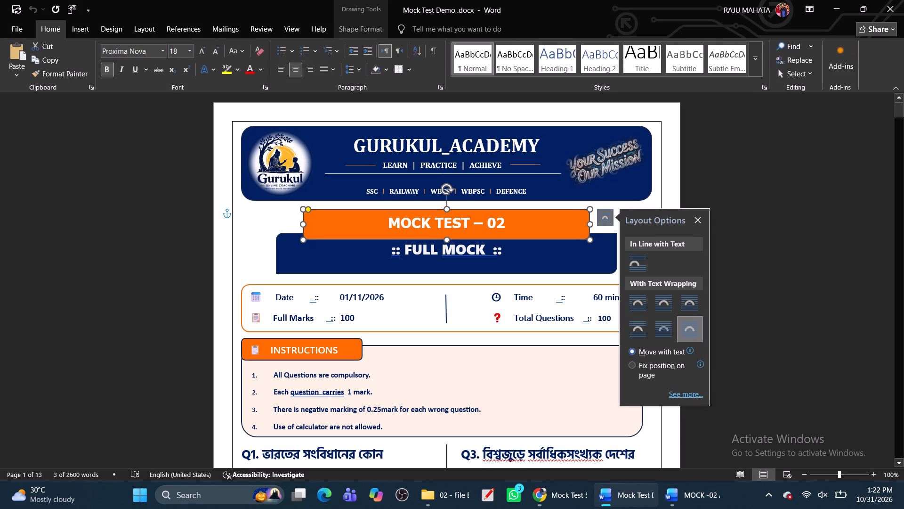
left_click(359, 222)
triple_click(342, 222)
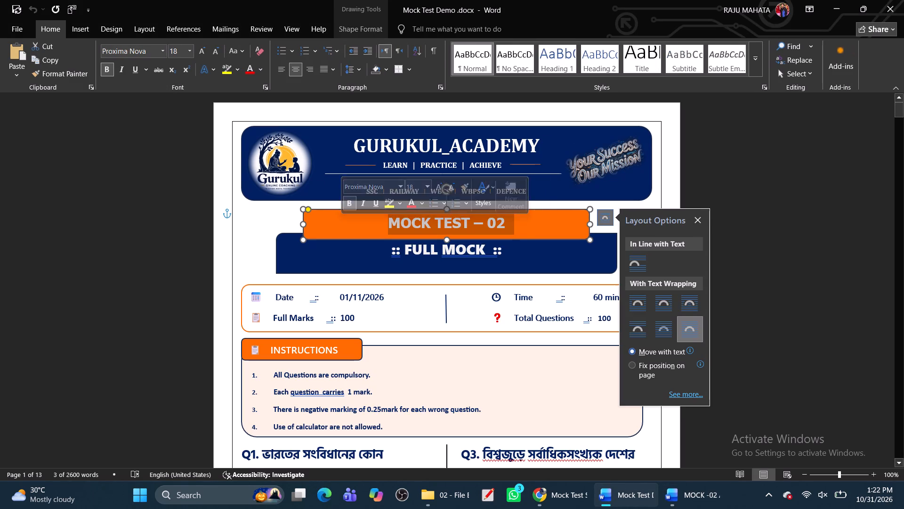
left_click(317, 224)
left_click(379, 238)
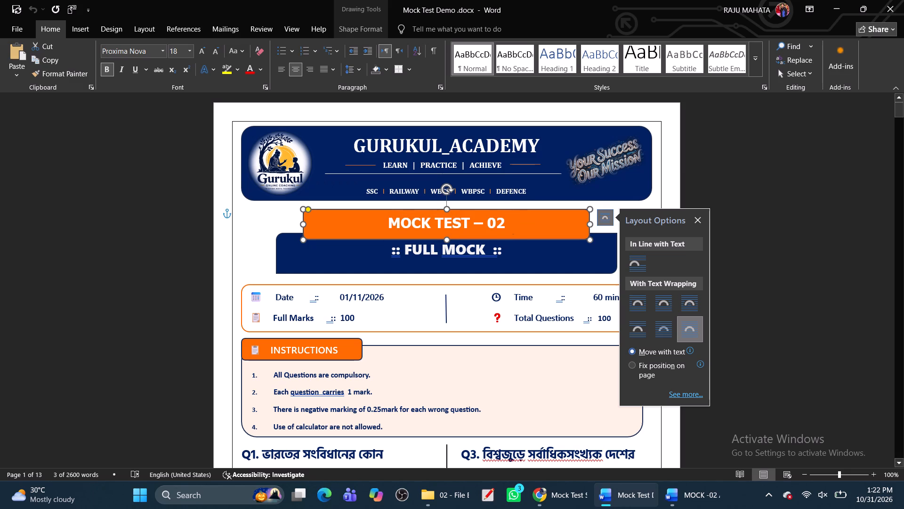
left_click(662, 186)
left_click(573, 223)
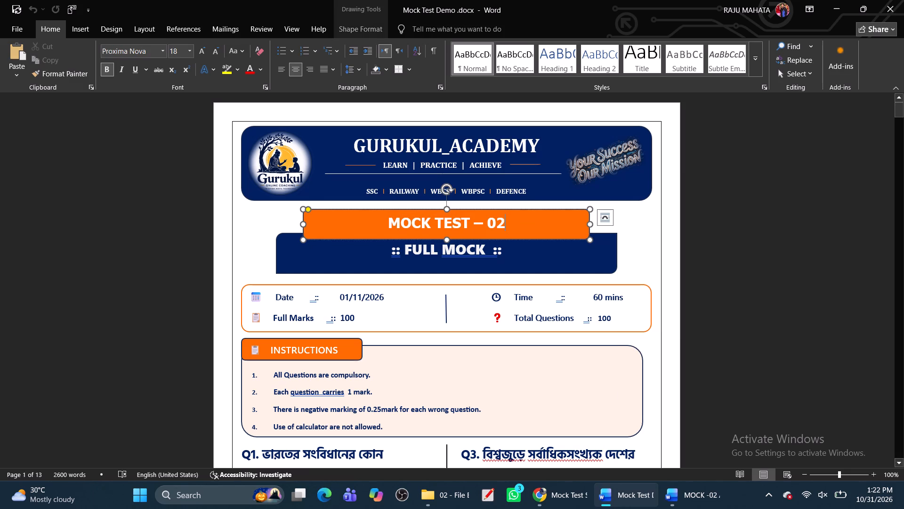
key("ctrl+c")
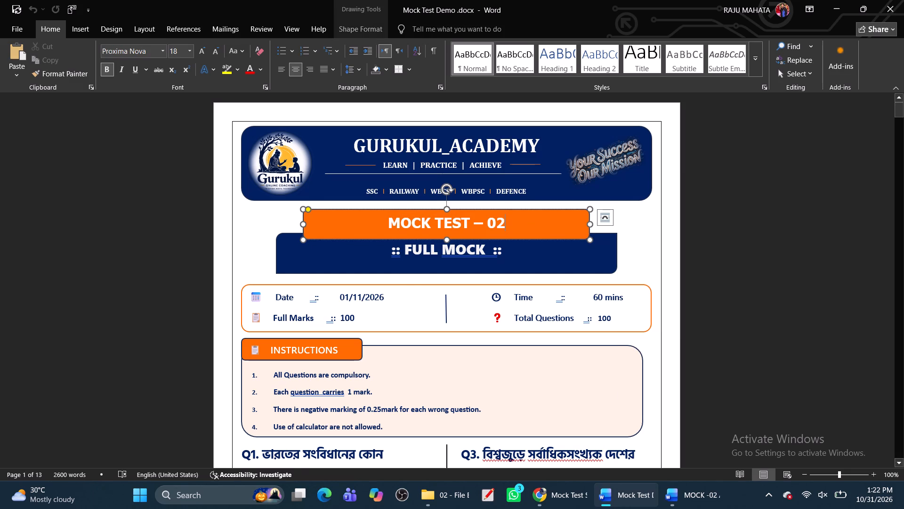
left_click(698, 501)
key("ctrl+v")
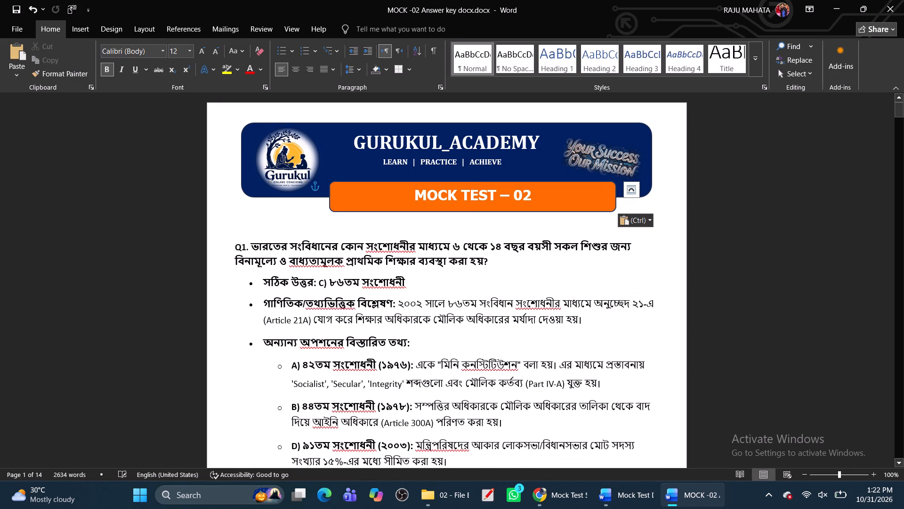
left_click_drag(383, 211, 371, 228)
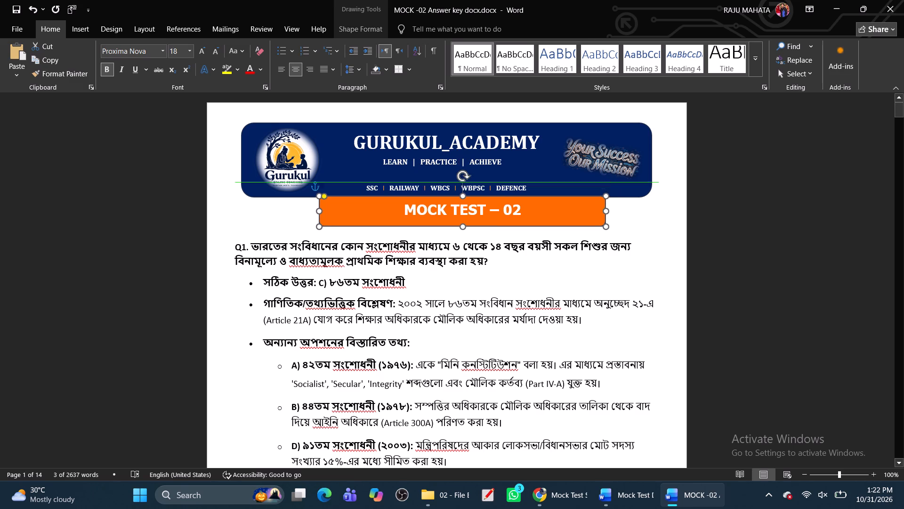
left_click_drag(371, 228, 354, 228)
left_click_drag(387, 213, 396, 213)
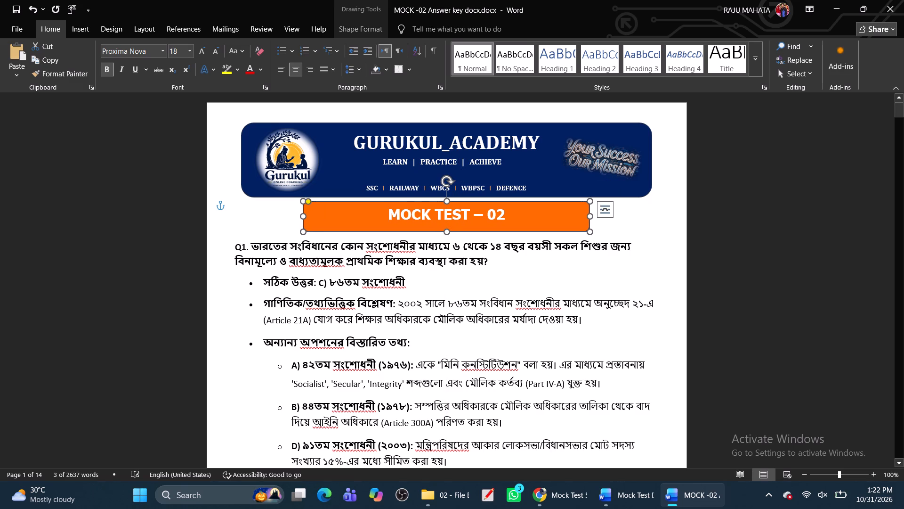
Replace the orange box's text in the answer key with Answer Key & Analysis.
left_click_drag(396, 213, 513, 209)
left_click(626, 494)
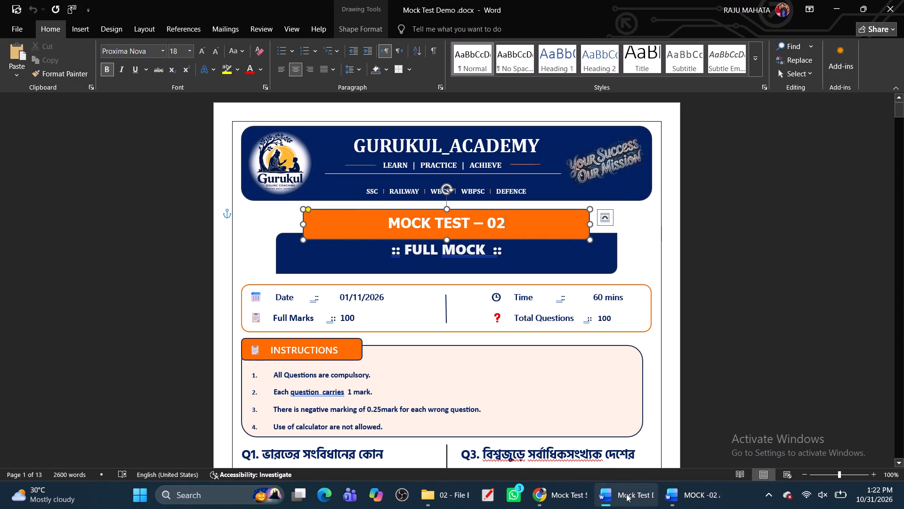
left_click(626, 494)
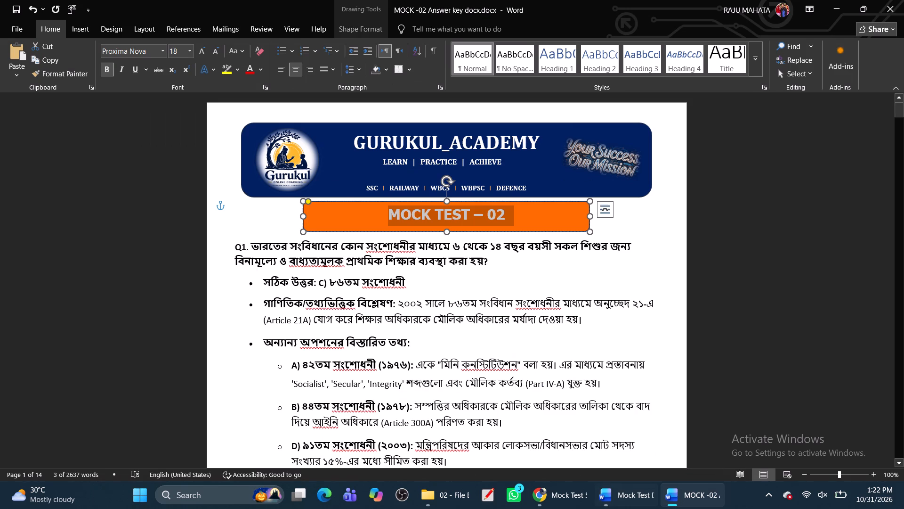
type("Answer")
key("space")
type("Key")
key("space")
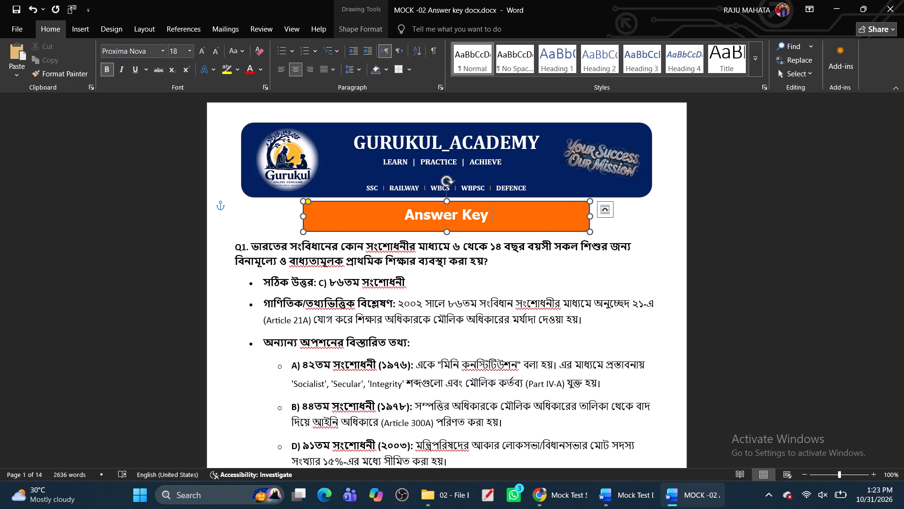
key("shift+ampersand")
key("space")
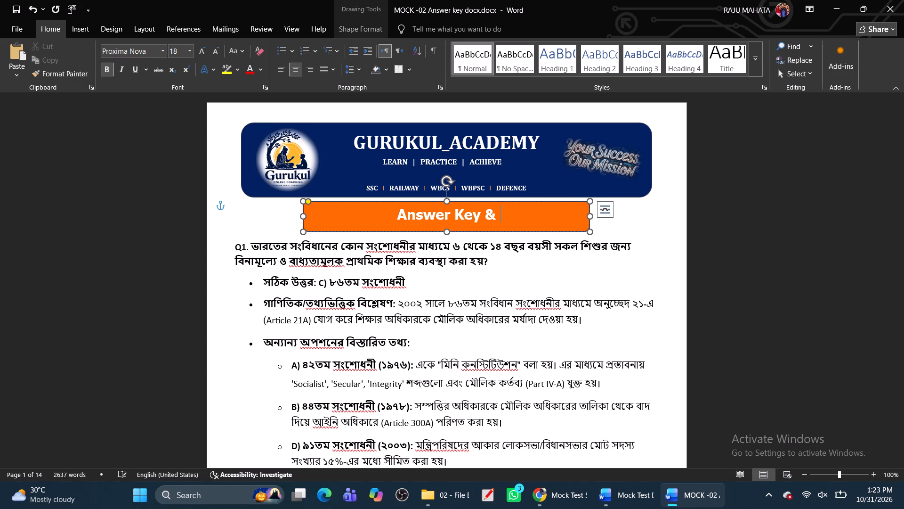
type("Anal")
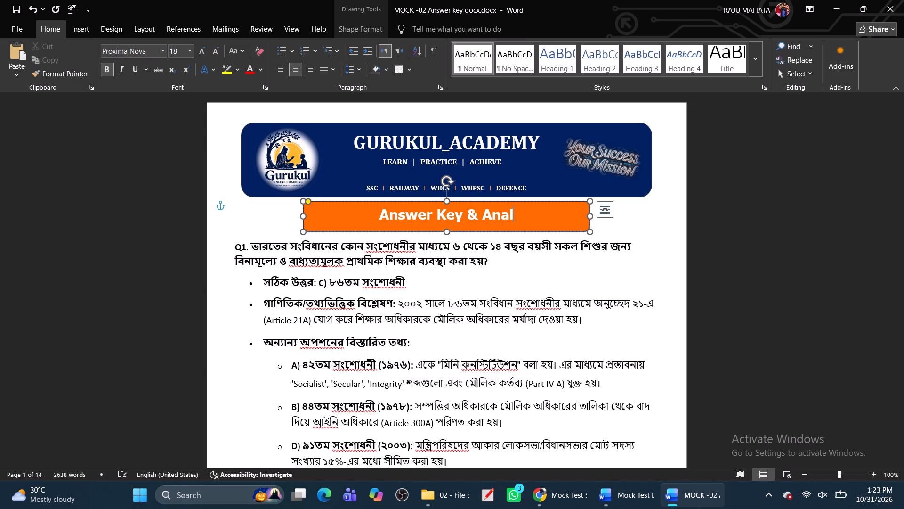
type("ysis")
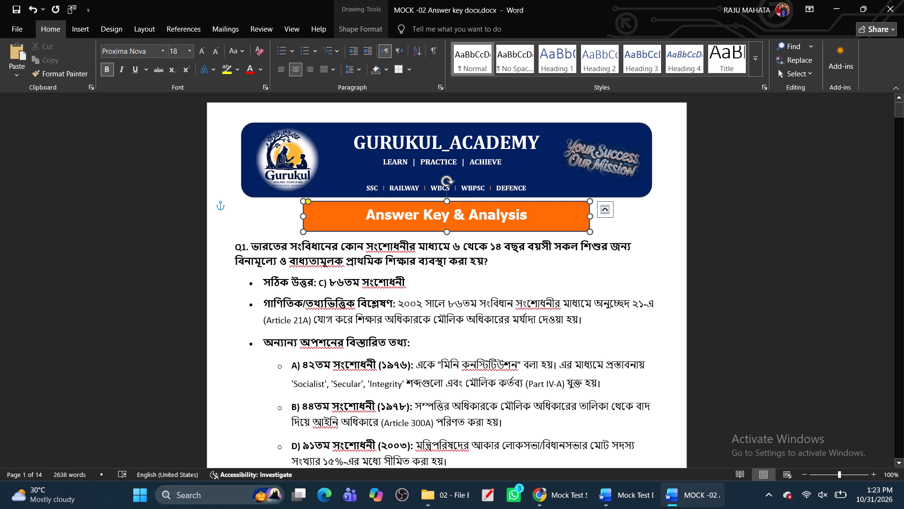
Apply the white-fill, blue-outline text effect to the Answer Key & Analysis title.
left_click_drag(364, 212, 515, 220)
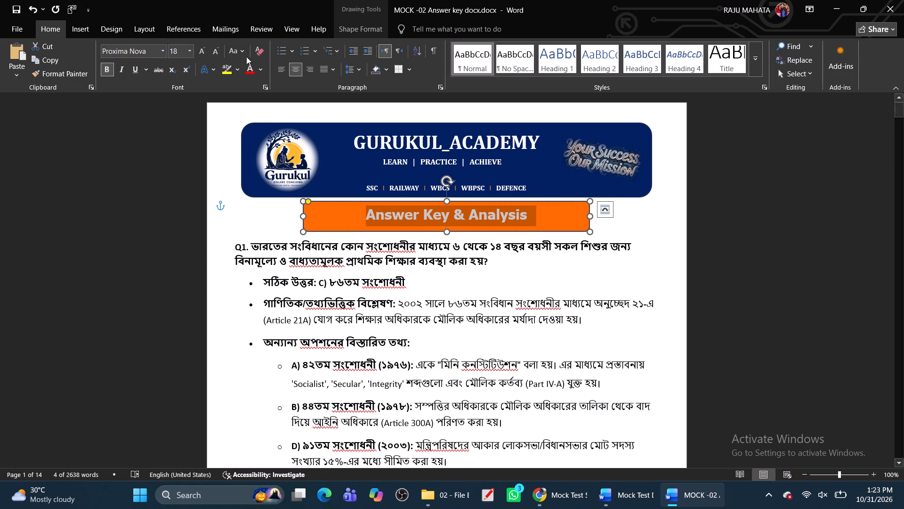
left_click(212, 71)
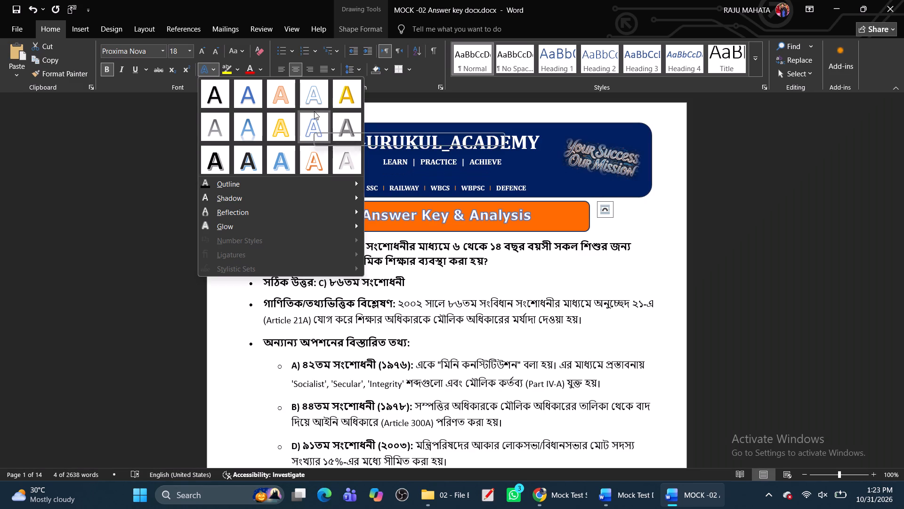
left_click(315, 96)
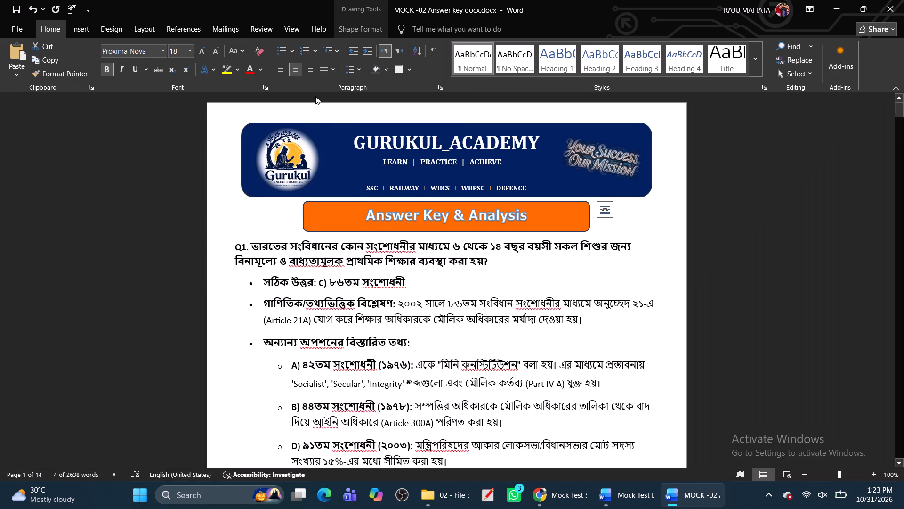
left_click(570, 222)
left_click(475, 218)
left_click(436, 217)
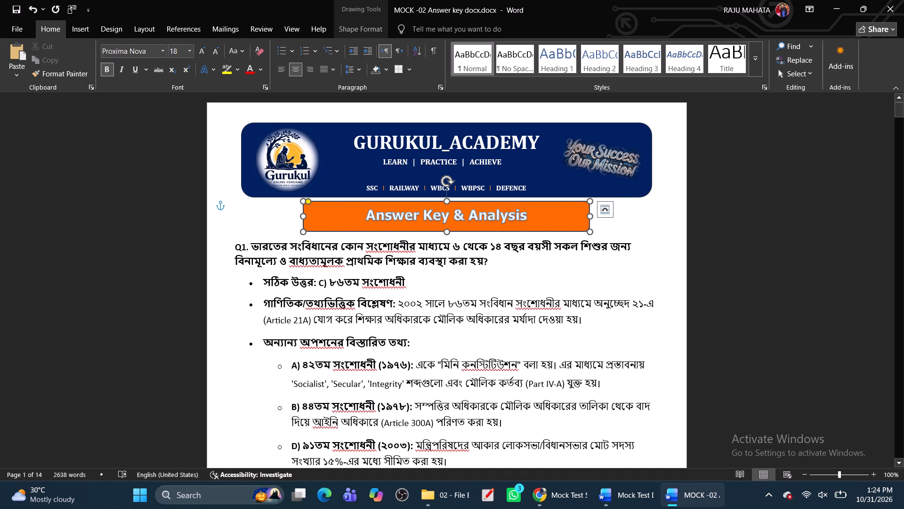
left_click(667, 225)
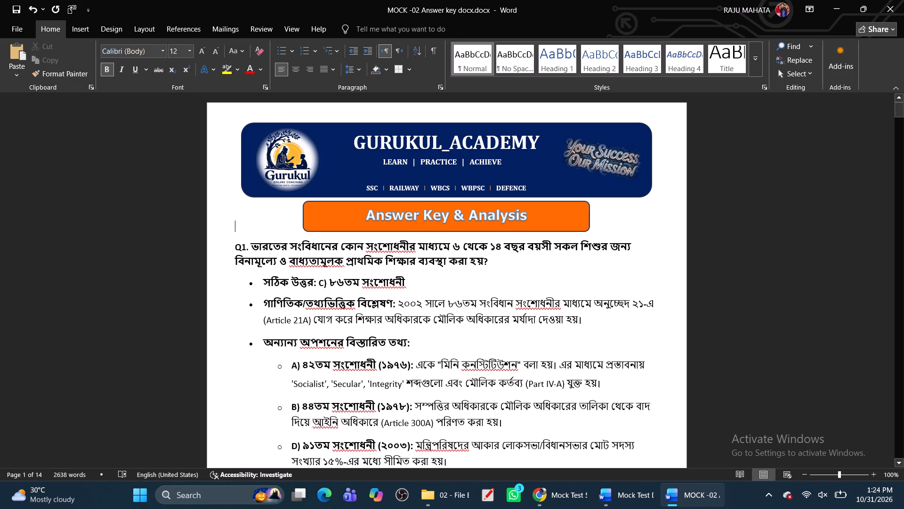
Compare the answer key's question formatting on page 1 with the question styling in Mock Test Demo.docx.
scroll(442, 186, "down", 3)
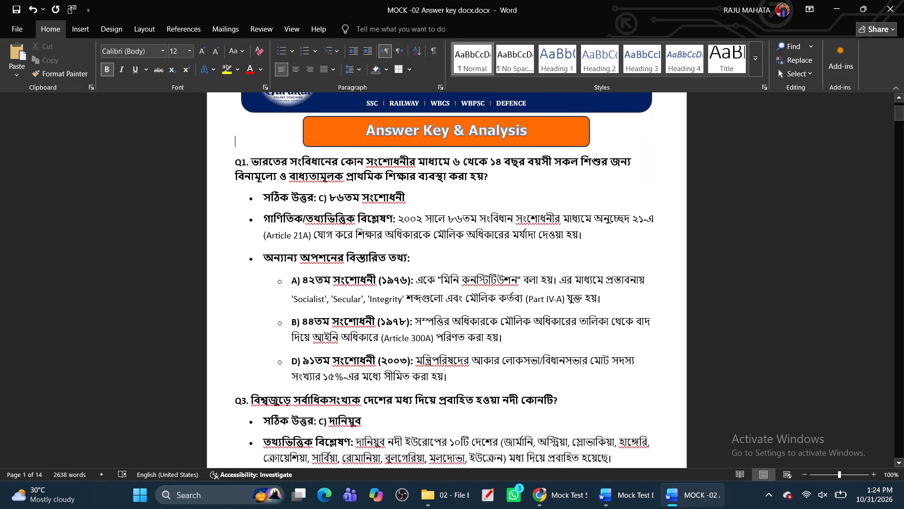
scroll(436, 274, "down", 8)
scroll(477, 341, "up", 3)
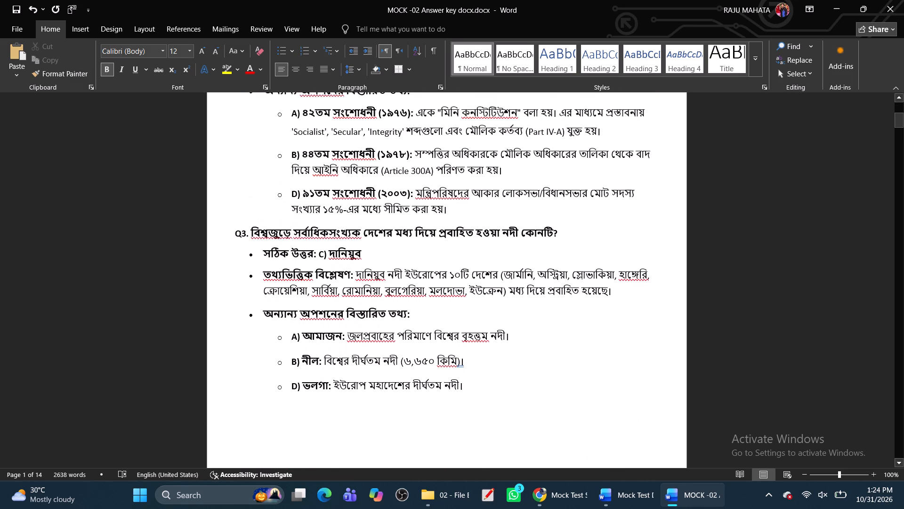
scroll(477, 341, "up", 4)
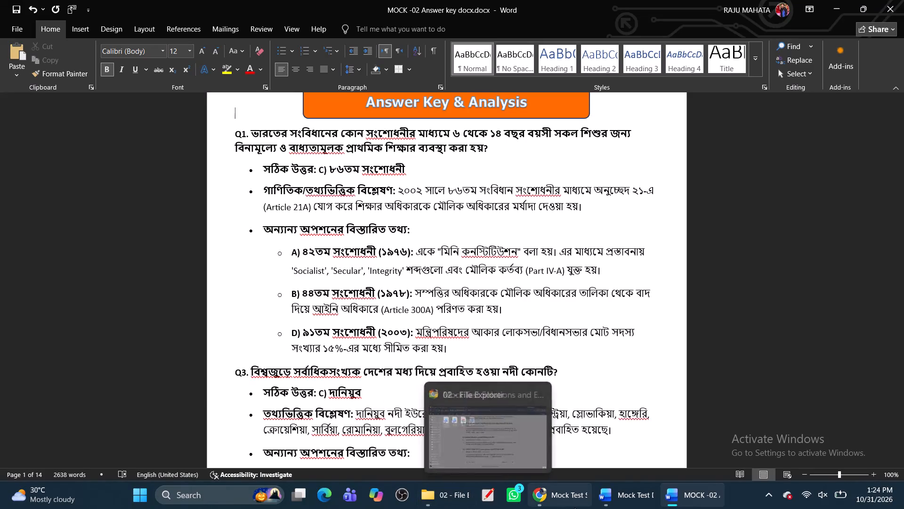
left_click(626, 500)
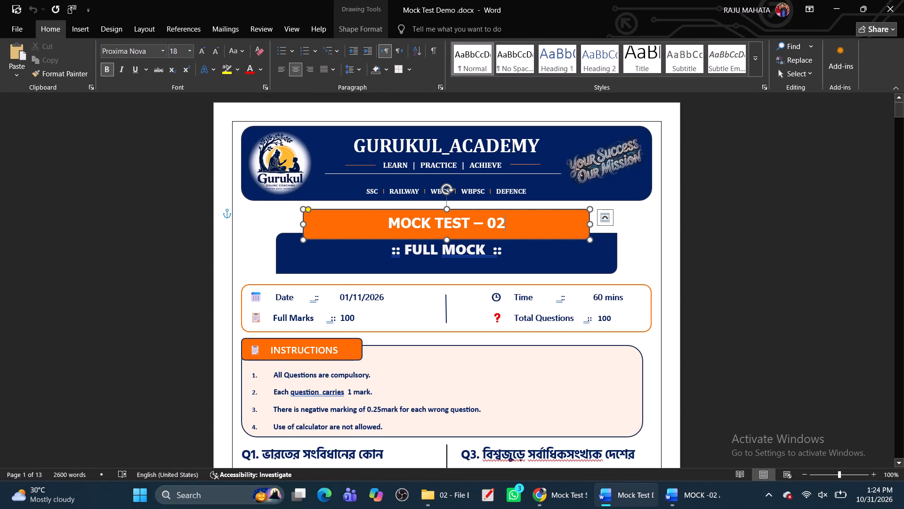
scroll(522, 333, "down", 2)
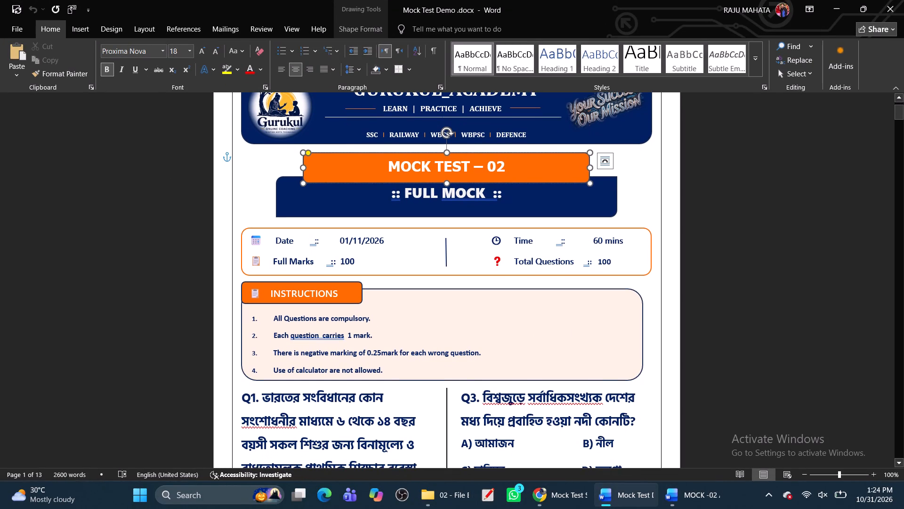
scroll(522, 333, "down", 3)
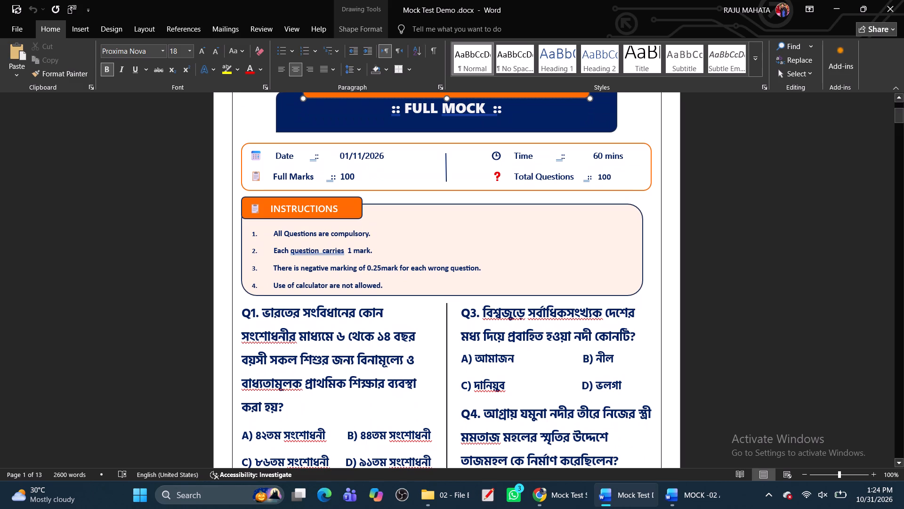
Set the font colour of the Q1 question text in the answer key to standard Blue.
left_click(693, 502)
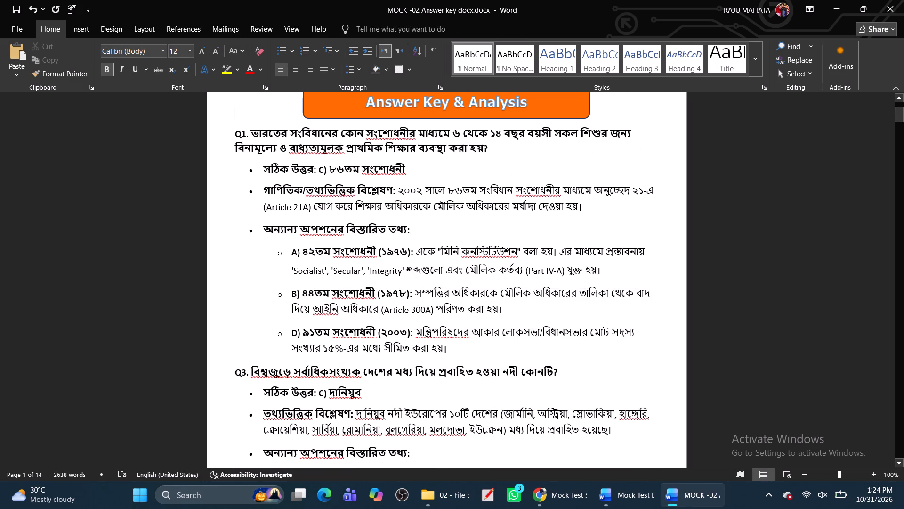
left_click_drag(236, 135, 462, 149)
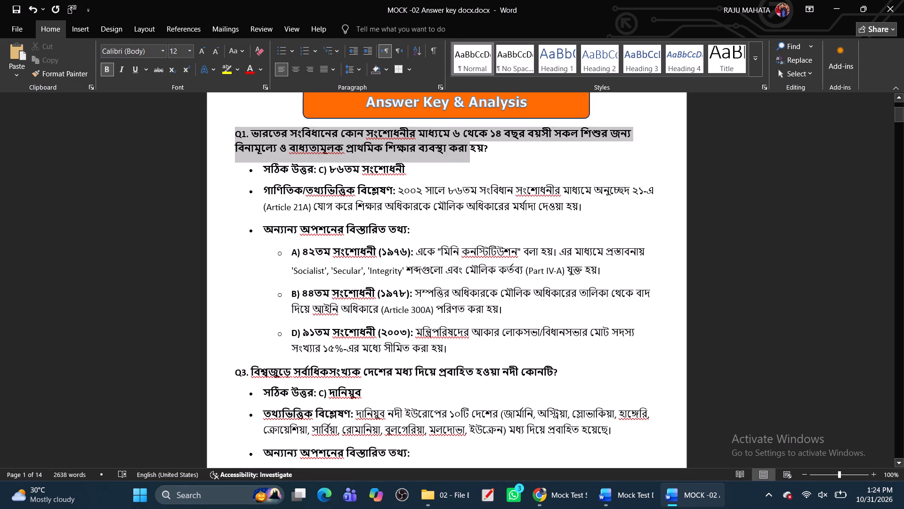
left_click_drag(462, 149, 486, 149)
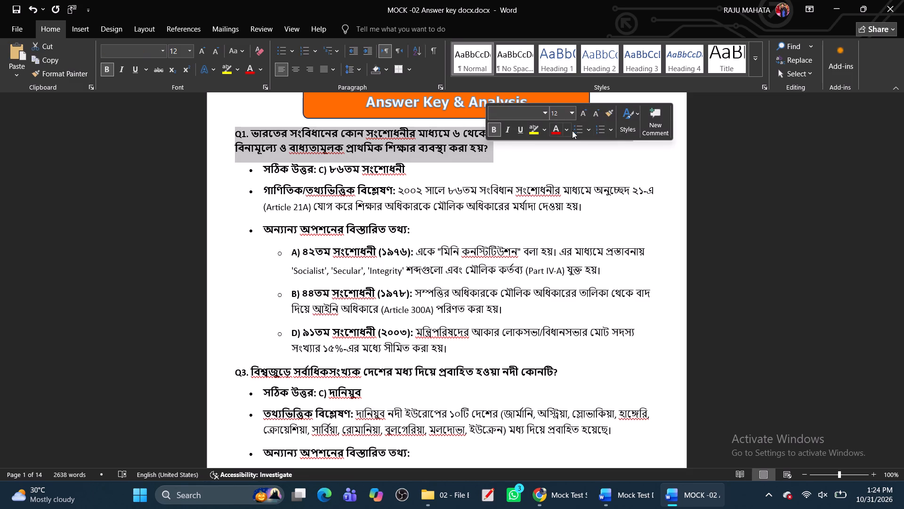
left_click(567, 131)
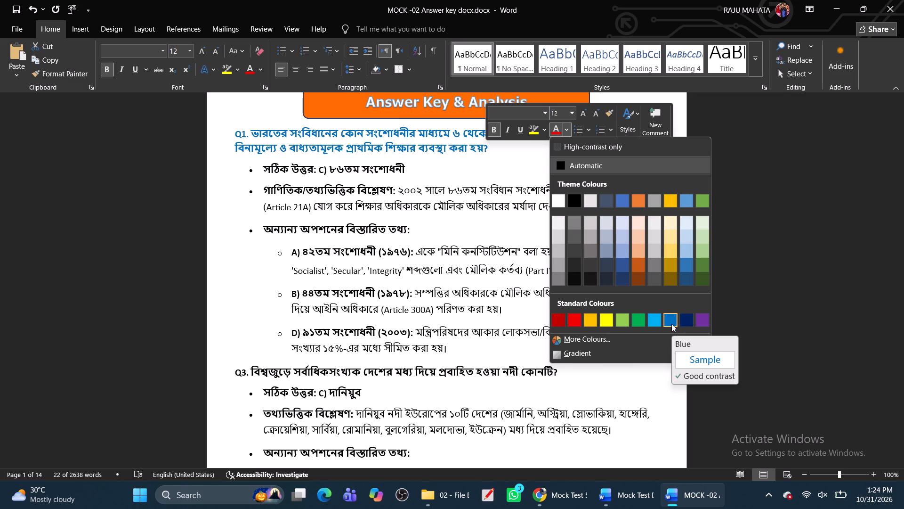
left_click(671, 324)
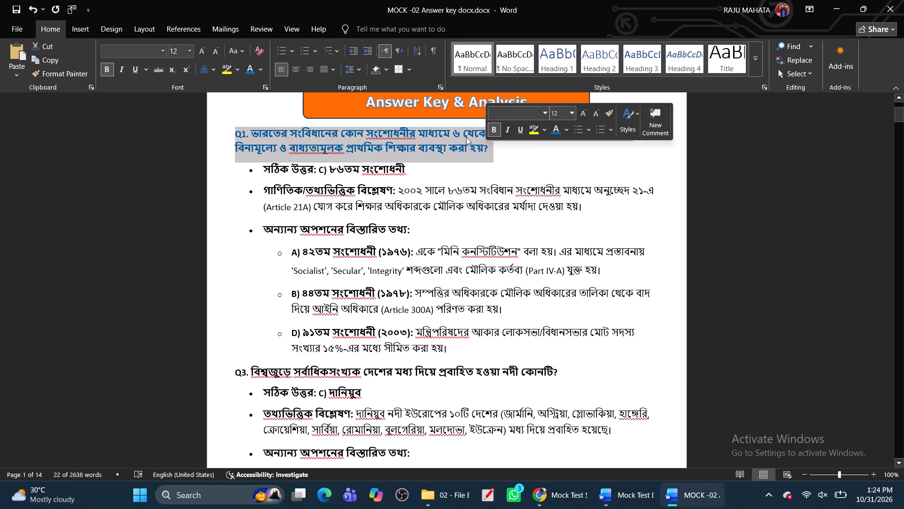
scroll(466, 153, "down", 1)
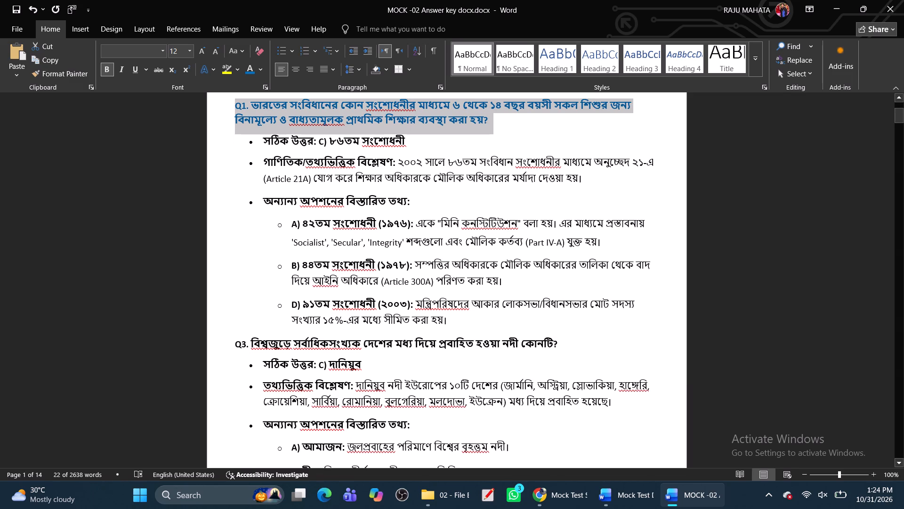
left_click(648, 206)
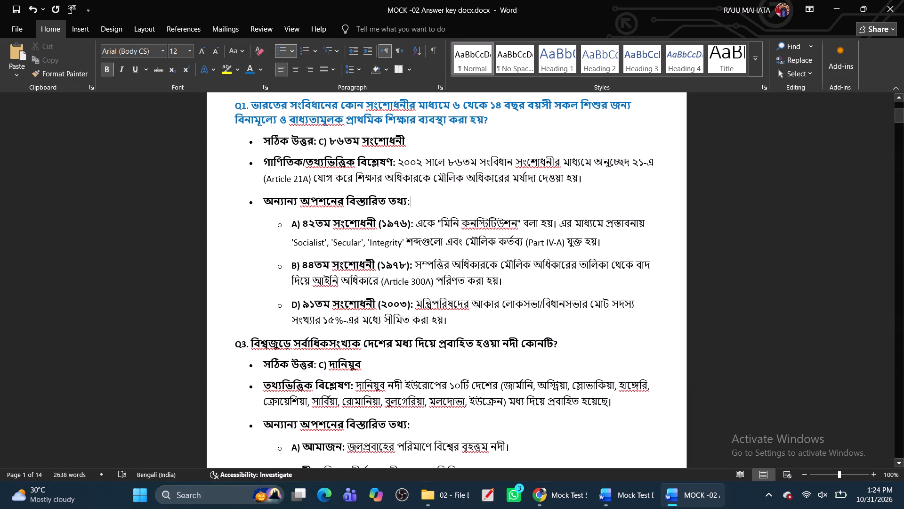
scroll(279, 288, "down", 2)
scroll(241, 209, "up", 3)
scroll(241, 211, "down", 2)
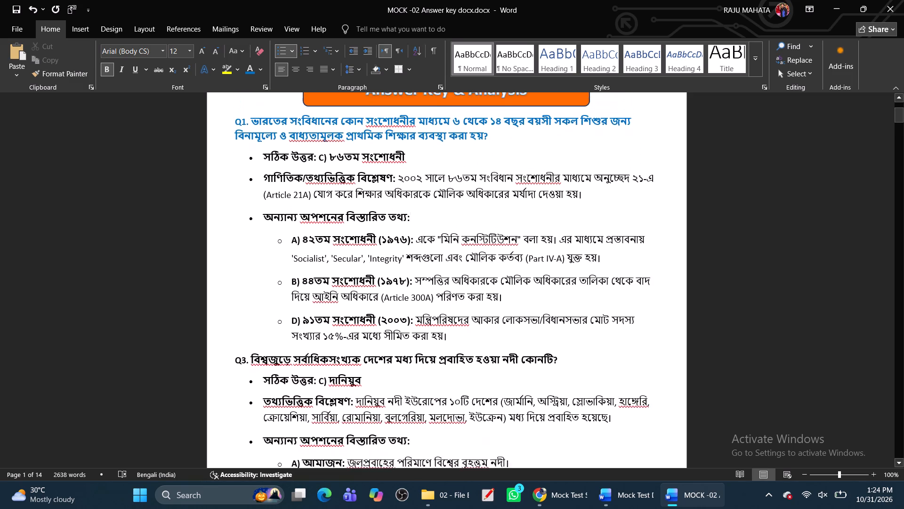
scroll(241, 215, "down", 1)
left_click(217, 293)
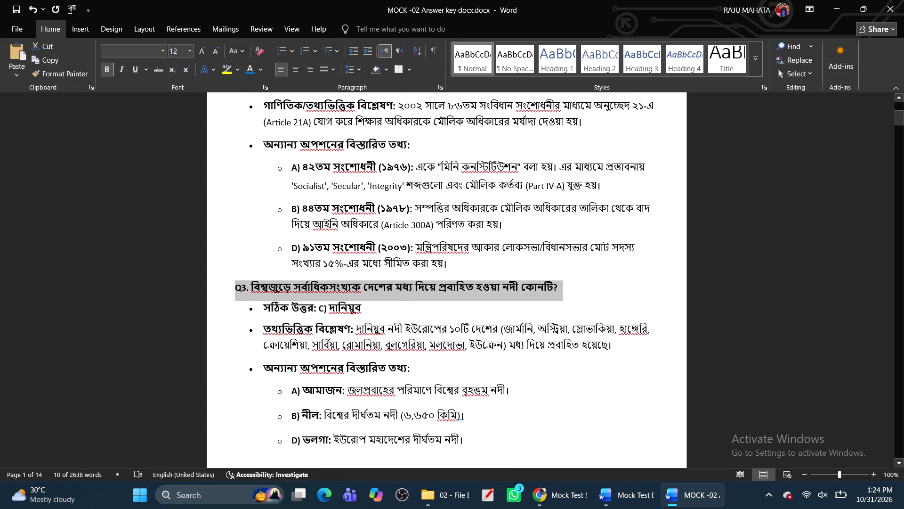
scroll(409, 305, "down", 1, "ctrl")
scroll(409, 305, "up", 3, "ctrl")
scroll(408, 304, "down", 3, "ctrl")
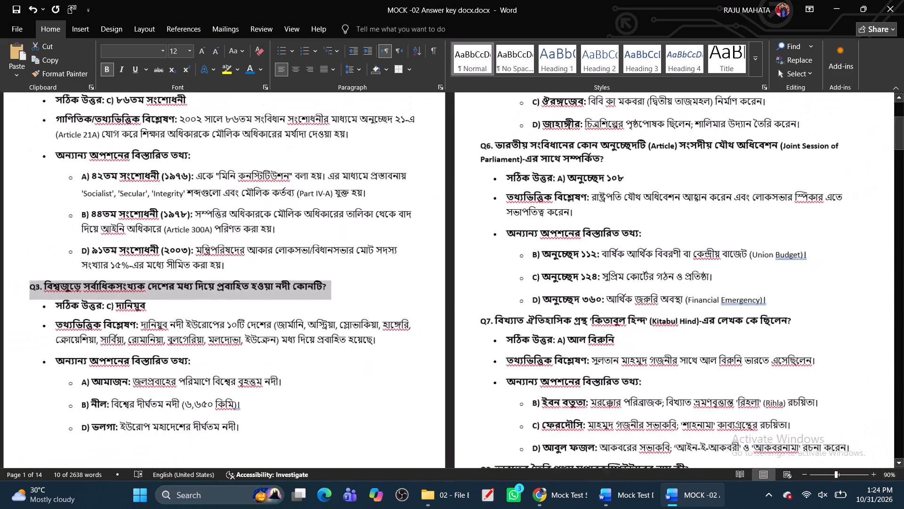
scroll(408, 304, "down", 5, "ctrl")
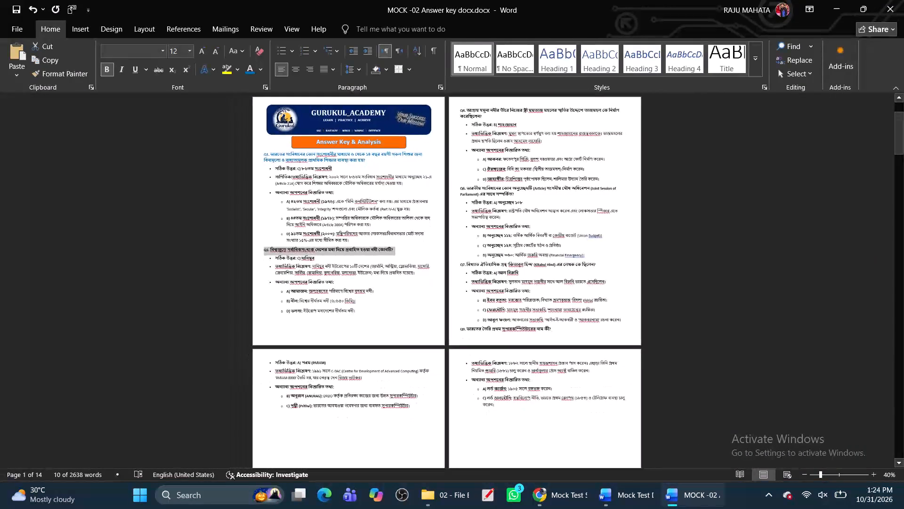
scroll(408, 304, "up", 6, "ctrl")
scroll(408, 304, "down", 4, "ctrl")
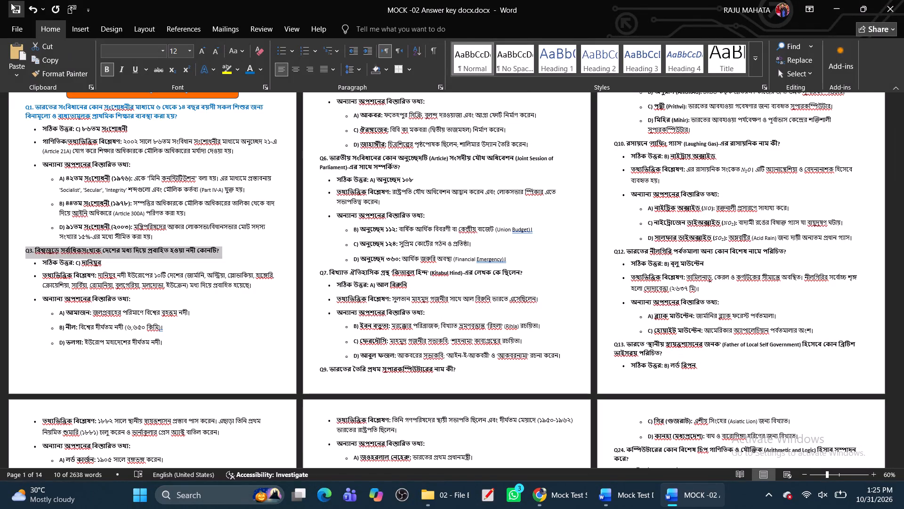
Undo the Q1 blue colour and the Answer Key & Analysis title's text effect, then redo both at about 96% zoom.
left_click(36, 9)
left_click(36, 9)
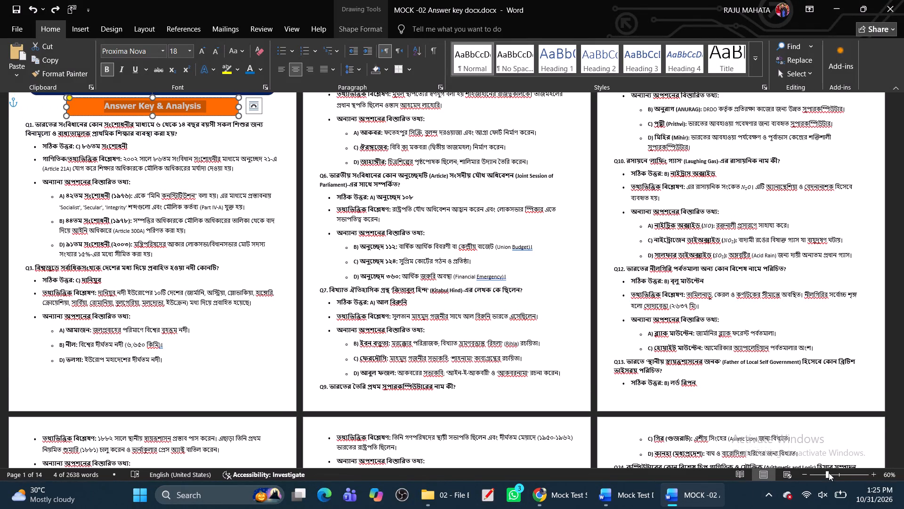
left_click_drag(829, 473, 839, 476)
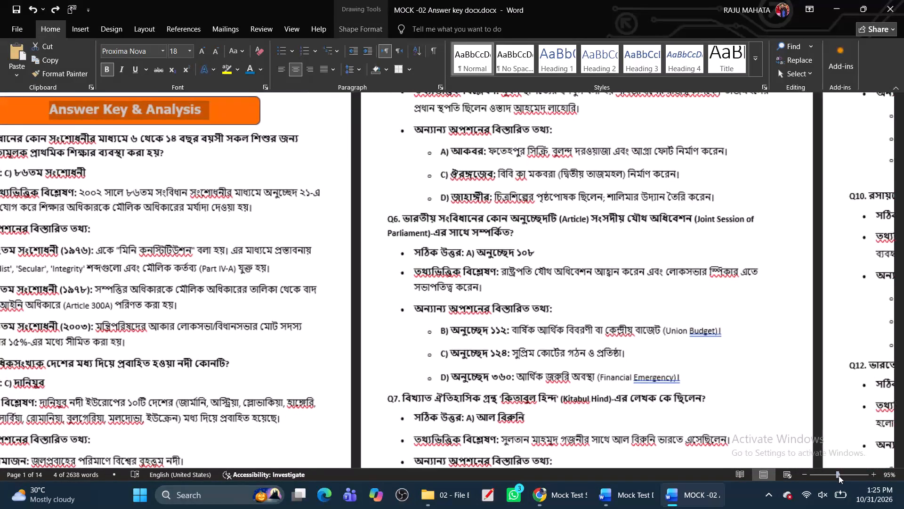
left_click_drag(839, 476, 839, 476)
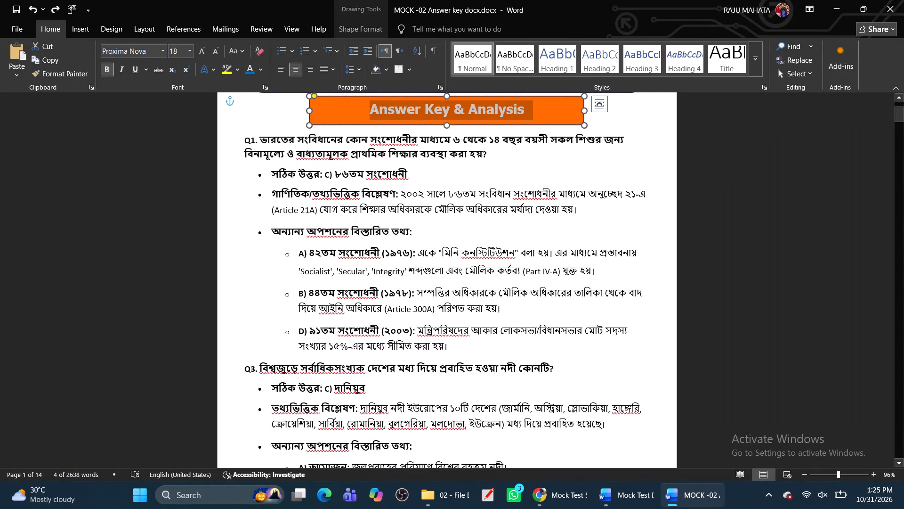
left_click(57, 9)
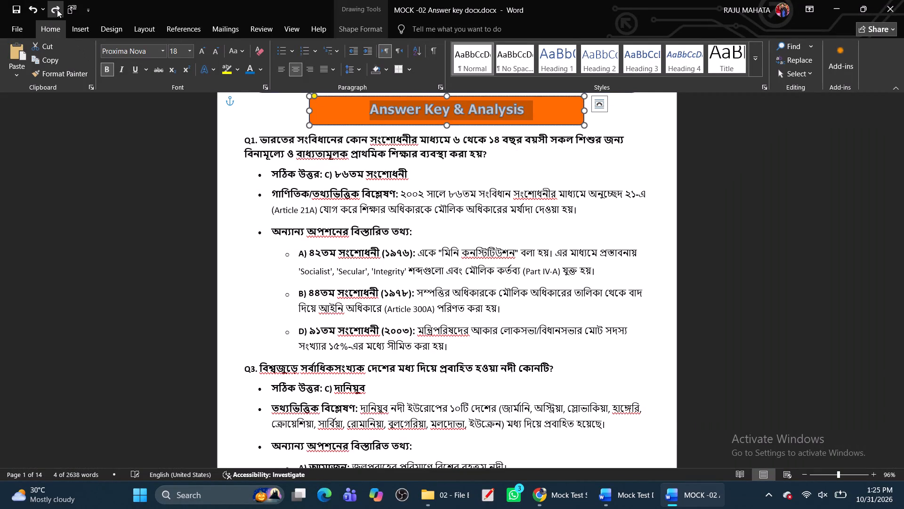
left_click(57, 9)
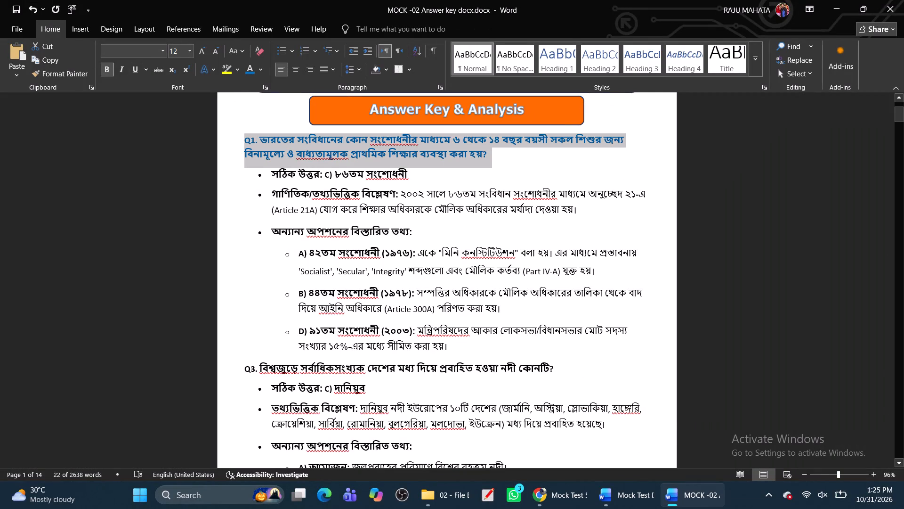
Select the Q3, Q4, Q6, Q7 and Q9 question headings together as one multiple selection, leaving out the answers.
left_click(282, 309)
scroll(247, 319, "down", 4)
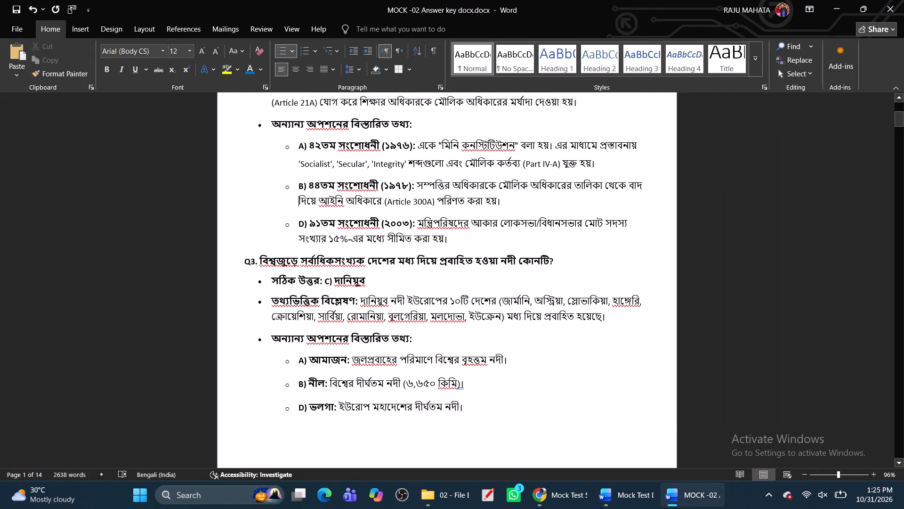
left_click(224, 268)
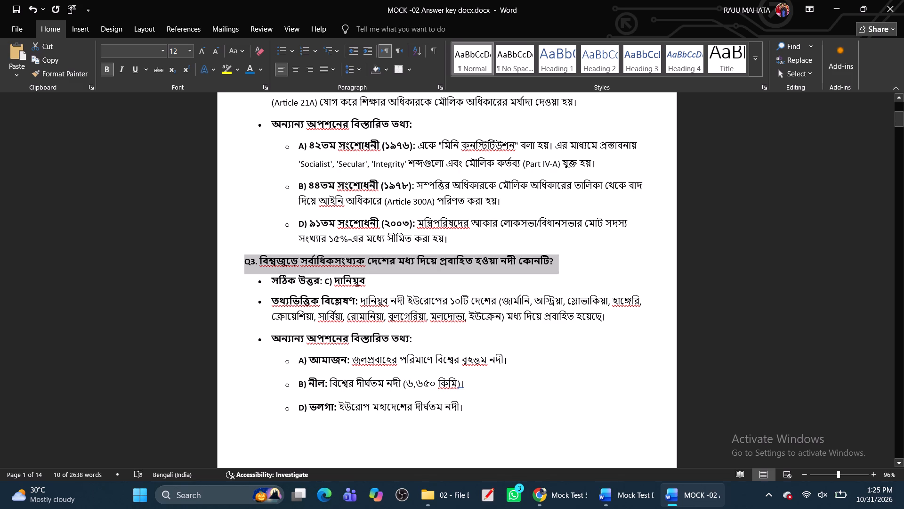
left_click_drag(900, 118, 903, 134, "ctrl")
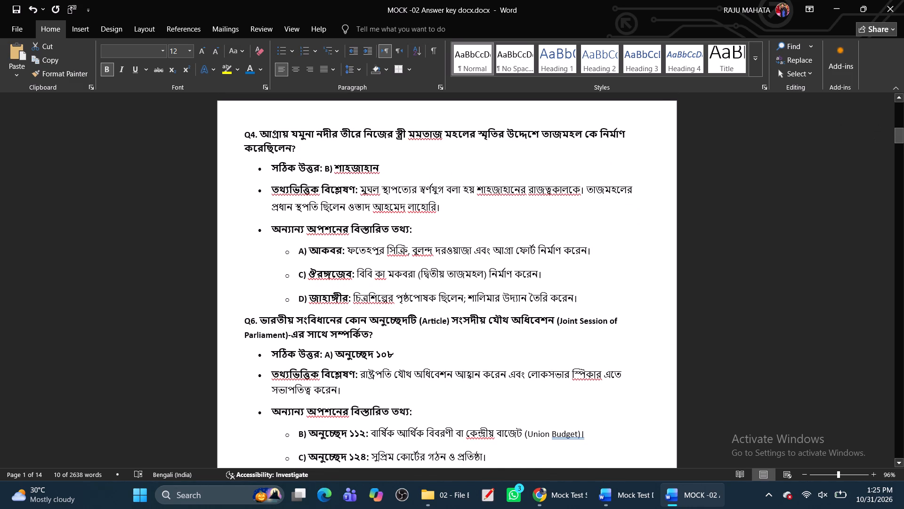
left_click_drag(236, 136, 236, 146, "ctrl")
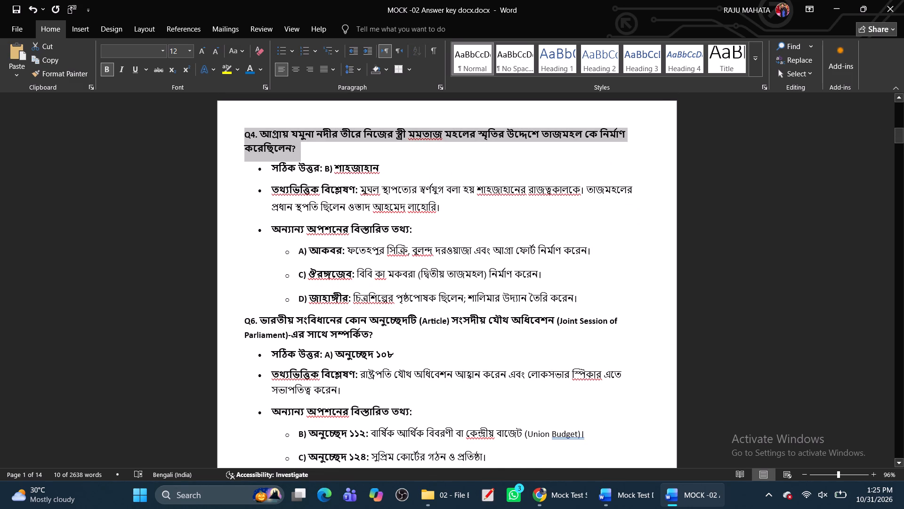
left_click_drag(233, 320, 234, 331, "ctrl")
left_click_drag(898, 141, 902, 158, "ctrl")
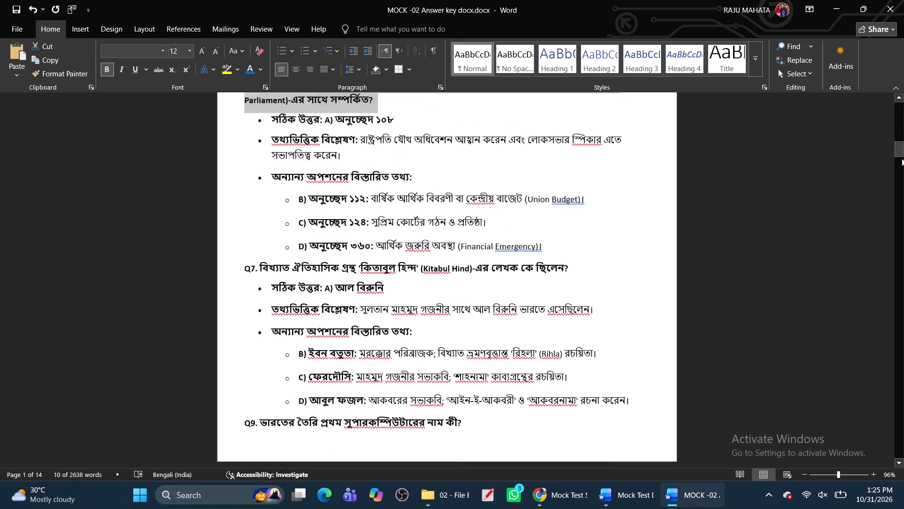
left_click_drag(902, 158, 903, 153, "ctrl")
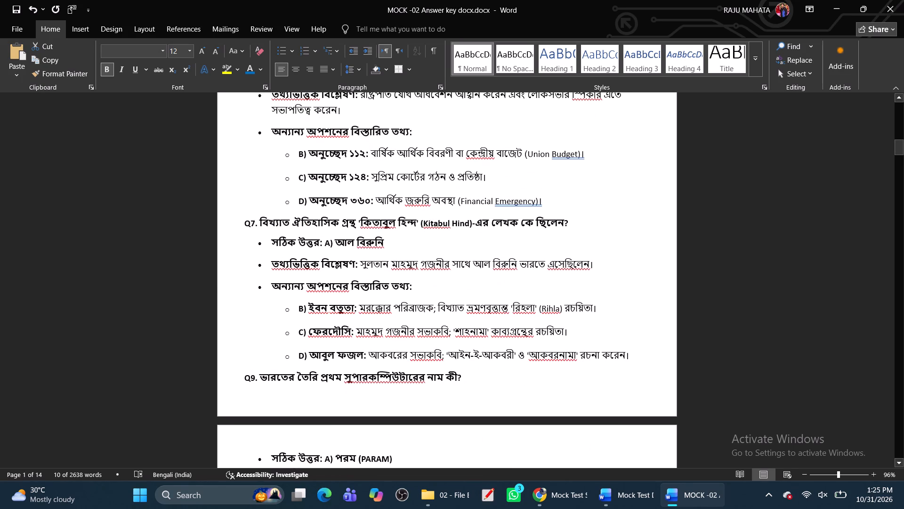
left_click(226, 228, "ctrl")
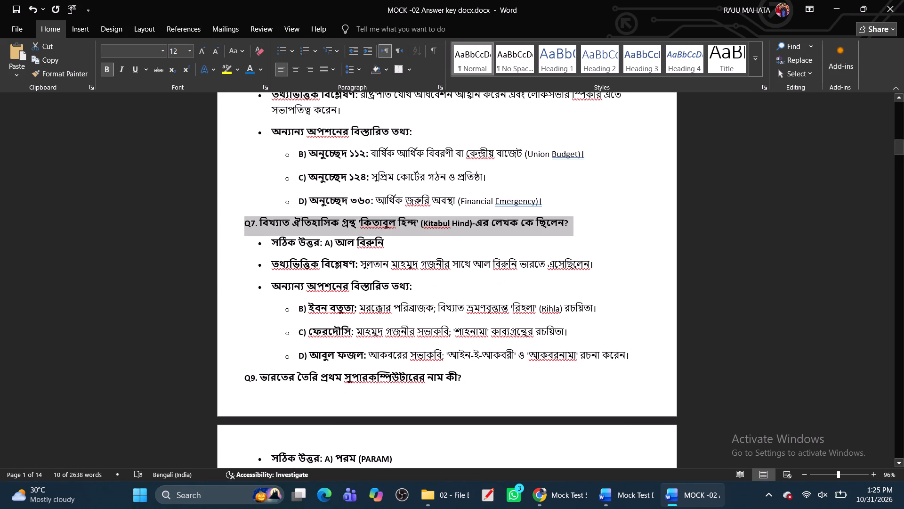
left_click(225, 383, "ctrl")
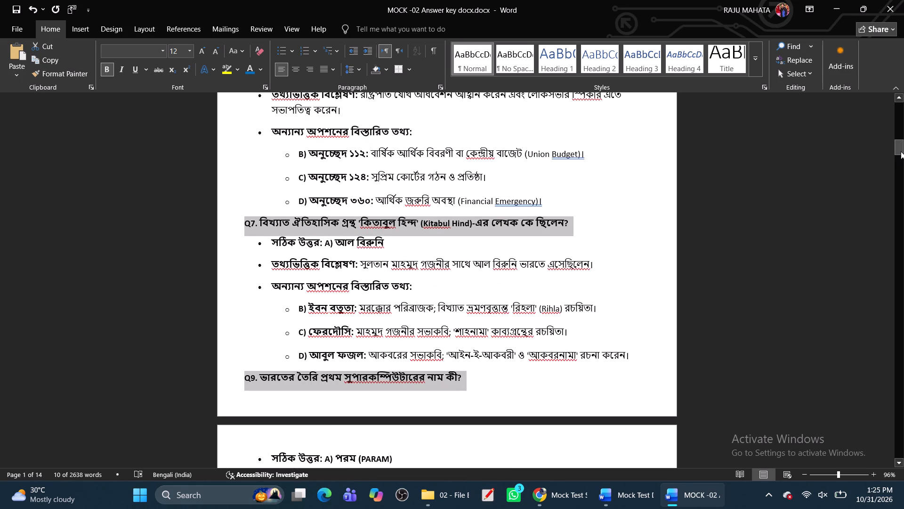
Add the full Q10, Q12, Q13, Q15 and Q16 question headings to the multiple selection.
left_click_drag(901, 151, 901, 170, "ctrl")
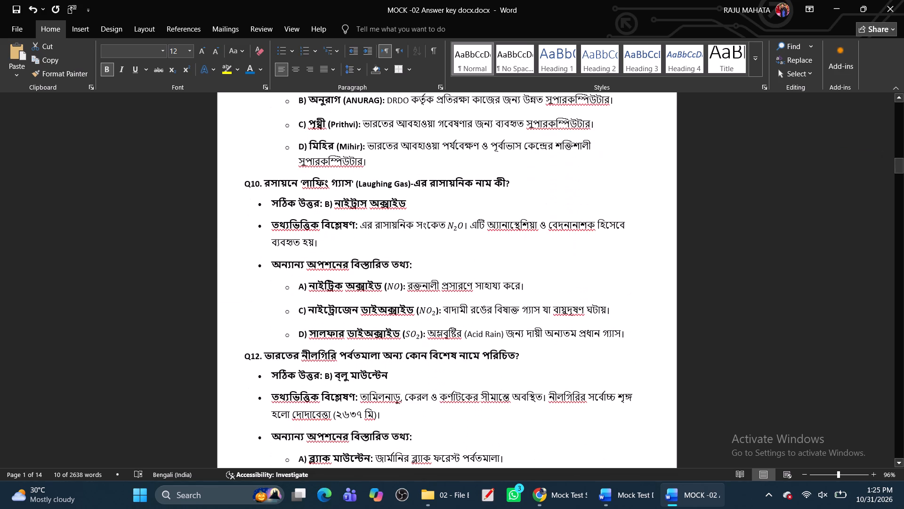
left_click(230, 187, "ctrl")
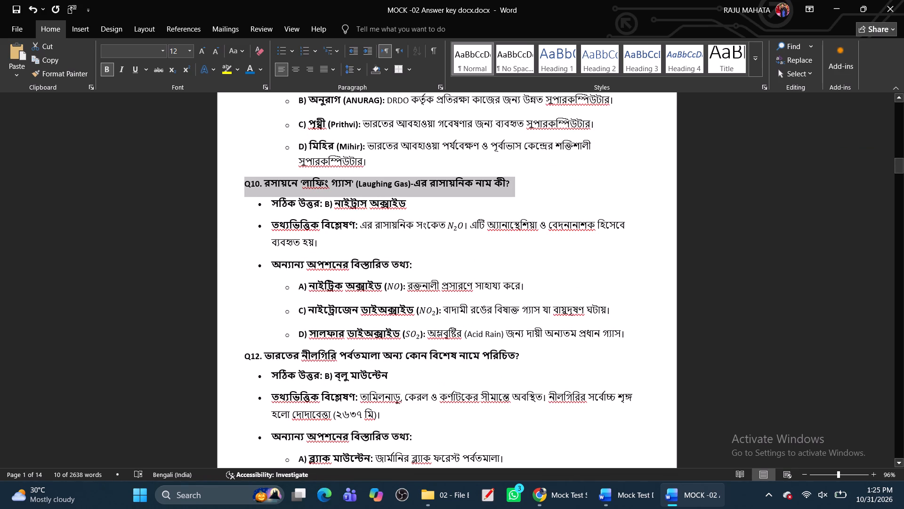
left_click(231, 362, "ctrl")
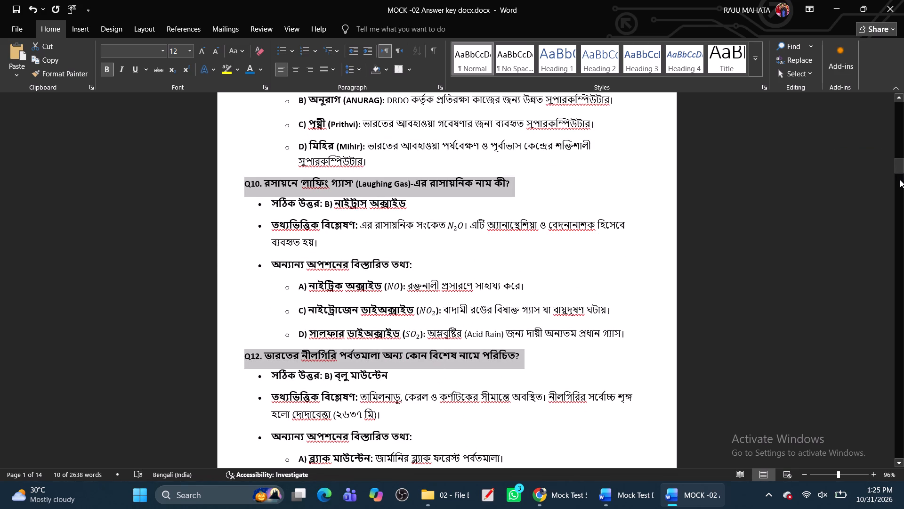
left_click_drag(896, 169, 899, 183, "ctrl")
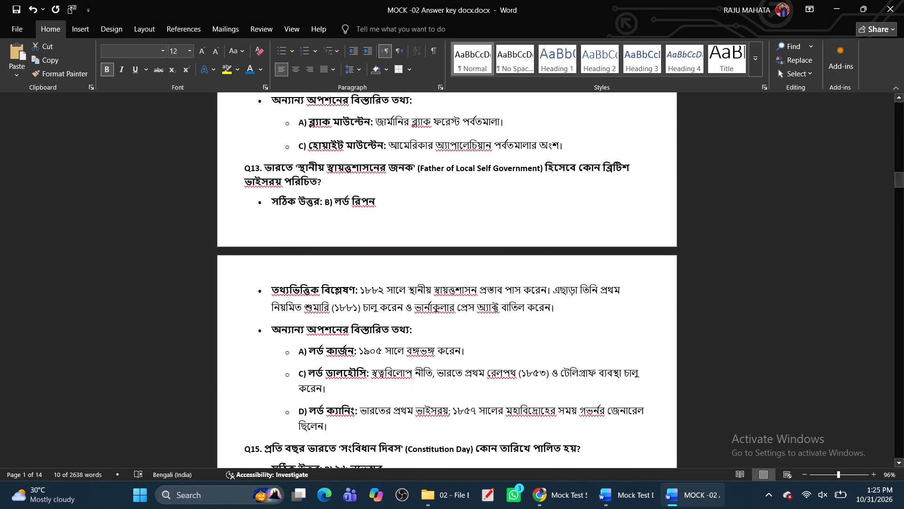
left_click_drag(231, 169, 230, 180, "ctrl")
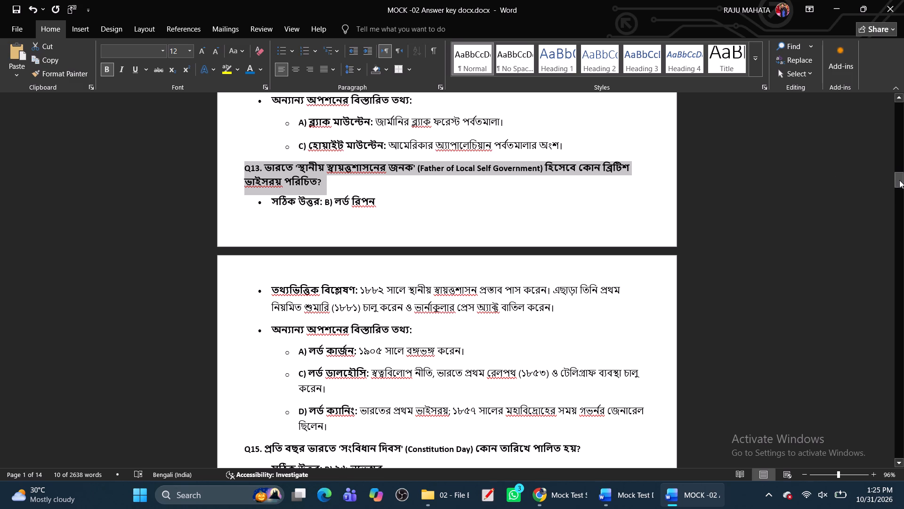
left_click_drag(899, 180, 902, 193, "ctrl")
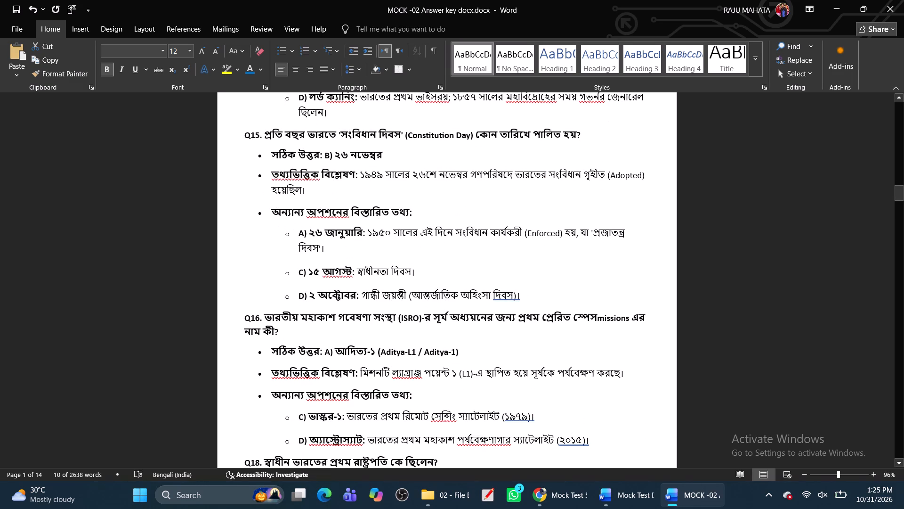
left_click_drag(229, 134, 231, 139, "ctrl")
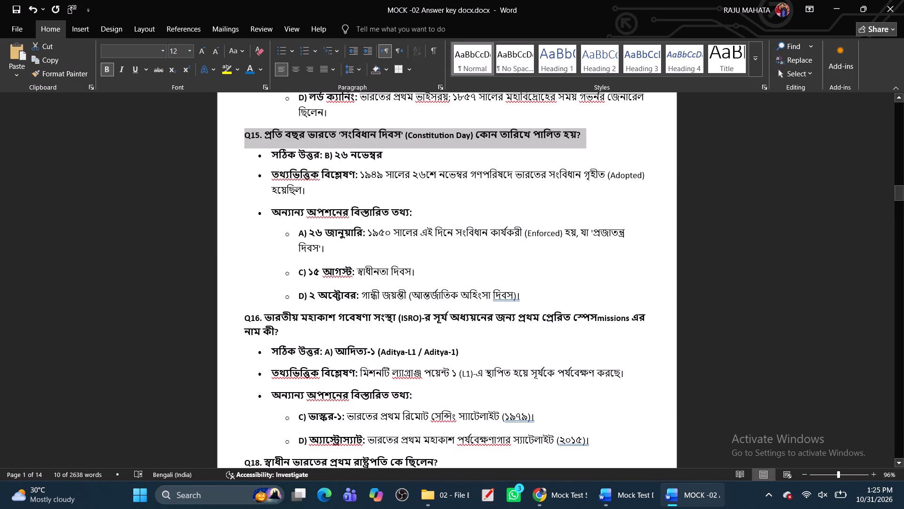
left_click_drag(225, 318, 225, 330, "ctrl")
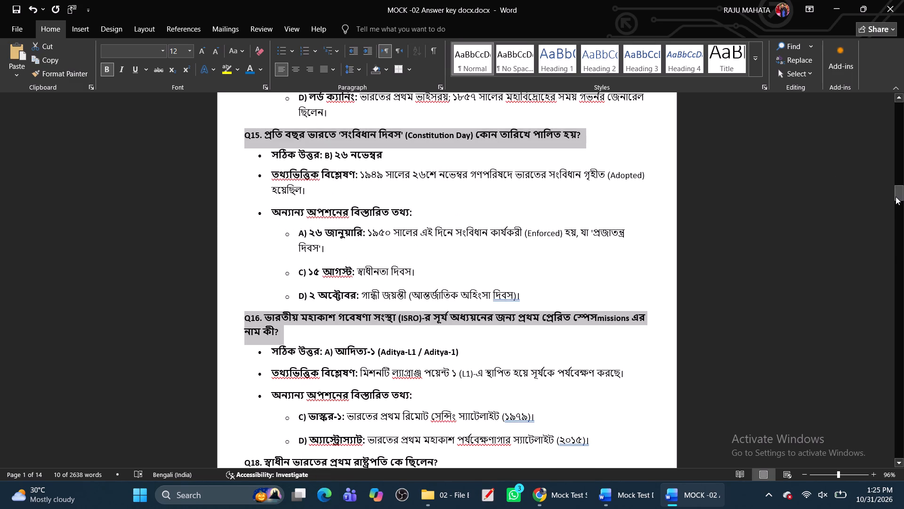
Add the Q18, Q19, Q21 and Q22 question headings to the multiple selection, leaving out their answers.
left_click_drag(903, 197, 903, 210, "ctrl")
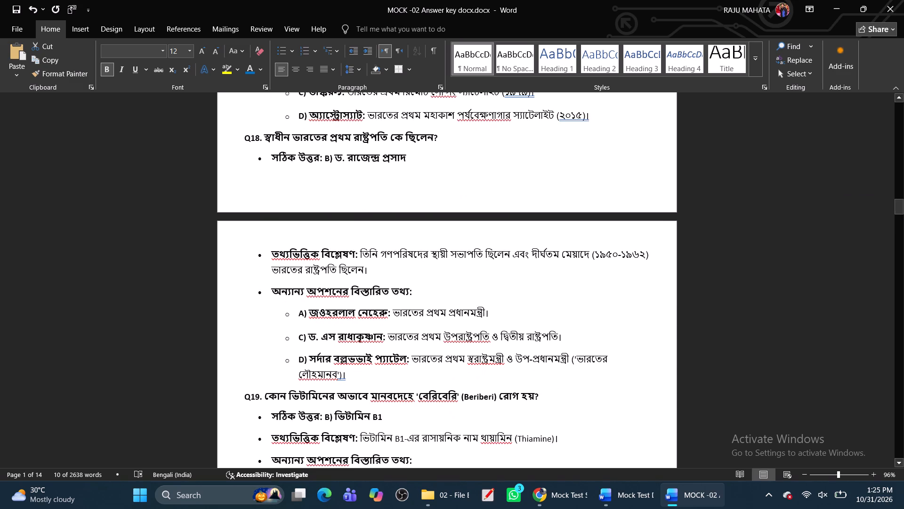
left_click(231, 138, "ctrl")
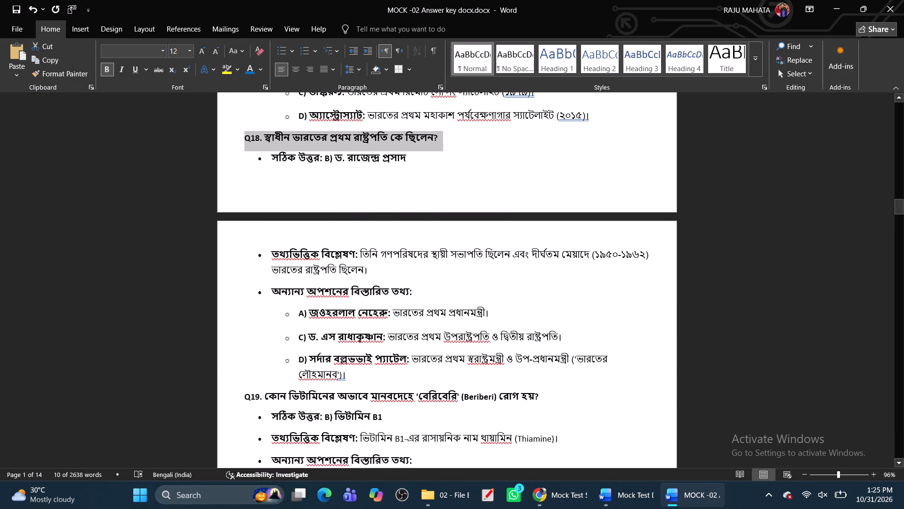
left_click(224, 400, "ctrl")
left_click_drag(899, 206, 900, 212, "ctrl")
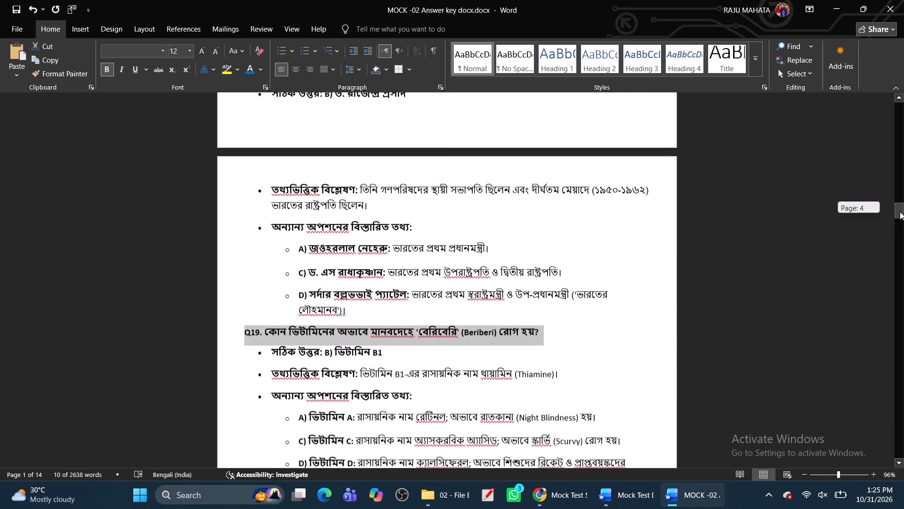
left_click_drag(900, 212, 901, 223, "ctrl")
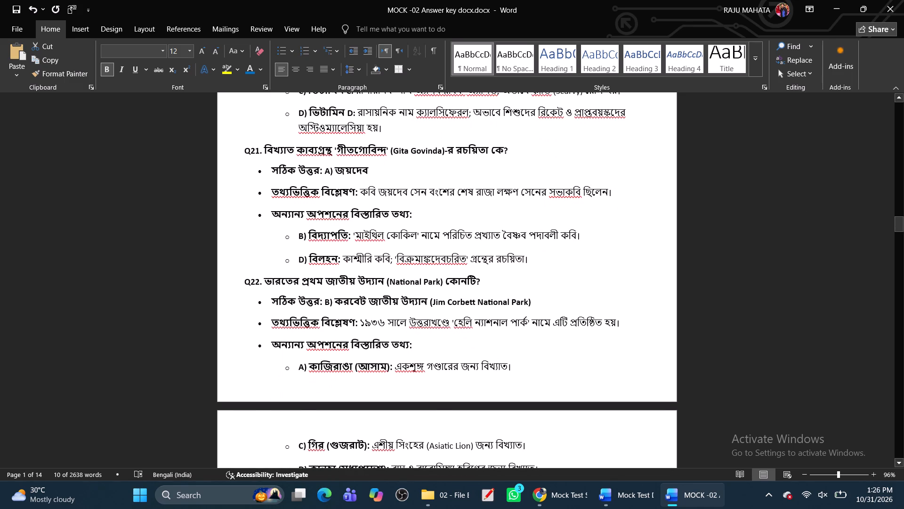
left_click(230, 150, "ctrl")
left_click(229, 286, "ctrl")
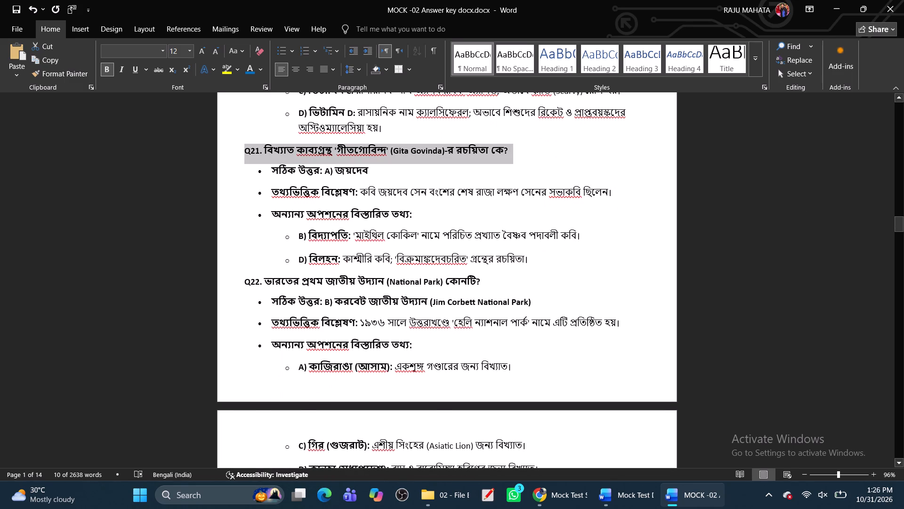
Add the Q24, Q25, Q27, Q28 and Q30 question headings to the multiple selection, including both lines of Q24.
left_click_drag(900, 222, 900, 223, "ctrl")
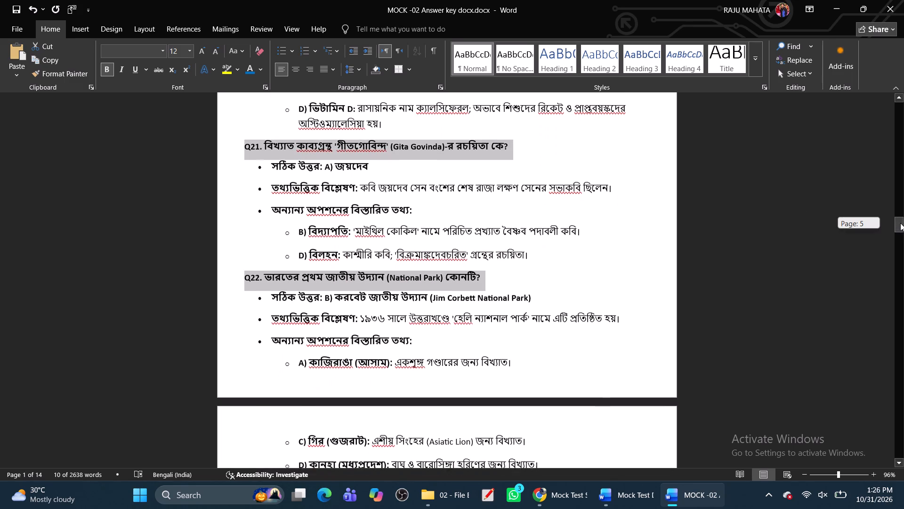
left_click_drag(900, 223, 901, 235, "ctrl")
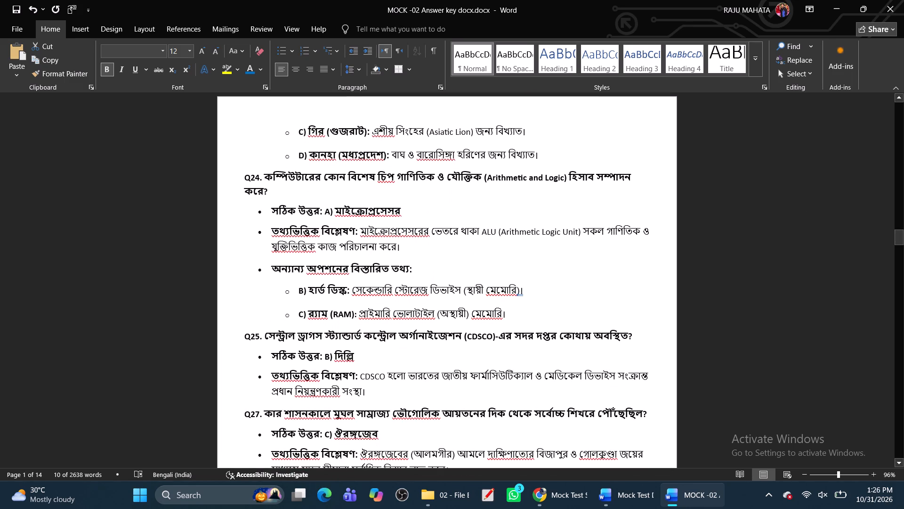
left_click_drag(229, 175, 230, 187, "ctrl")
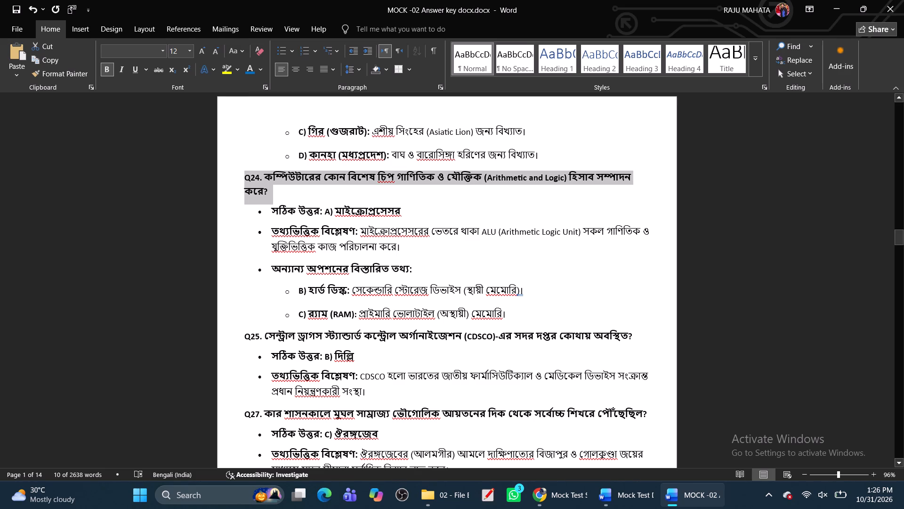
left_click(237, 339, "ctrl")
left_click(229, 419, "ctrl")
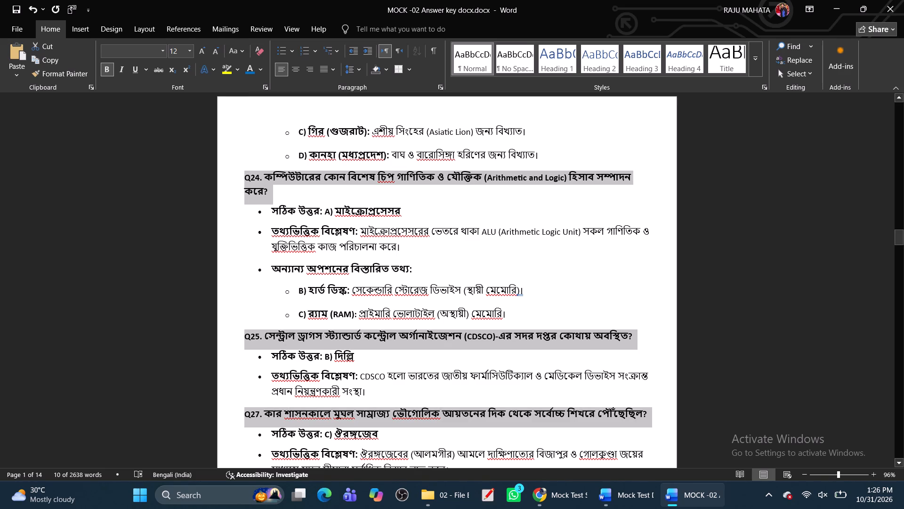
left_click_drag(897, 238, 901, 251, "ctrl")
left_click(236, 181, "ctrl")
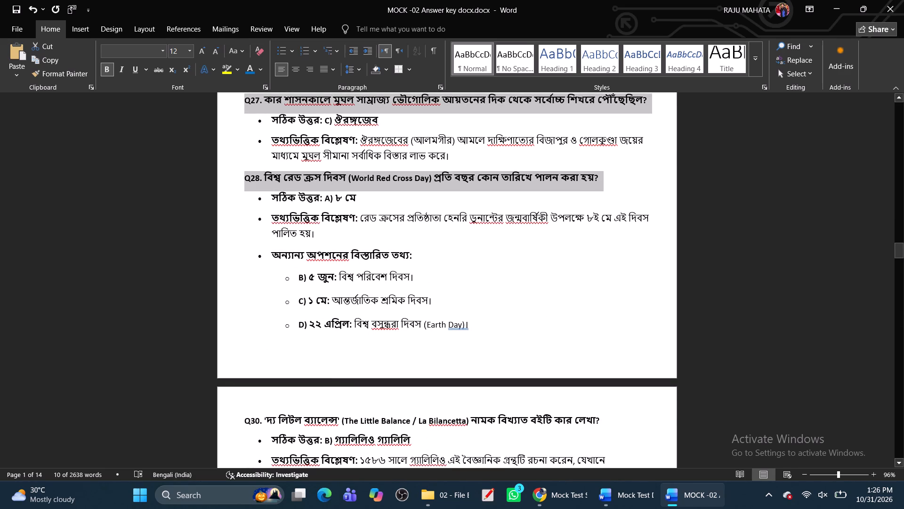
left_click(234, 424, "ctrl")
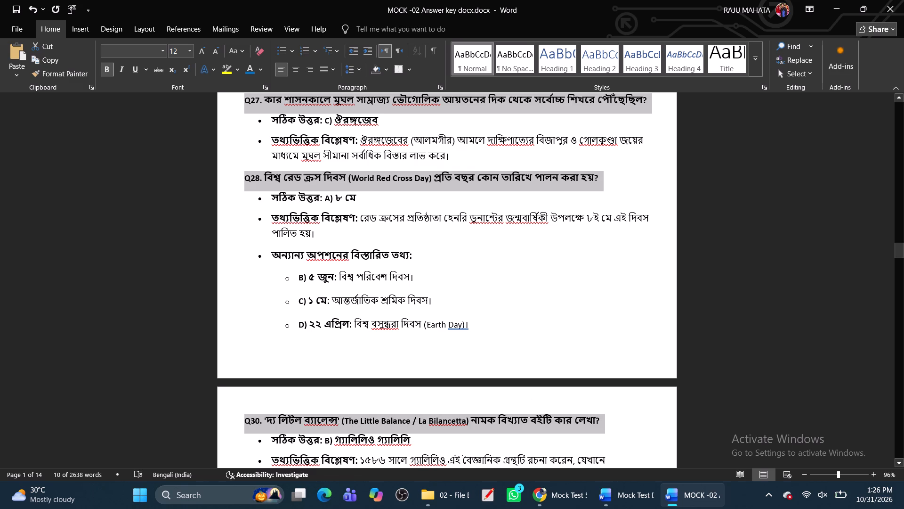
Add the Q31, Q33, Q34 and Q36 question headings to the multiple selection.
left_click_drag(898, 253, 902, 272, "ctrl")
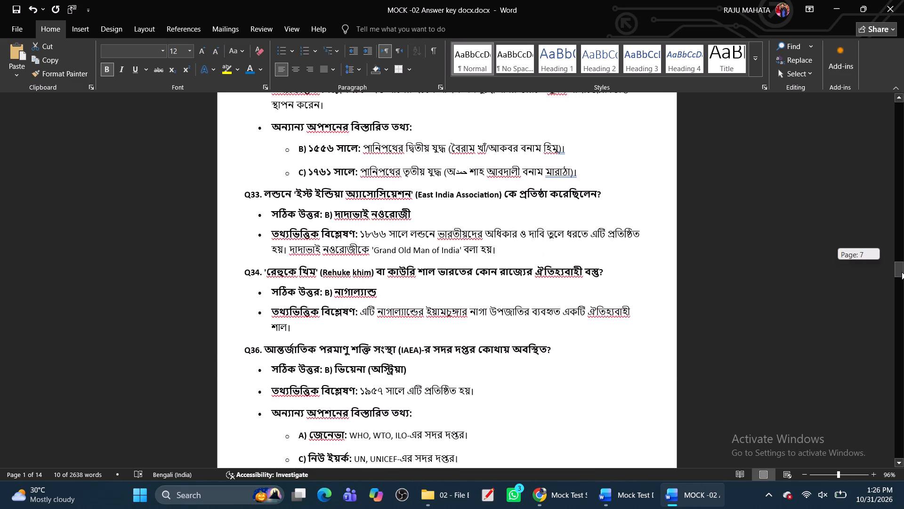
left_click_drag(902, 272, 902, 268, "ctrl")
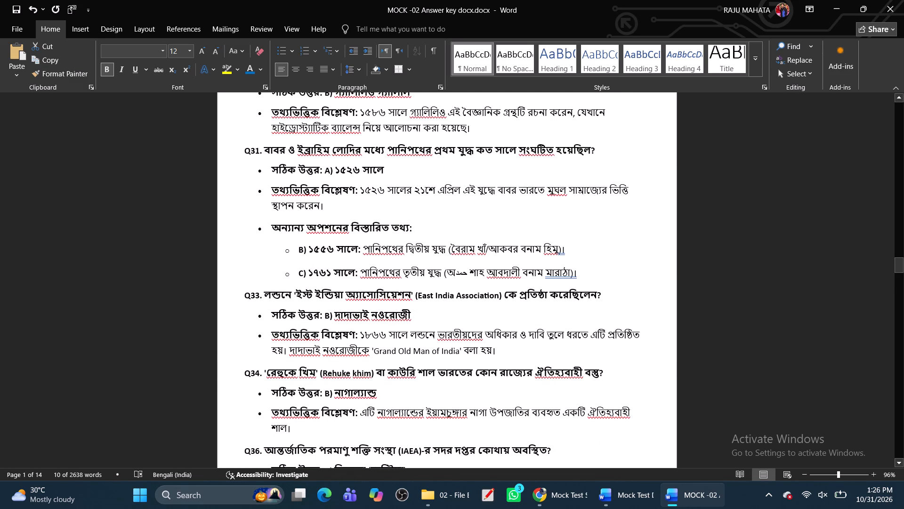
left_click(226, 152, "ctrl")
left_click(230, 297, "ctrl")
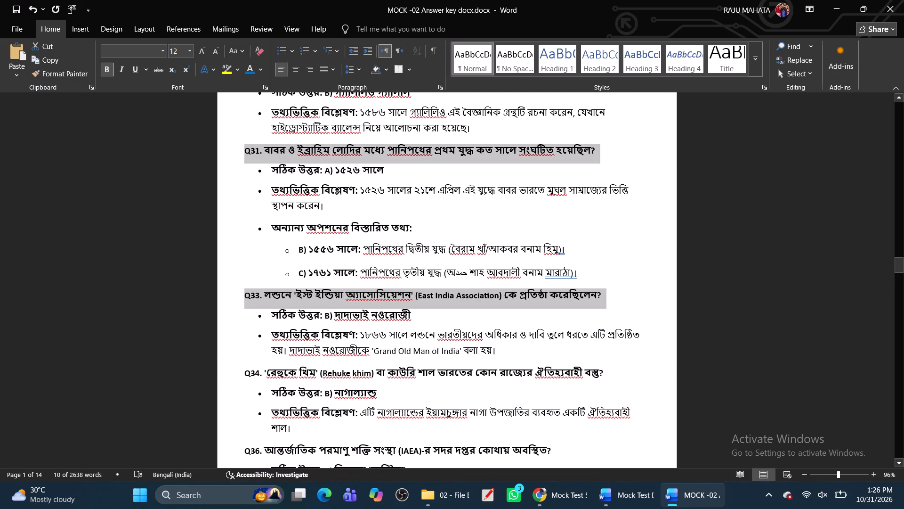
left_click(230, 377, "ctrl")
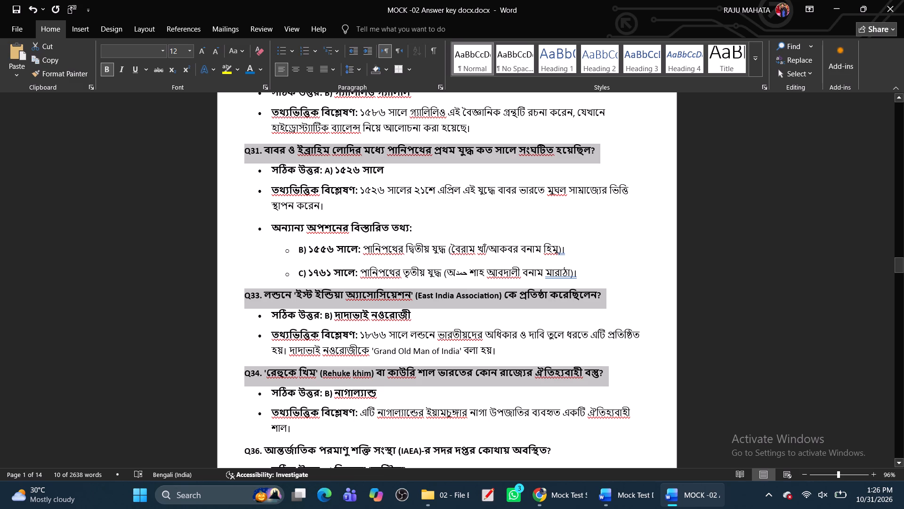
left_click(231, 455, "ctrl")
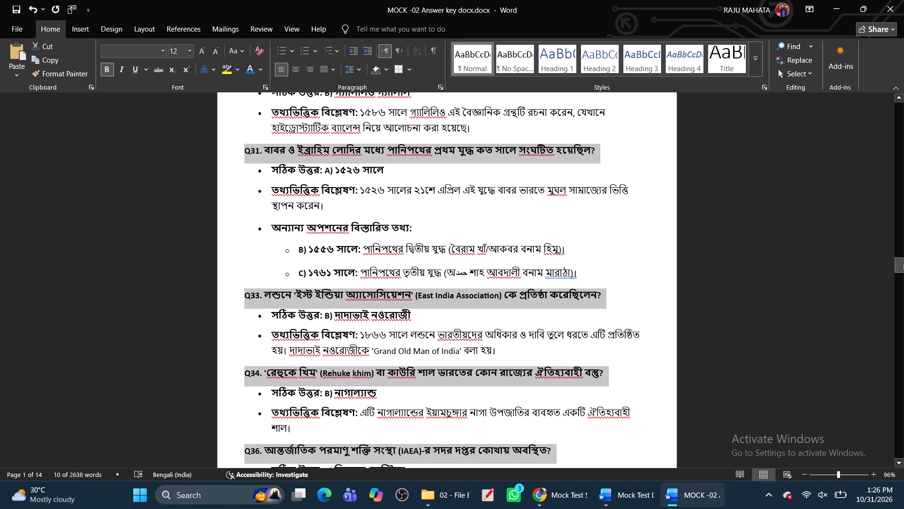
Add the Q37, Q39, Q40, Q42, Q43 and Q45 question headings to the multiple selection, including both lines of Q40.
left_click_drag(902, 266, 903, 287, "ctrl")
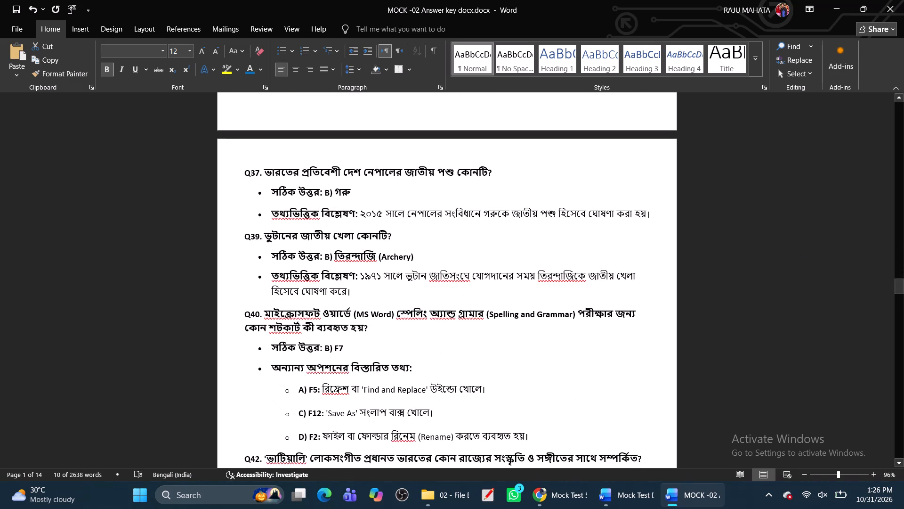
left_click(233, 172, "ctrl")
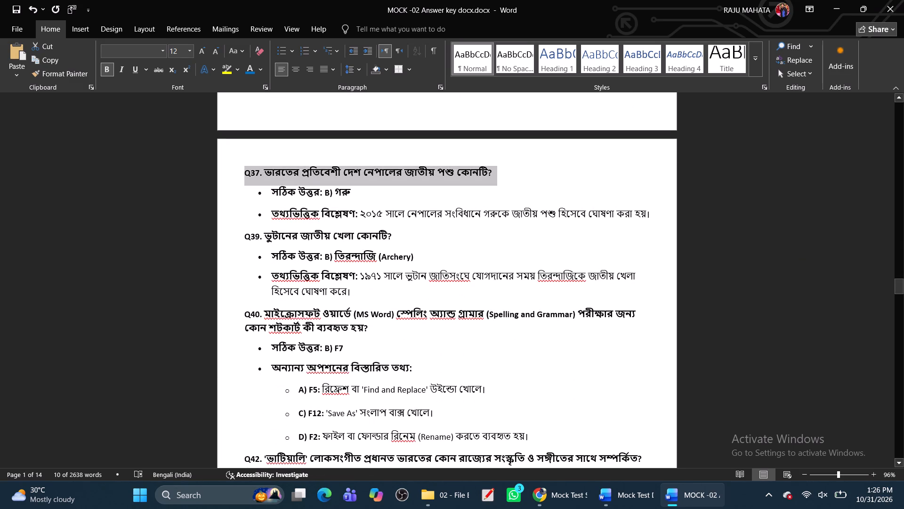
left_click(234, 235, "ctrl")
left_click_drag(229, 316, 229, 322, "ctrl")
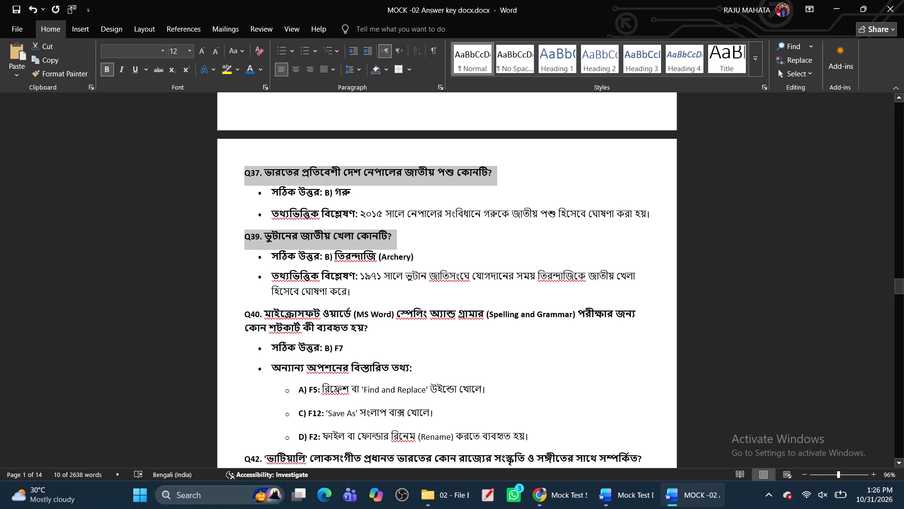
left_click_drag(229, 322, 229, 328, "ctrl")
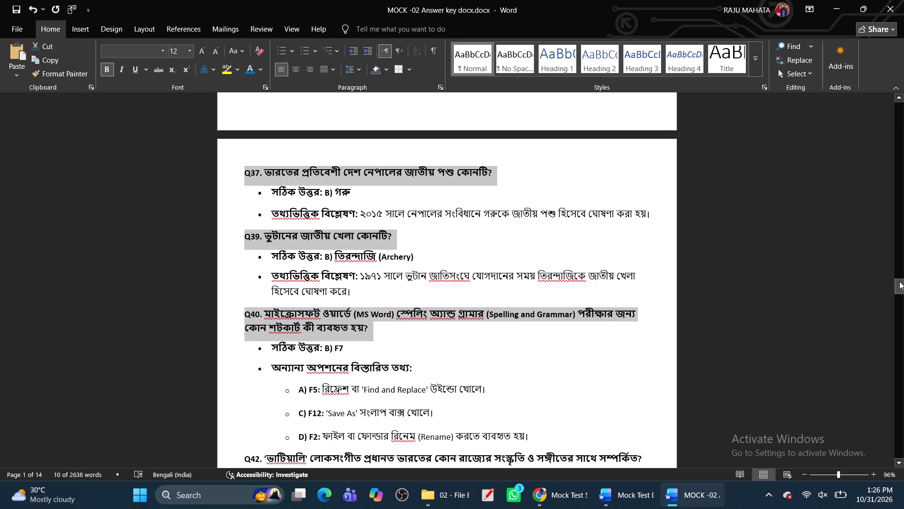
left_click_drag(899, 284, 899, 297, "ctrl")
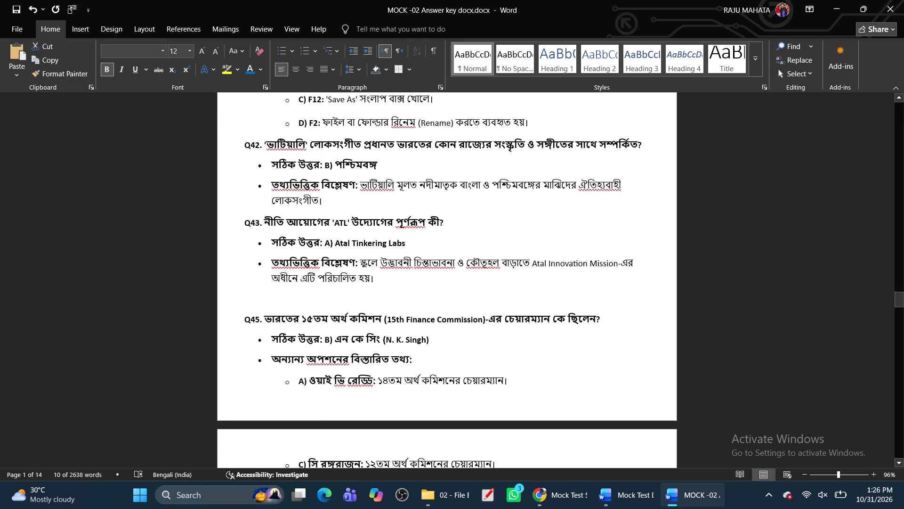
left_click(234, 147, "ctrl")
left_click(231, 224, "ctrl")
left_click(234, 326, "ctrl")
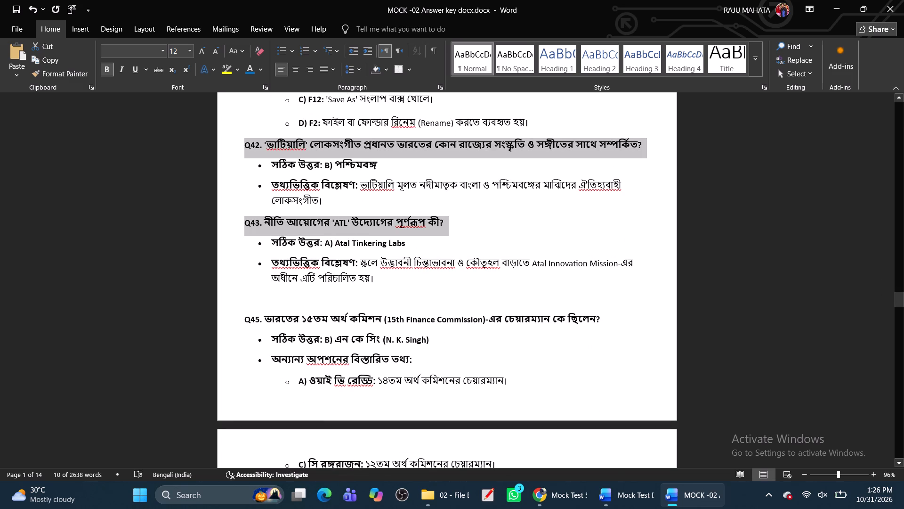
Add the Q46, Q48, Q49, Q51, Q52 and Q53 question headings to the multiple selection, including both lines of Q53.
left_click_drag(899, 300, 900, 315, "ctrl")
left_click(233, 129, "ctrl")
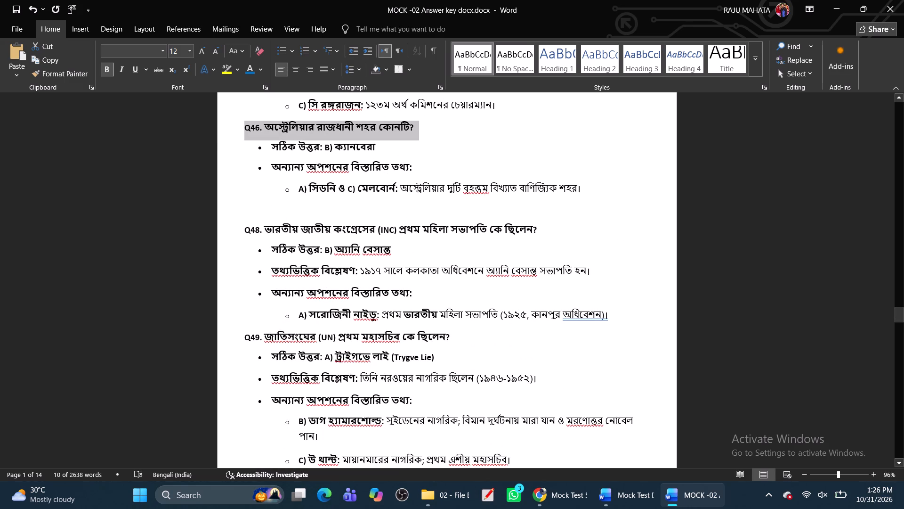
left_click(234, 230, "ctrl")
left_click(233, 339, "ctrl")
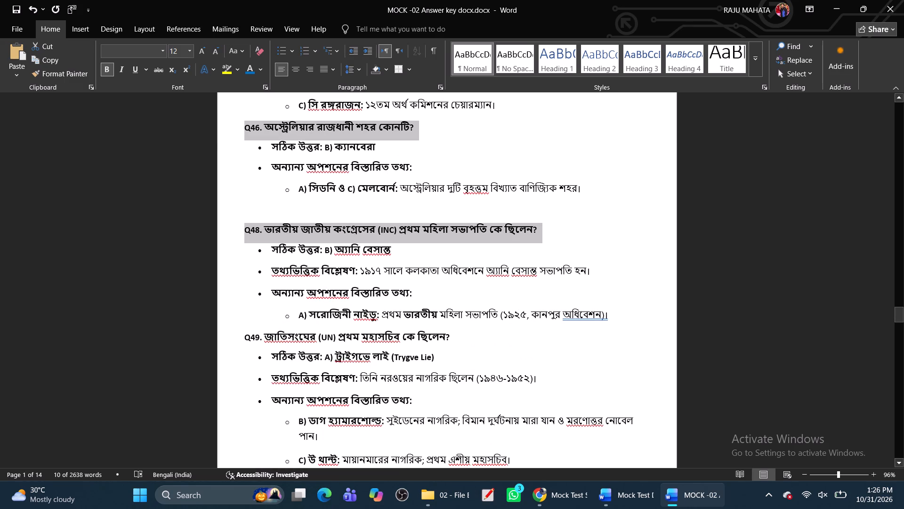
left_click_drag(895, 317, 896, 331, "ctrl")
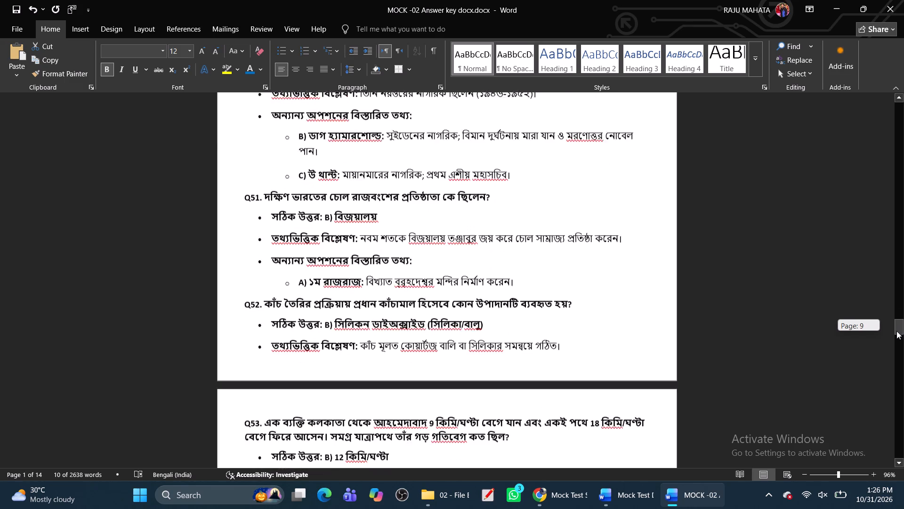
left_click_drag(896, 331, 896, 333, "ctrl")
left_click(234, 107, "ctrl")
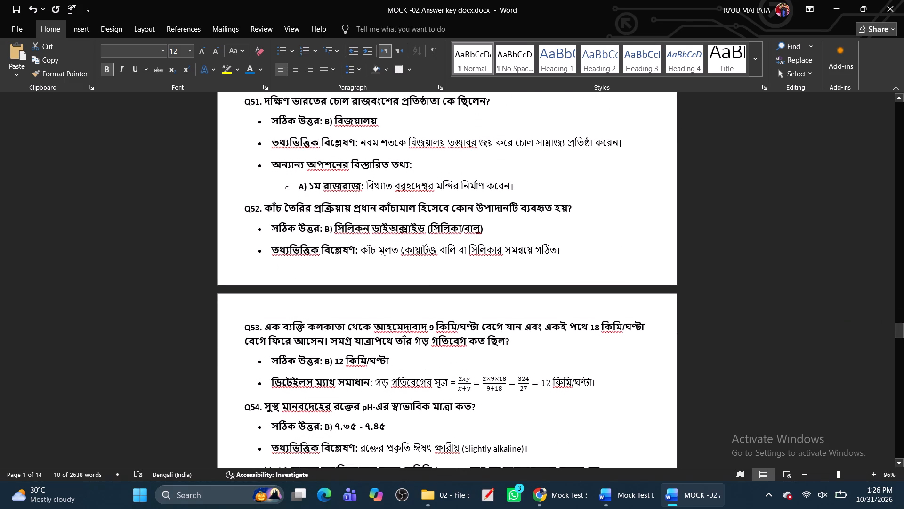
left_click(231, 209, "ctrl")
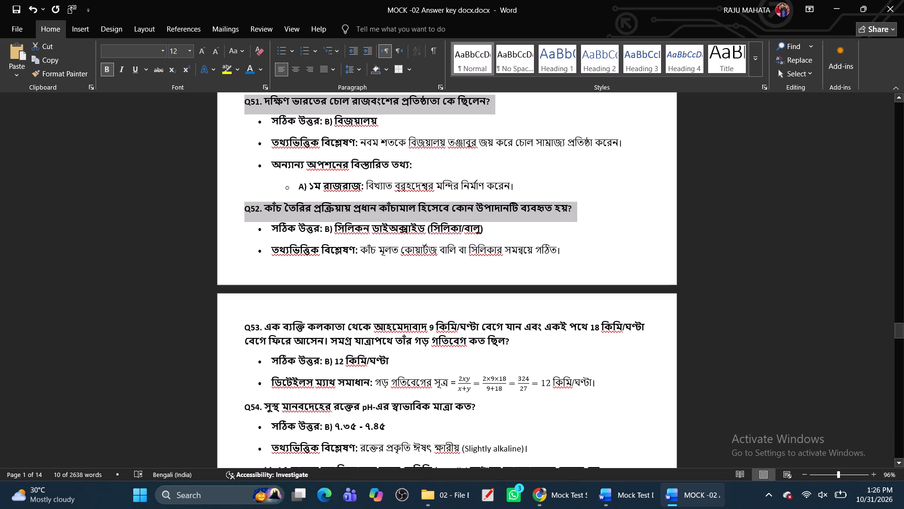
left_click_drag(234, 328, 233, 342, "ctrl")
Add the Q54, Q55, Q56, Q58 and Q59 question headings to the multiple selection, including both lines of Q55.
left_click_drag(901, 330, 901, 337, "ctrl")
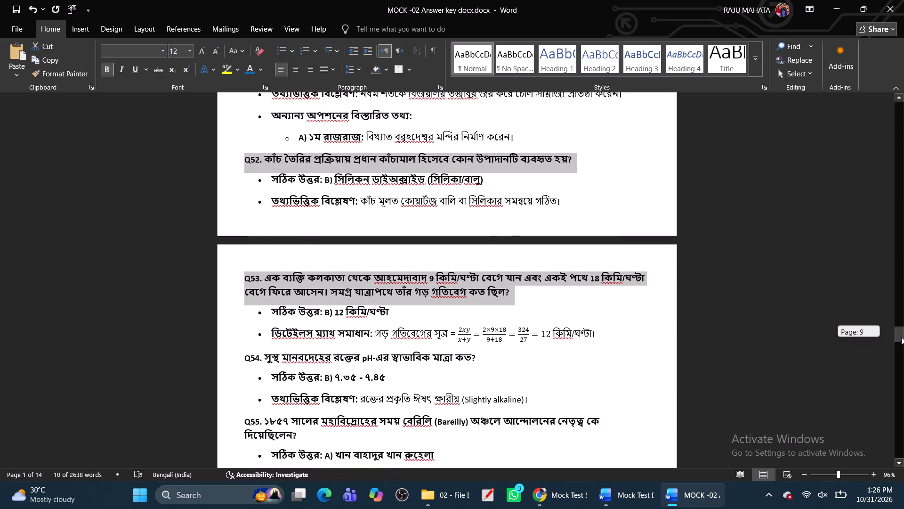
left_click_drag(901, 337, 901, 338, "ctrl")
left_click(237, 219, "ctrl")
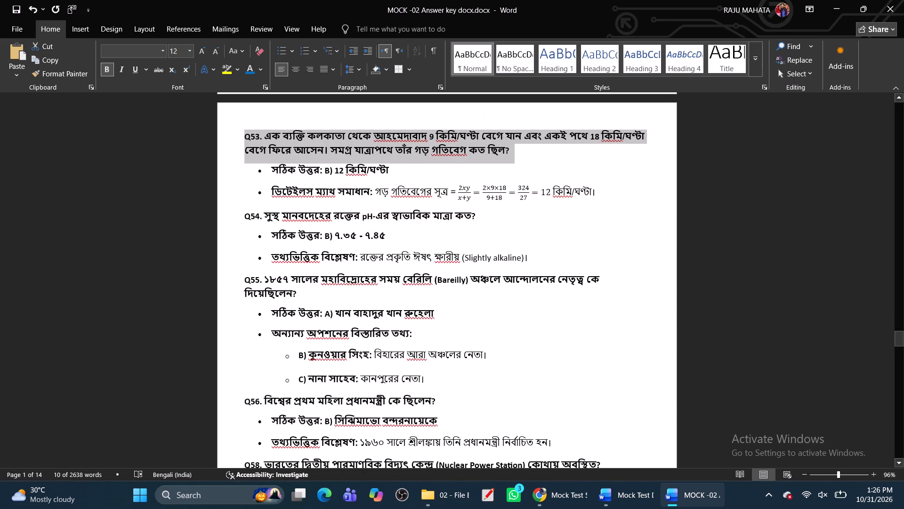
left_click_drag(228, 280, 229, 296, "ctrl")
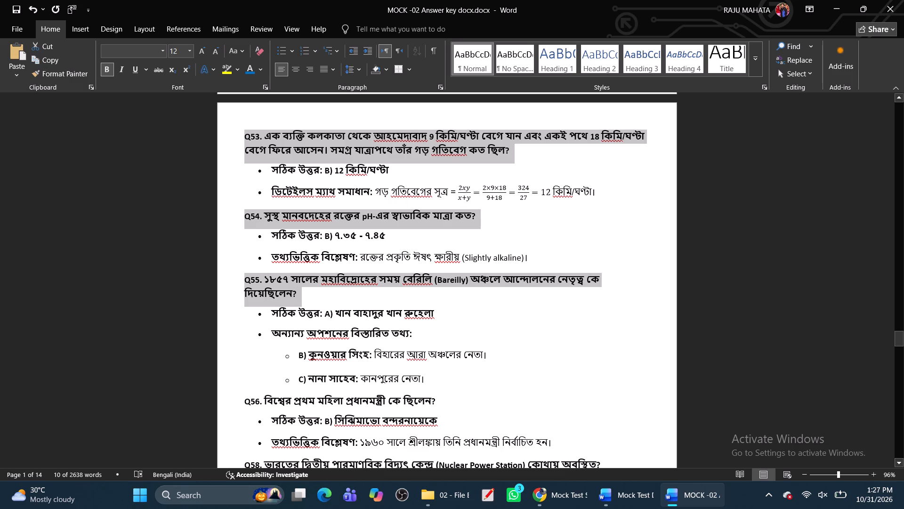
left_click(231, 404, "ctrl")
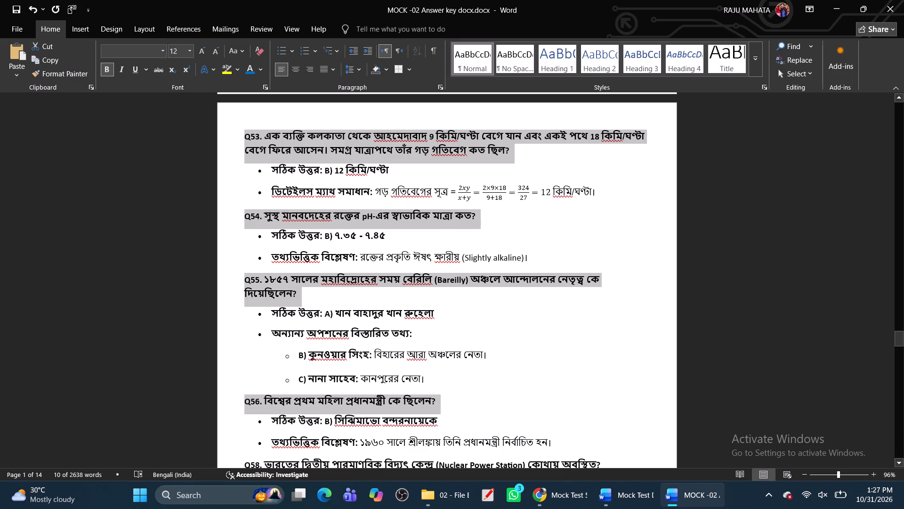
left_click_drag(901, 336, 903, 347, "ctrl")
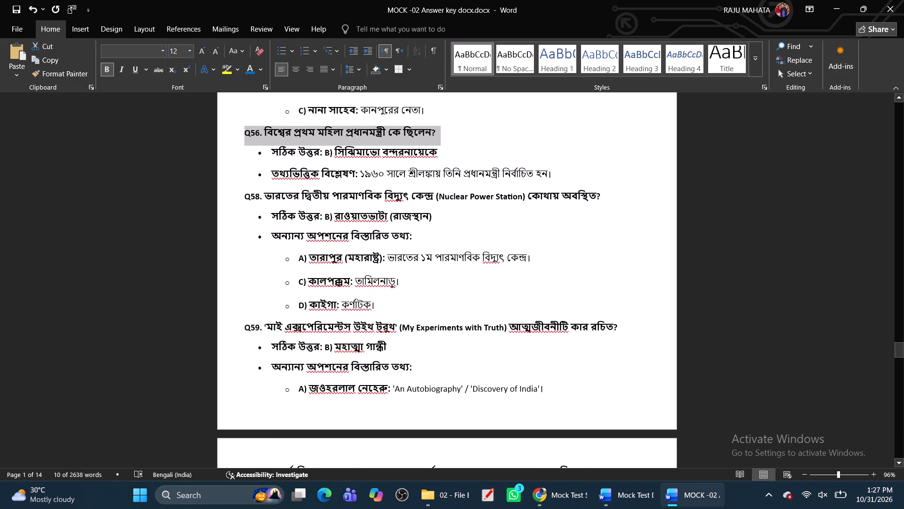
left_click(229, 198, "ctrl")
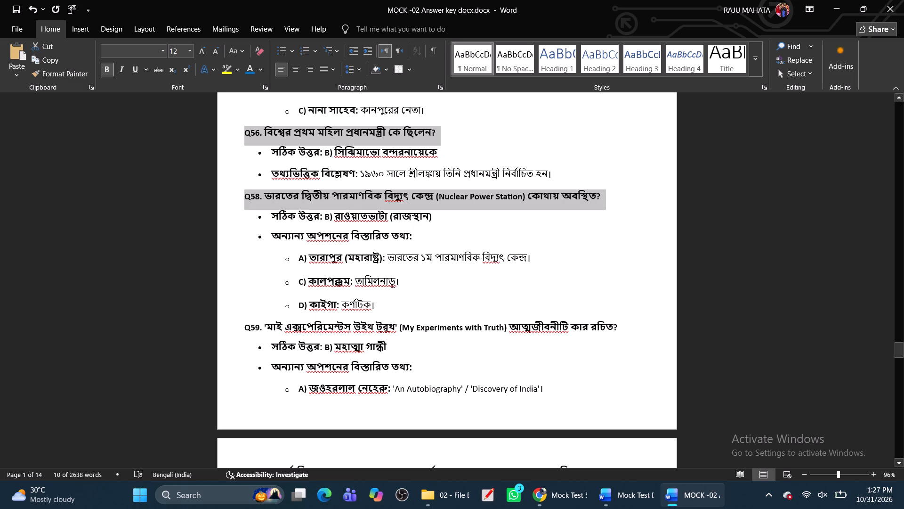
left_click(234, 330, "ctrl")
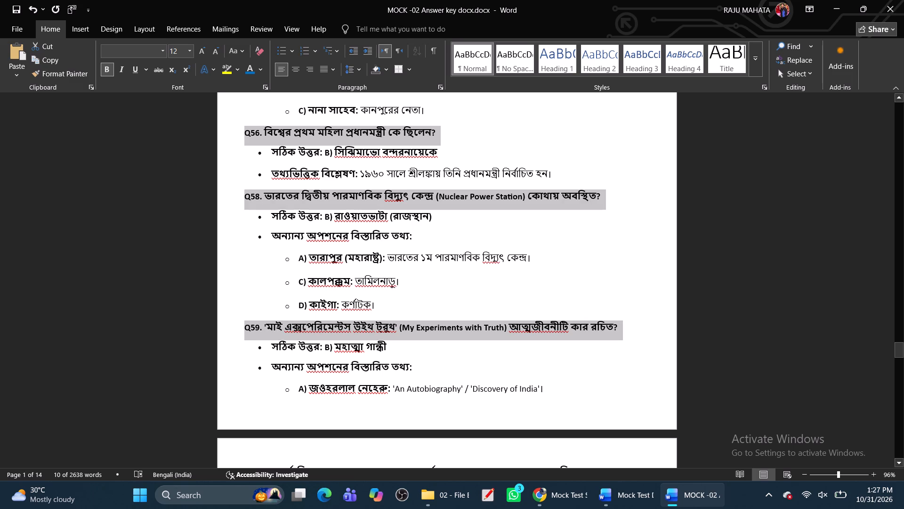
Add the Q60, Q61, Q63, Q64 and Q65 question headings to the multiple selection, including both lines of Q63 and Q65.
left_click_drag(898, 350, 899, 362, "ctrl")
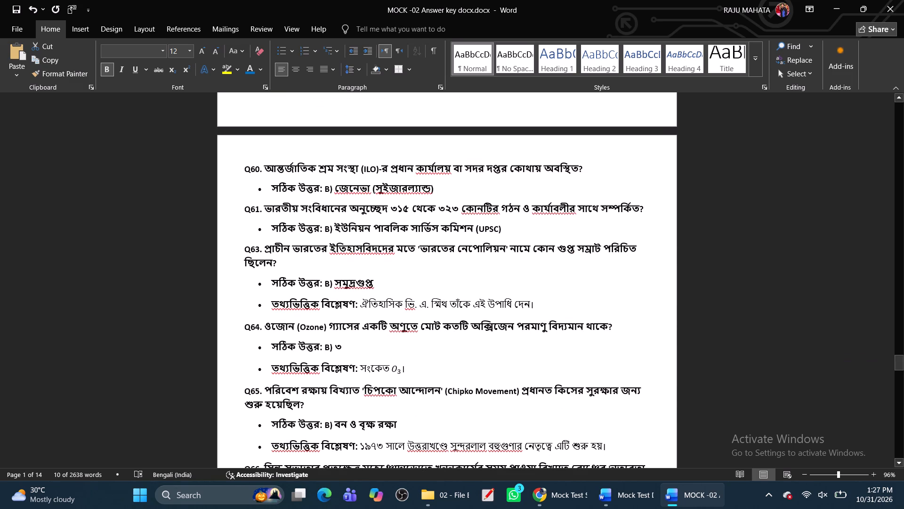
left_click(226, 169, "ctrl")
left_click(228, 209, "ctrl")
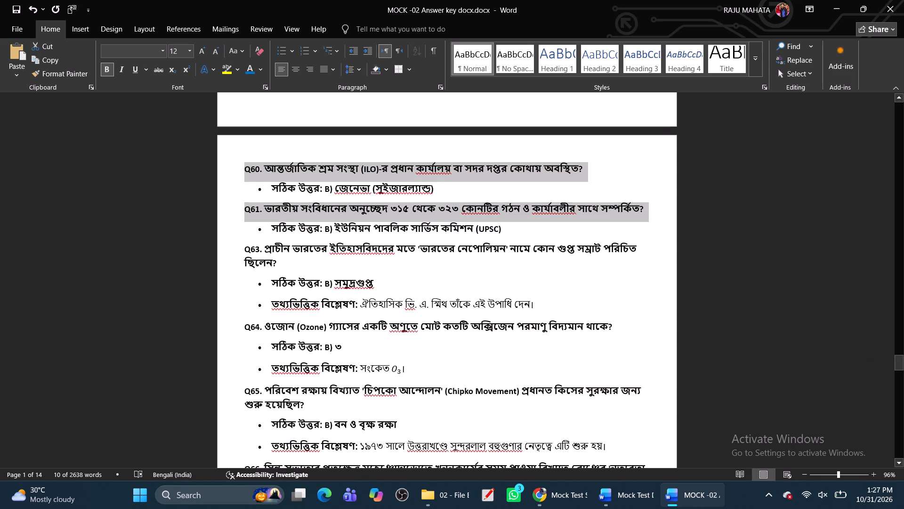
left_click_drag(228, 251, 228, 262, "ctrl")
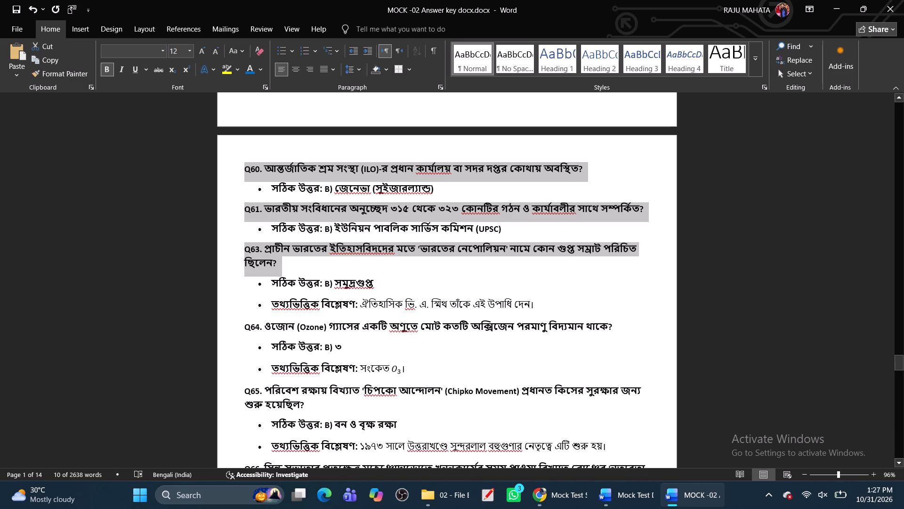
left_click(235, 329, "ctrl")
left_click_drag(230, 393, 230, 402, "ctrl")
Add the Q66, Q67, Q69 and Q70 question headings to the multiple selection, including both lines of Q66.
left_click_drag(900, 359, 901, 361, "ctrl")
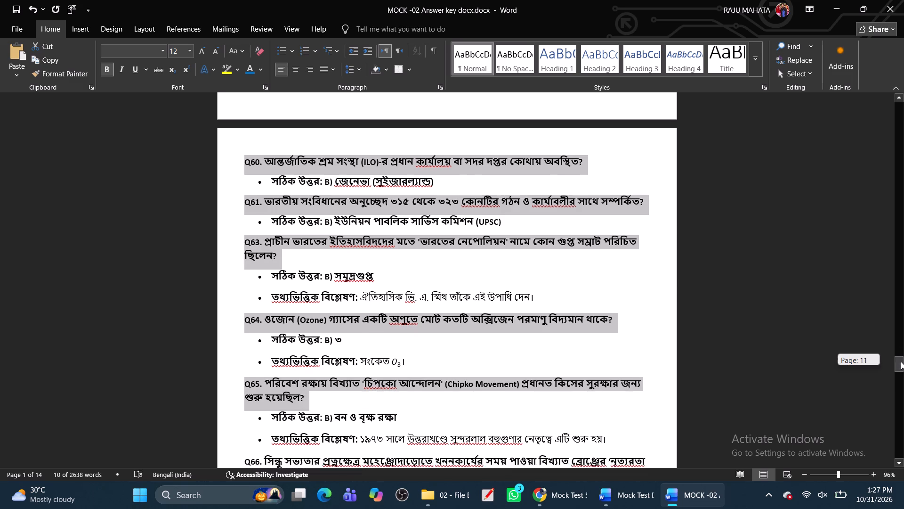
left_click_drag(901, 361, 902, 371, "ctrl")
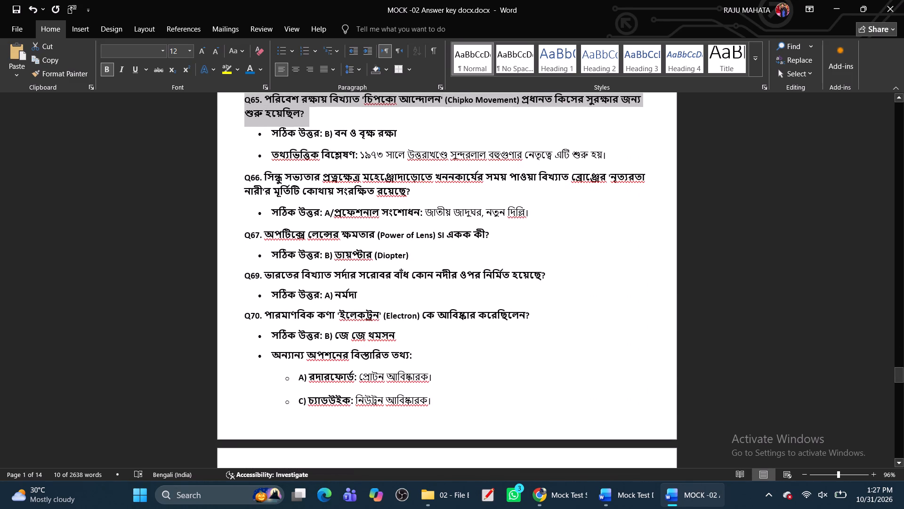
left_click_drag(234, 179, 234, 190, "ctrl")
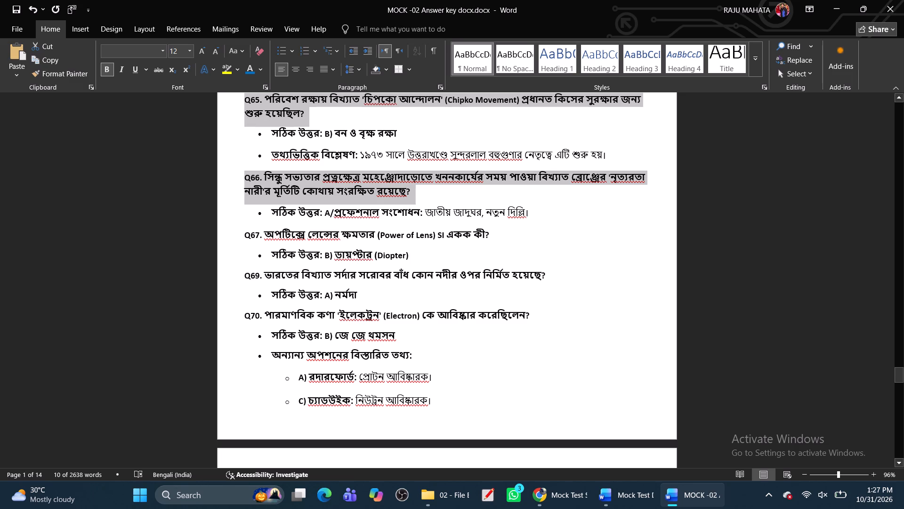
left_click(231, 237, "ctrl")
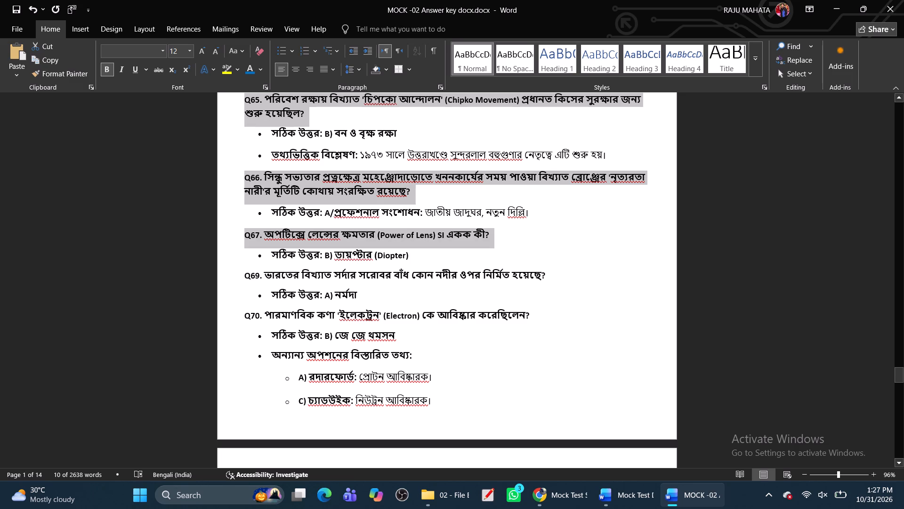
left_click(226, 279, "ctrl")
left_click(229, 320, "ctrl")
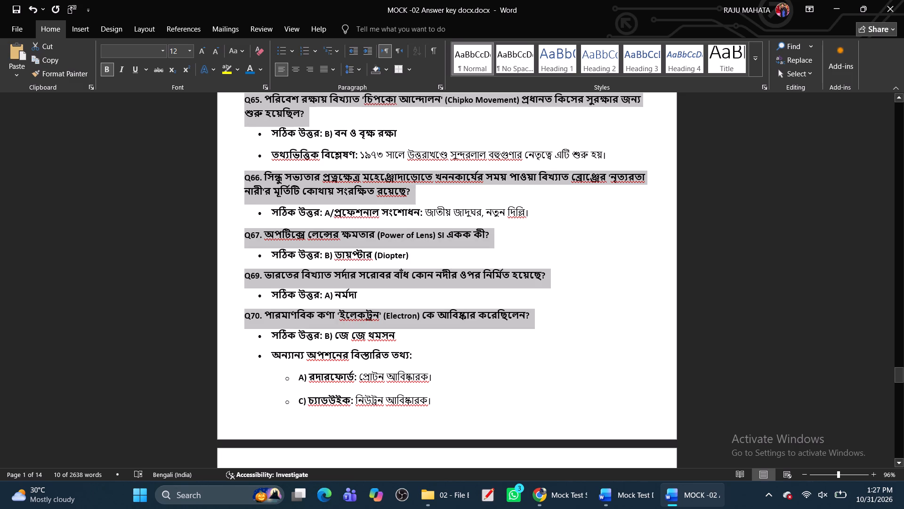
Add the Q71, Q72, Q73, Q75, Q76, Q77 and Q78 question headings to the multiple selection, including every line of the two-line headings.
left_click_drag(898, 379, 900, 389, "ctrl")
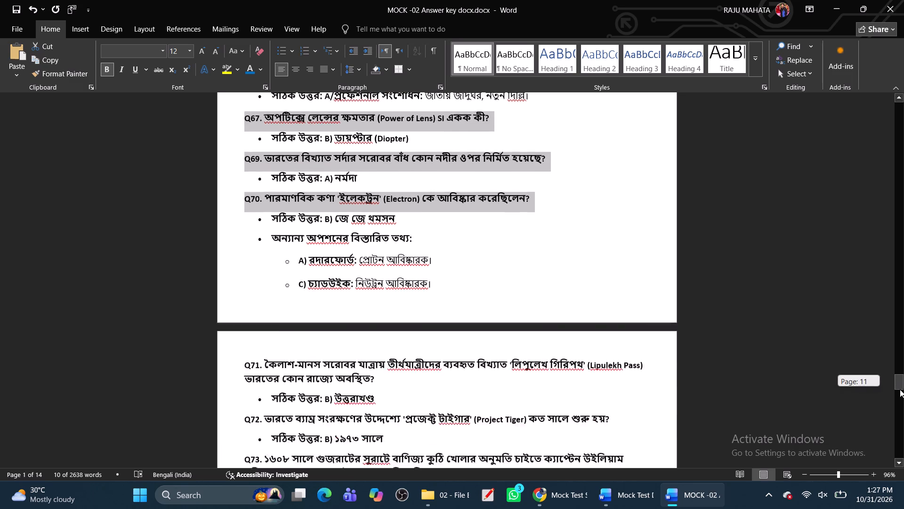
left_click_drag(900, 389, 901, 395, "ctrl")
left_click(229, 114, "ctrl")
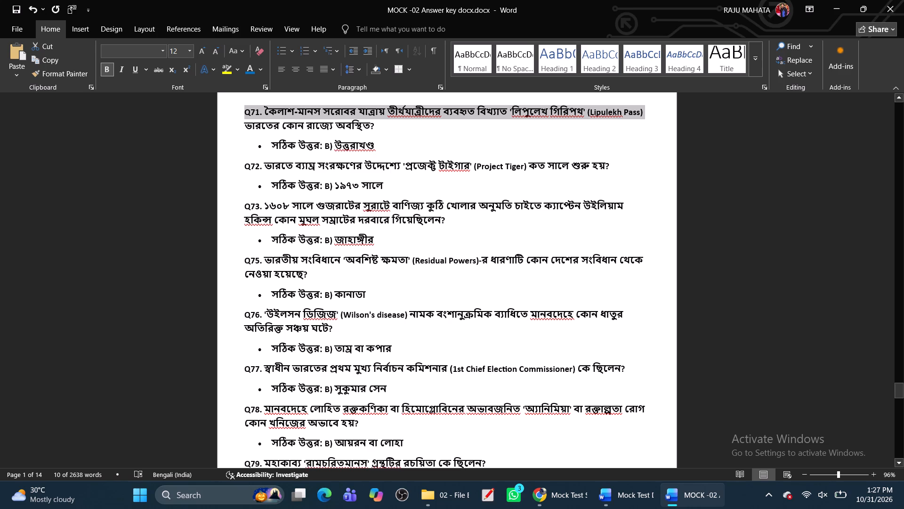
left_click_drag(230, 116, 230, 125, "ctrl")
left_click(230, 165, "ctrl")
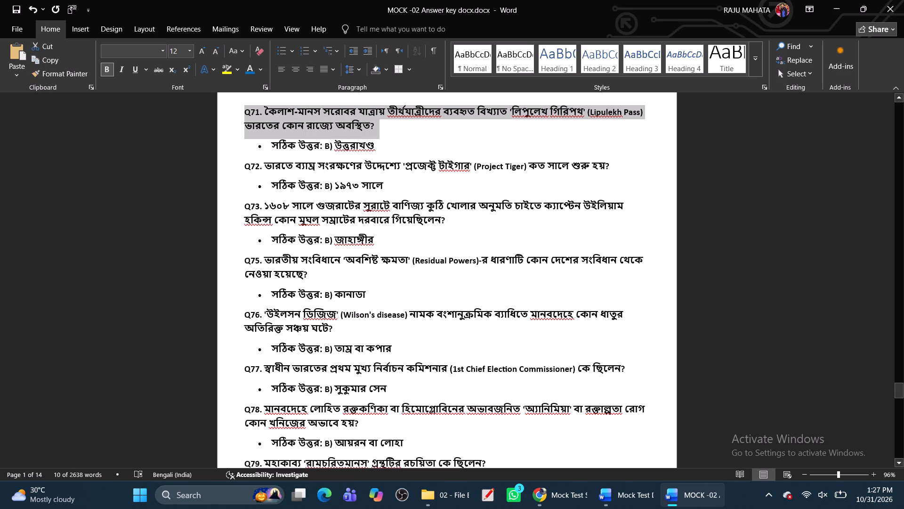
left_click_drag(233, 209, 234, 220, "ctrl")
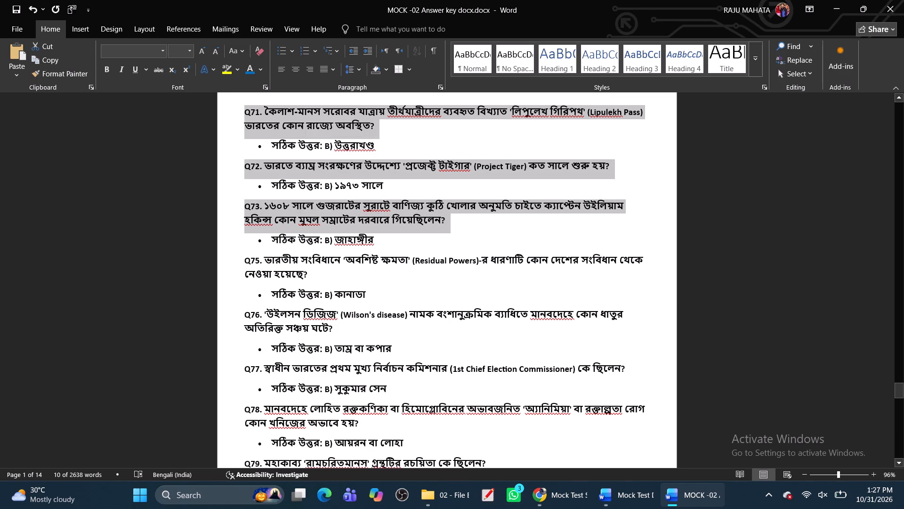
left_click_drag(234, 260, 234, 271, "ctrl")
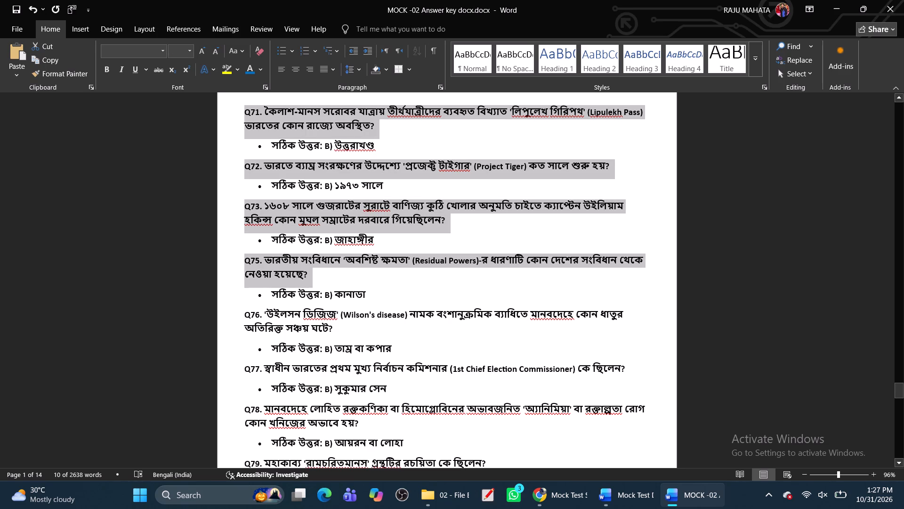
left_click_drag(233, 317, 233, 328, "ctrl")
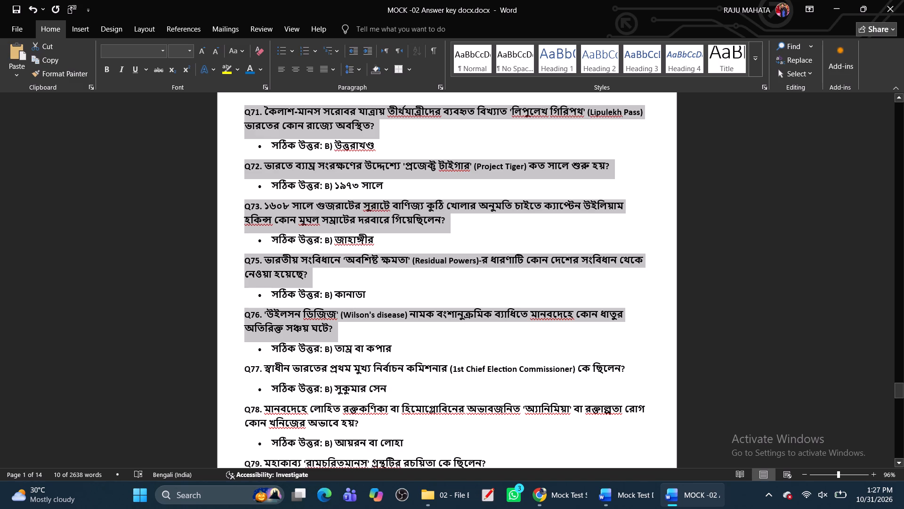
left_click(232, 373, "ctrl")
left_click_drag(226, 412, 227, 421, "ctrl")
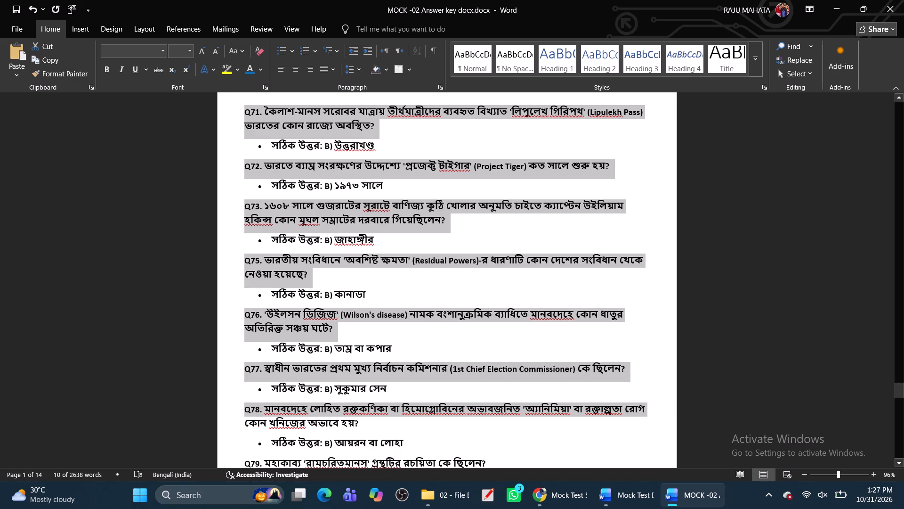
left_click_drag(227, 421, 227, 422, "ctrl")
Add the Q79, Q80, Q82 and Q83 question headings to the multiple selection, including both lines of Q83.
left_click_drag(897, 394, 899, 402, "ctrl")
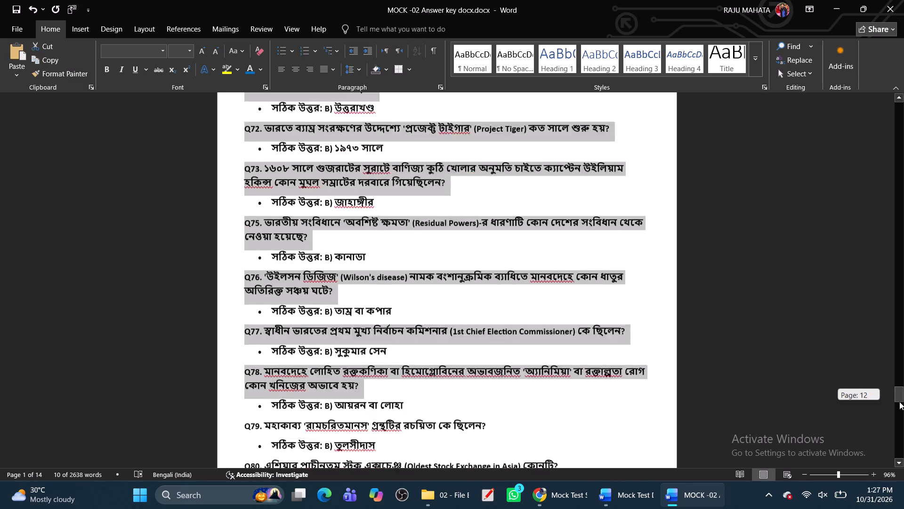
left_click_drag(899, 402, 901, 407, "ctrl")
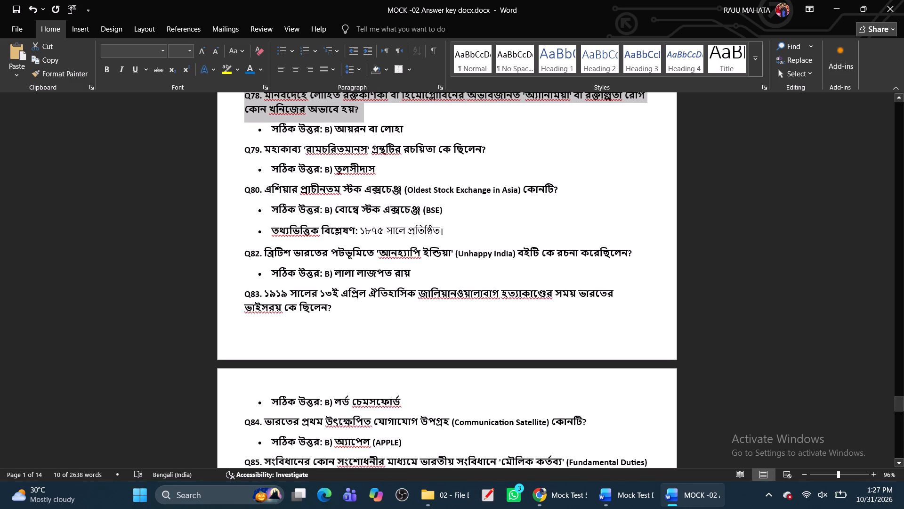
left_click(235, 151, "ctrl")
left_click(232, 193, "ctrl")
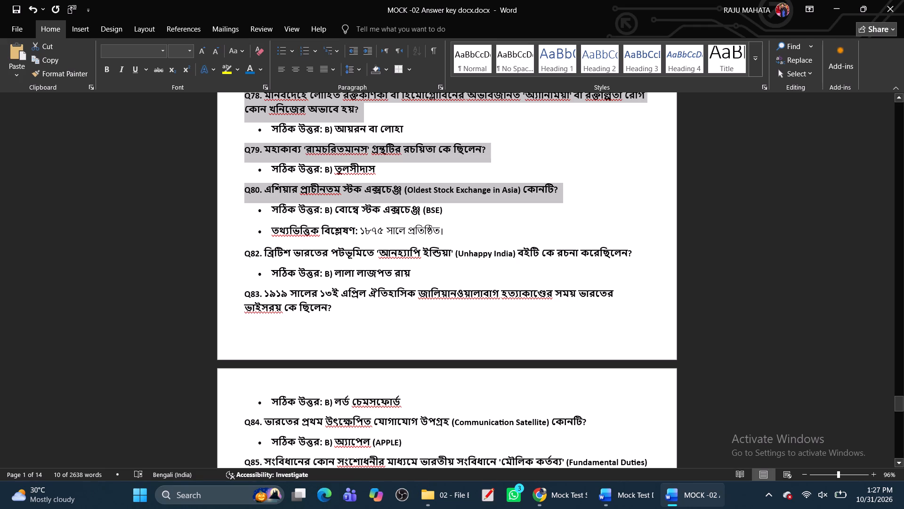
left_click(228, 254, "ctrl")
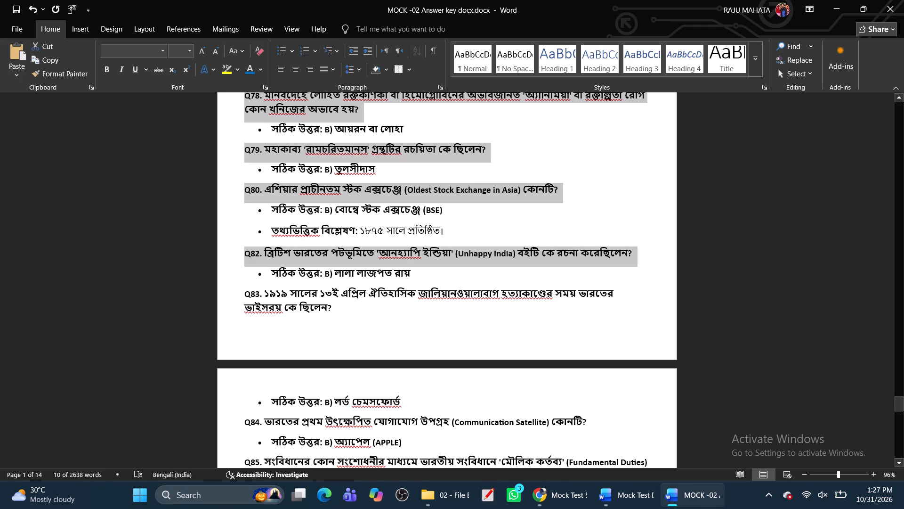
left_click_drag(236, 297, 236, 308, "ctrl")
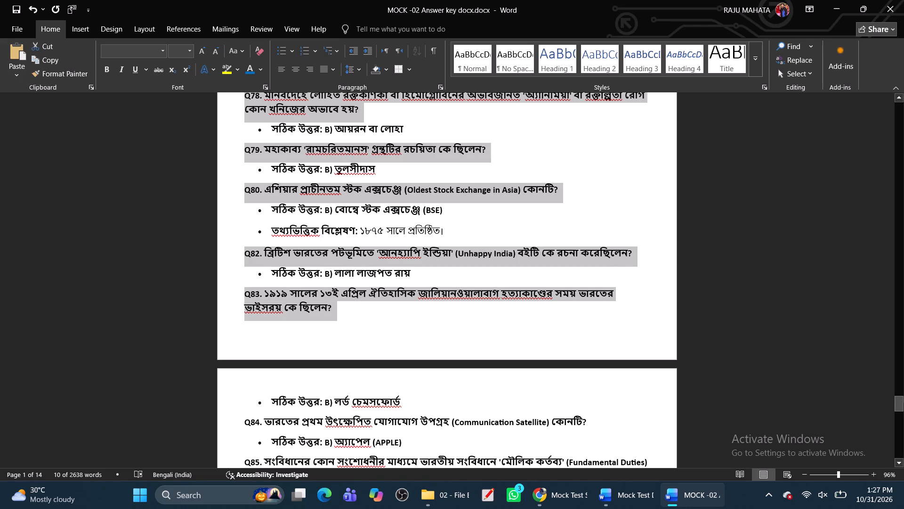
Add the Q84, Q85, Q86, Q88, Q89 and Q90 question headings to the multiple selection, including both lines of Q85 and Q89.
left_click_drag(902, 407, 903, 417, "ctrl")
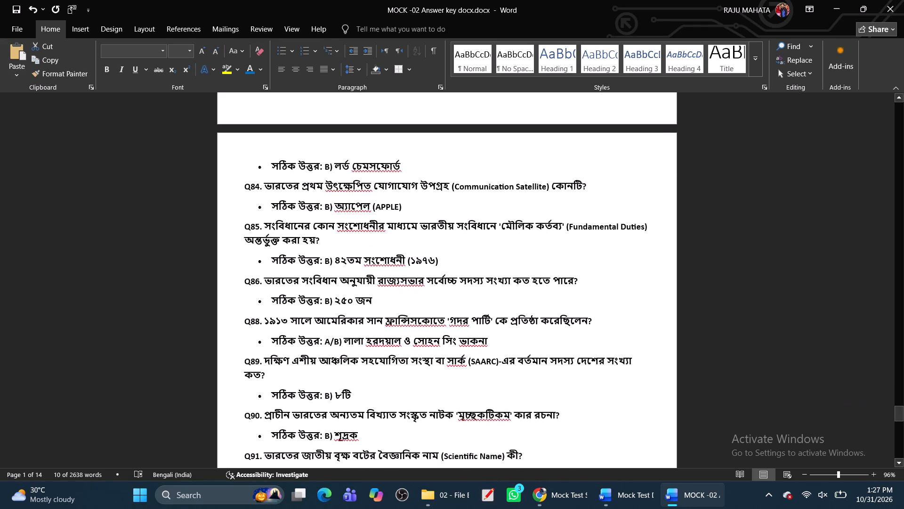
left_click(233, 186, "ctrl")
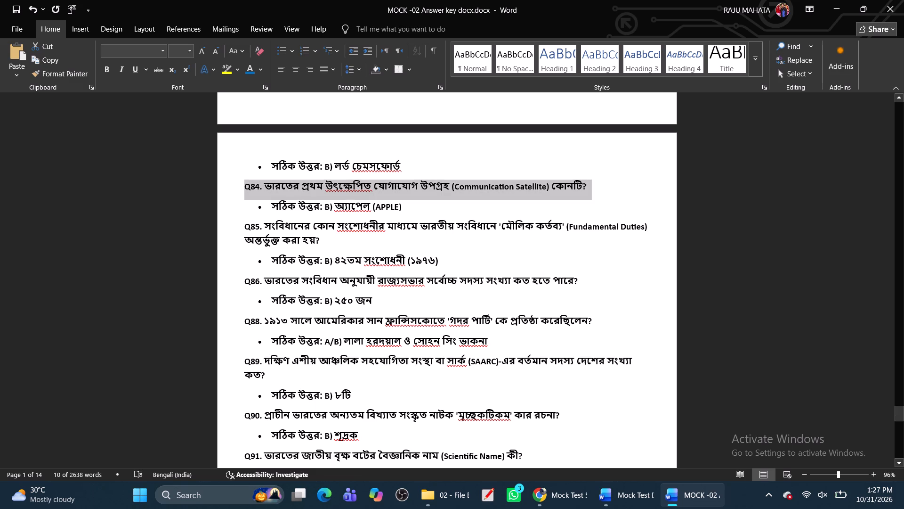
left_click_drag(235, 229, 236, 238, "ctrl")
left_click(231, 283, "ctrl")
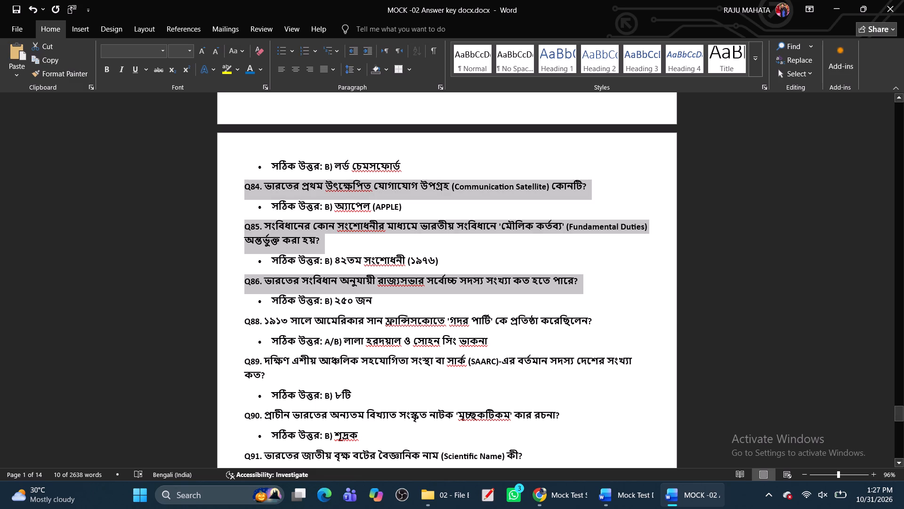
left_click(233, 326, "ctrl")
left_click_drag(232, 360, 232, 368, "ctrl")
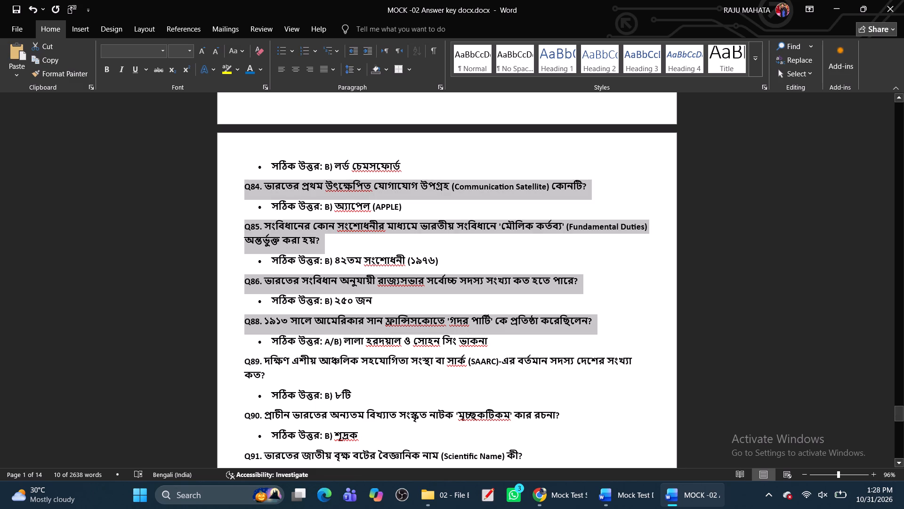
left_click_drag(232, 368, 234, 373, "ctrl")
left_click(224, 420, "ctrl")
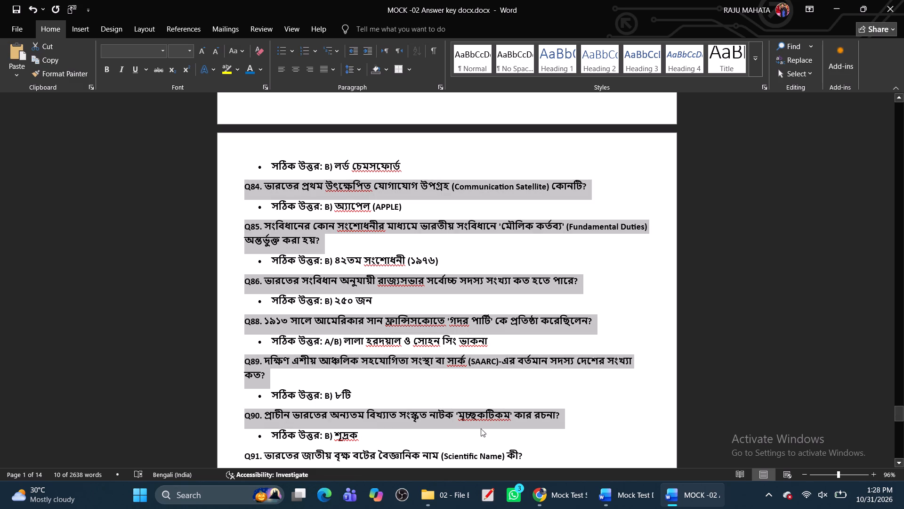
Add the Q91, Q92, Q93, Q95, Q96 and Q97 question headings to the multiple selection, including both lines of Q93.
left_click_drag(901, 418, 903, 428, "ctrl")
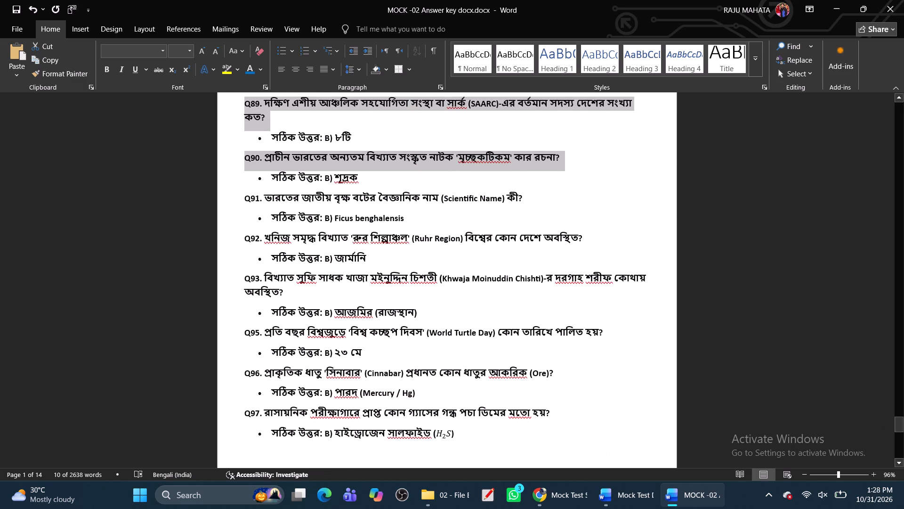
left_click(231, 197, "ctrl")
left_click(233, 239, "ctrl")
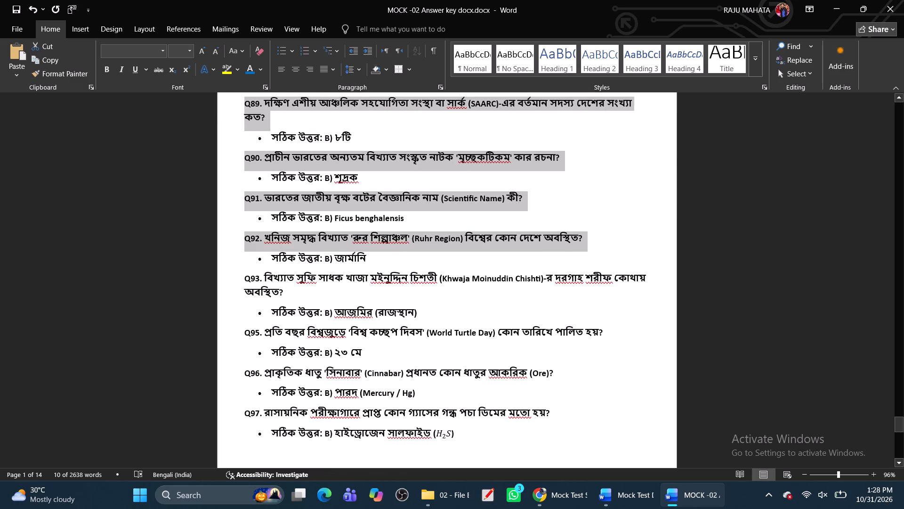
left_click_drag(233, 279, 234, 291, "ctrl")
left_click(233, 336, "ctrl")
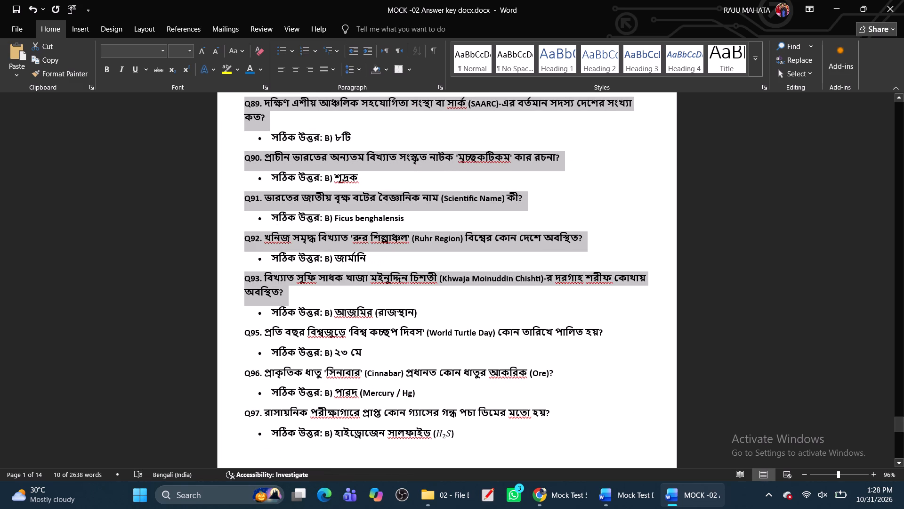
left_click(234, 375, "ctrl")
left_click(229, 420, "ctrl")
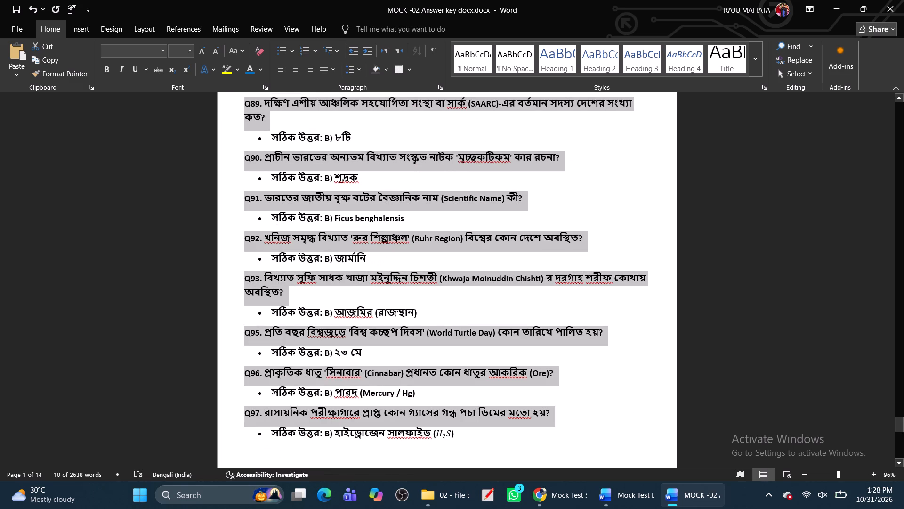
Add the Q98, Q99 and Q100 question headings to the multiple selection, including both lines of Q98 and Q100.
left_click_drag(901, 425, 903, 436, "ctrl")
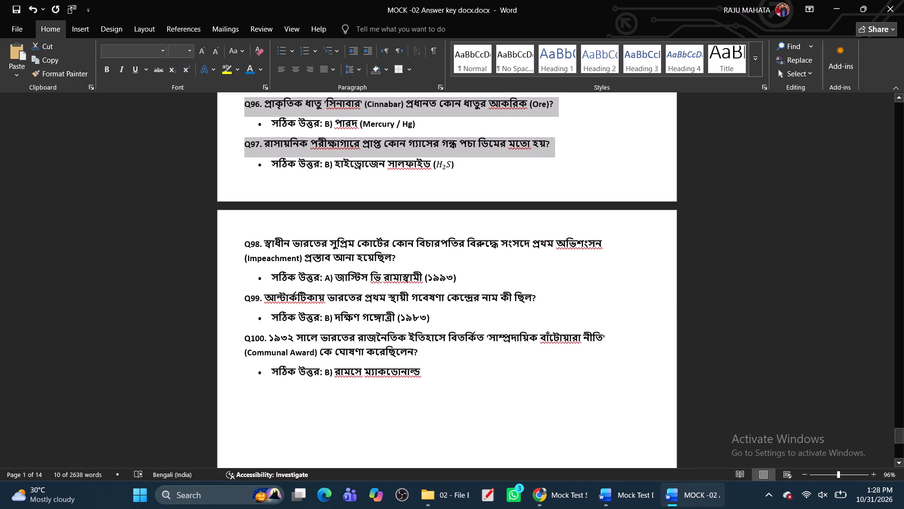
left_click(236, 245, "ctrl")
left_click_drag(236, 245, 236, 250, "ctrl")
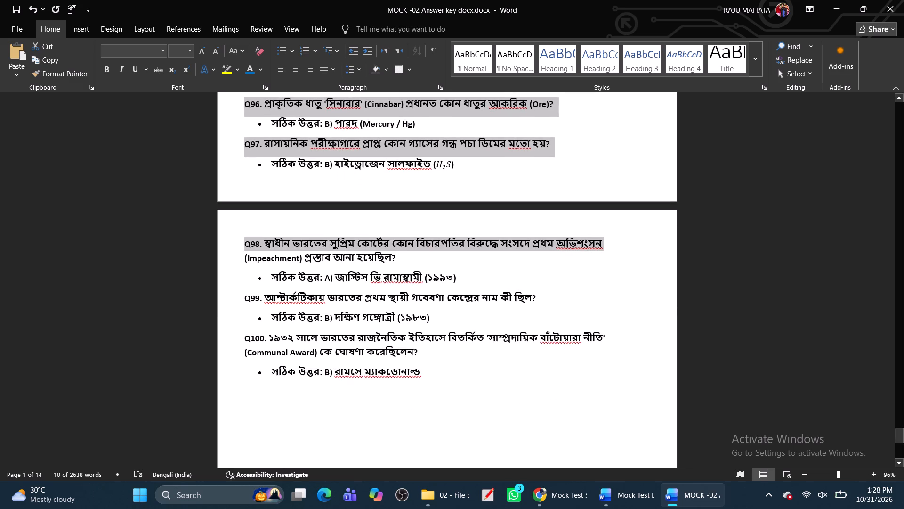
left_click_drag(236, 250, 236, 254, "ctrl")
left_click(230, 299, "ctrl")
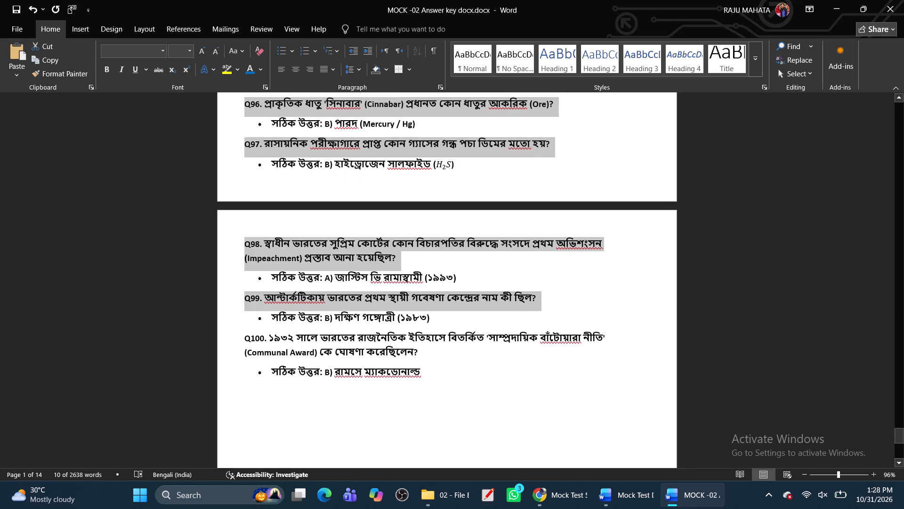
left_click_drag(230, 340, 230, 352, "ctrl")
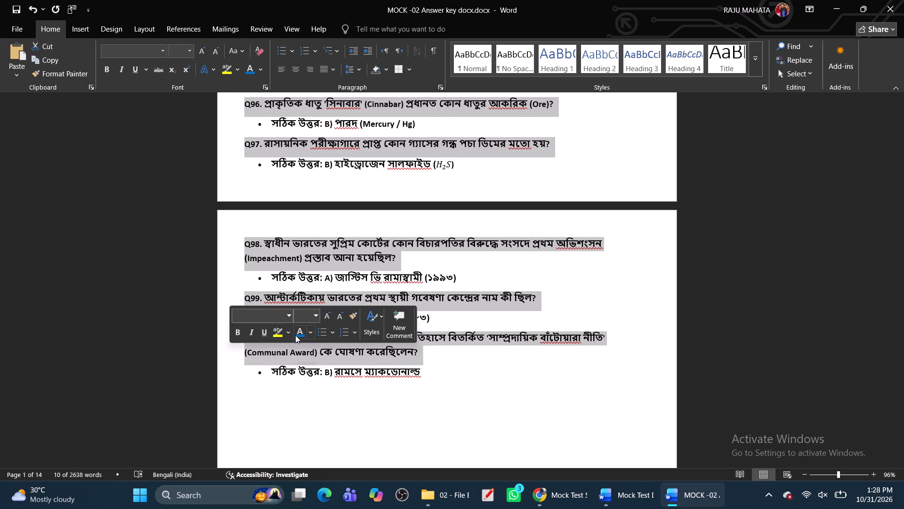
Apply the blue font colour to all the selected question headings and toggle their bold formatting twice.
left_click(298, 334)
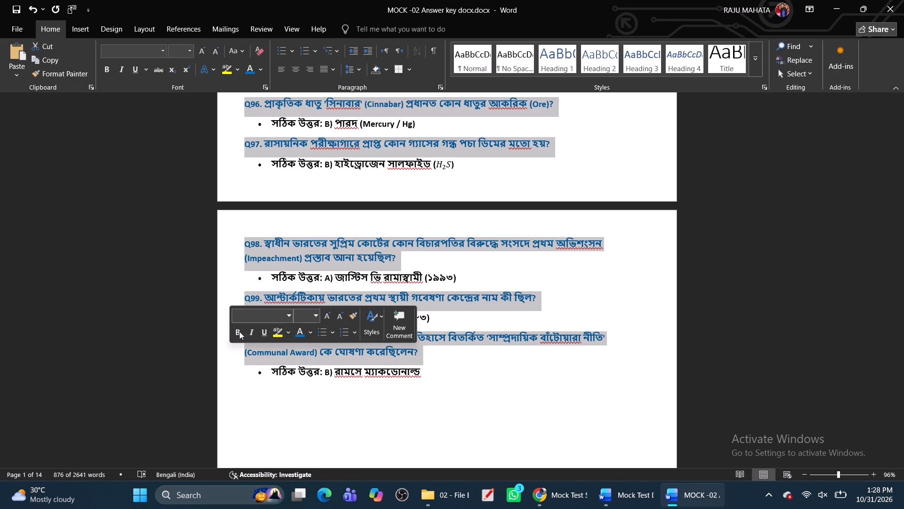
left_click(239, 331)
left_click(239, 331)
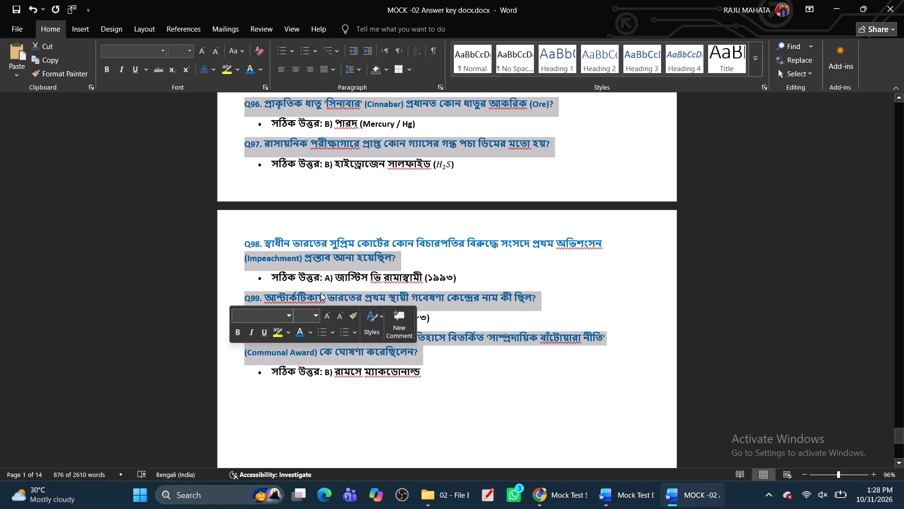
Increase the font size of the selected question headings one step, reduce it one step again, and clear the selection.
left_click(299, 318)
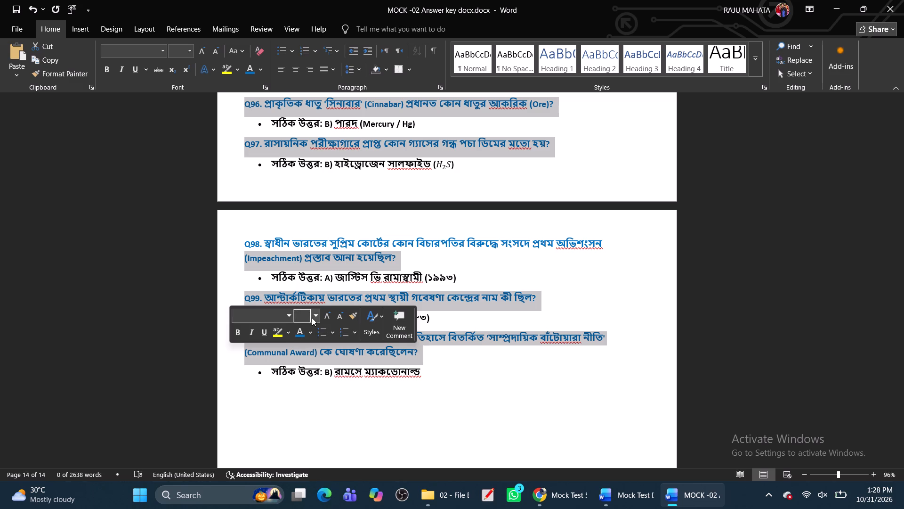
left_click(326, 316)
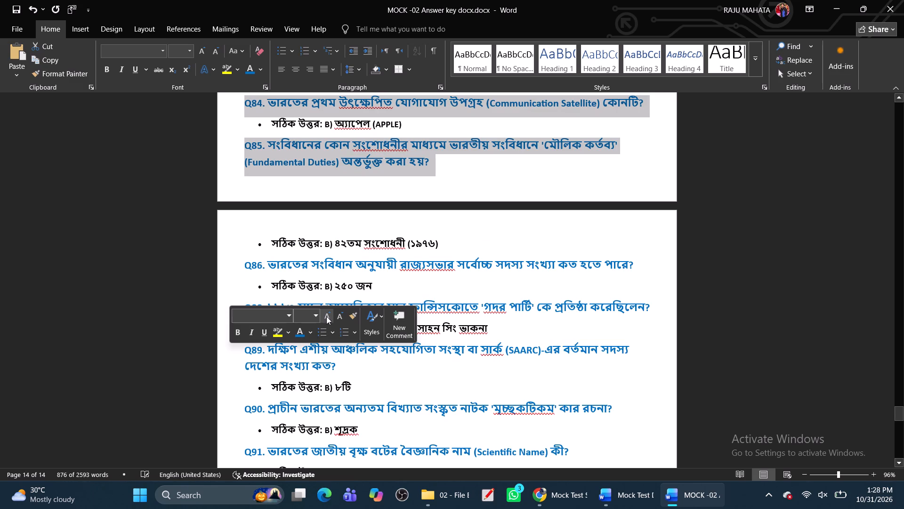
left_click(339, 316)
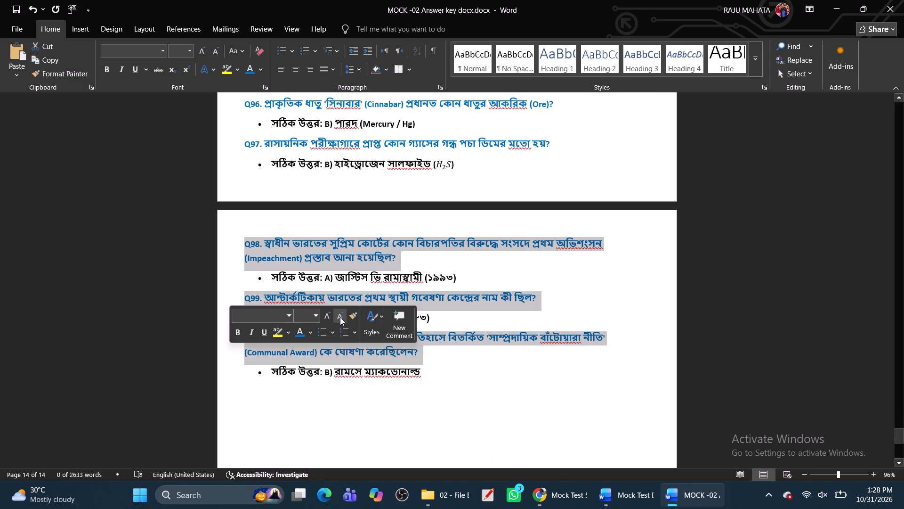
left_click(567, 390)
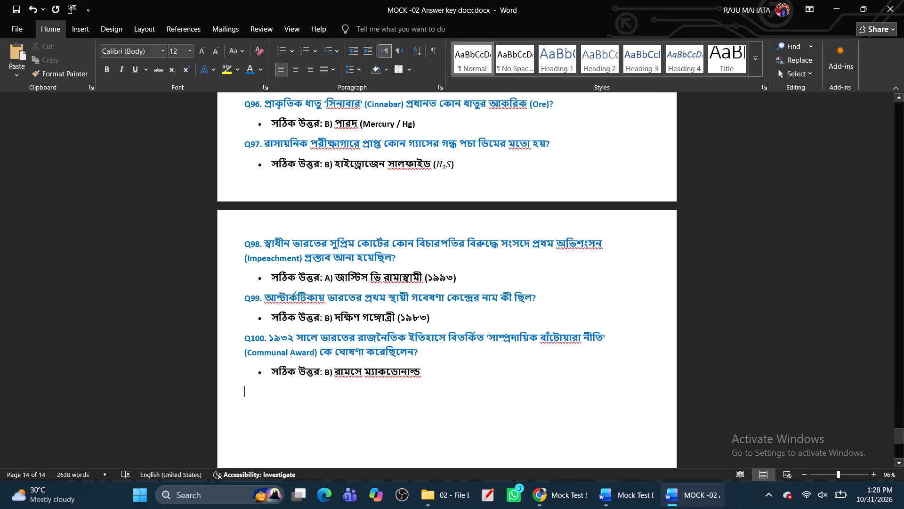
Highlight the correct-answer line under Q1 in yellow.
scroll(583, 294, "up", 20)
scroll(583, 294, "up", 2)
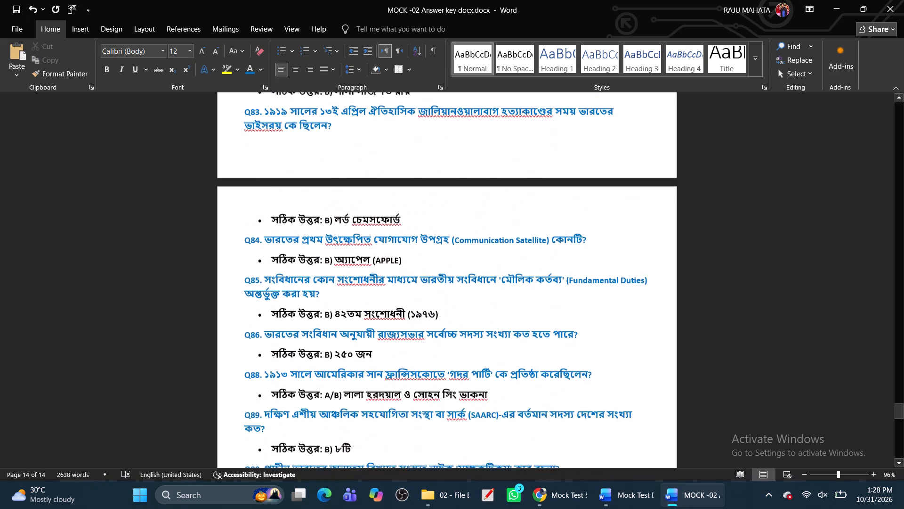
scroll(583, 295, "up", 19)
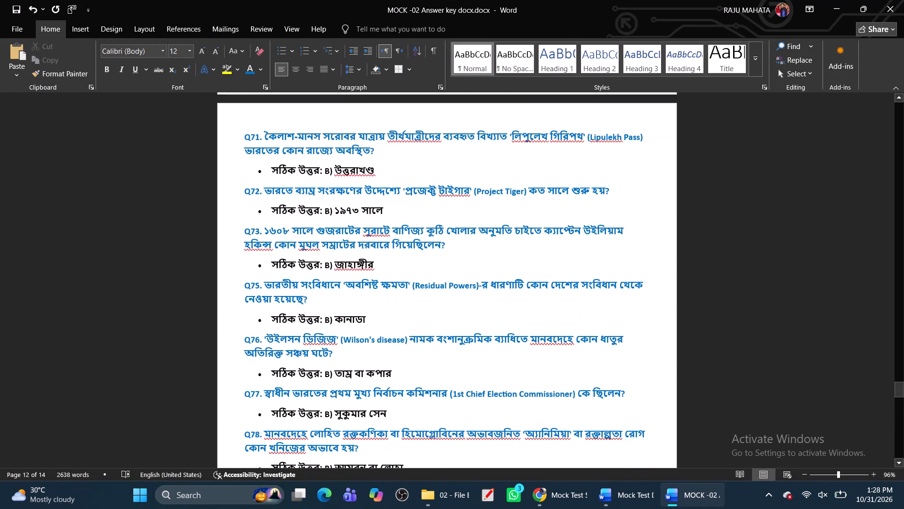
left_click_drag(901, 389, 903, 136)
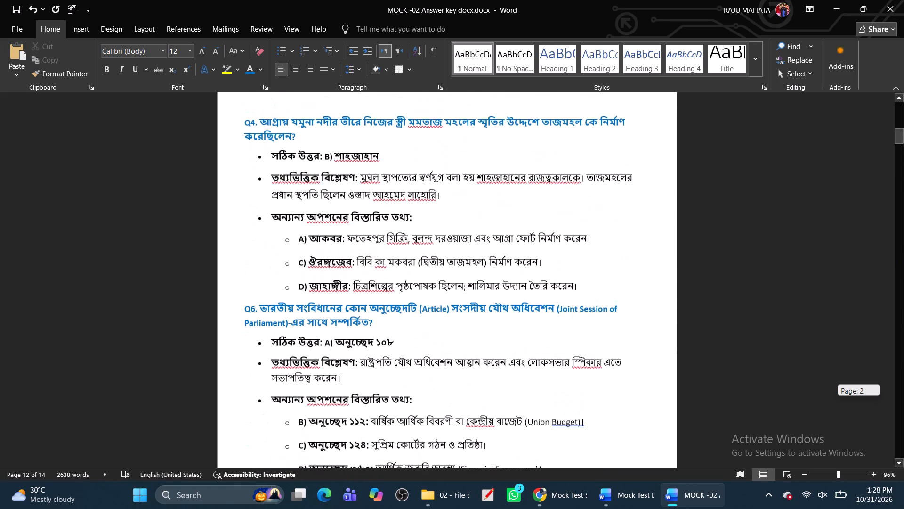
left_click_drag(903, 136, 903, 68)
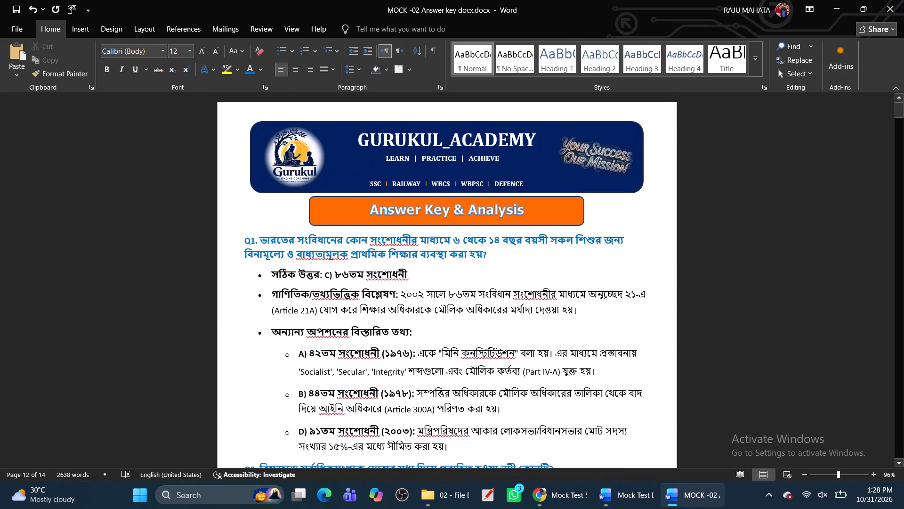
scroll(282, 299, "down", 3)
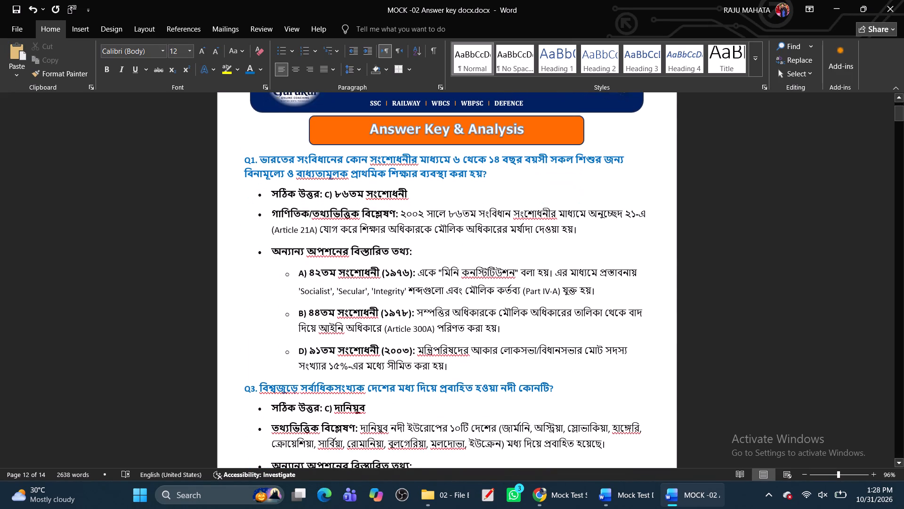
left_click_drag(270, 192, 401, 189)
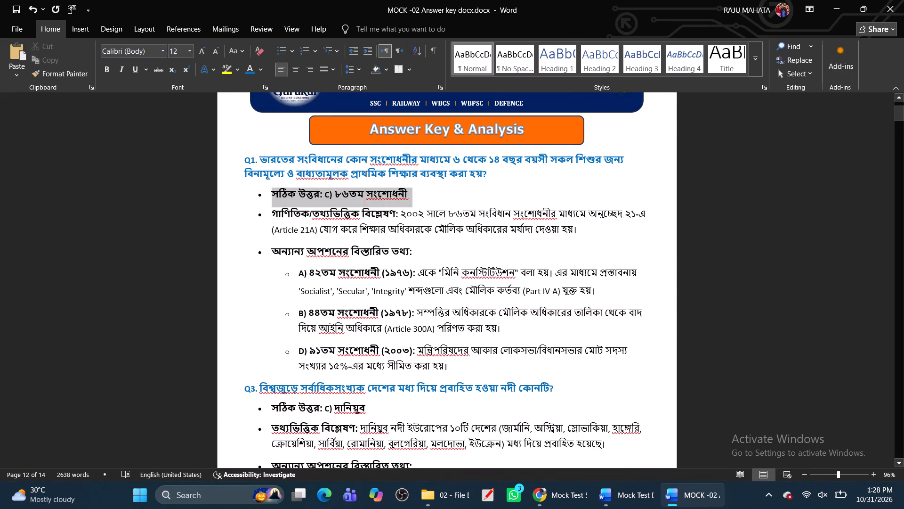
left_click_drag(401, 189, 402, 189)
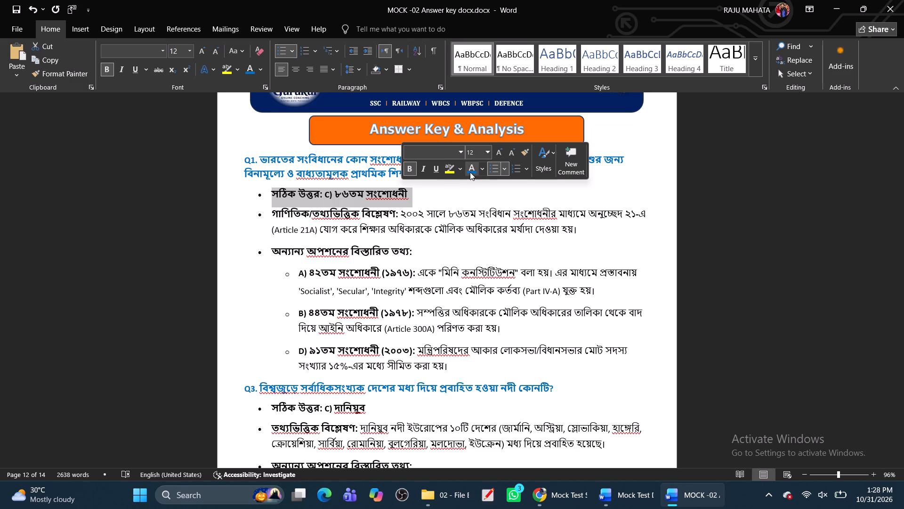
left_click(459, 172)
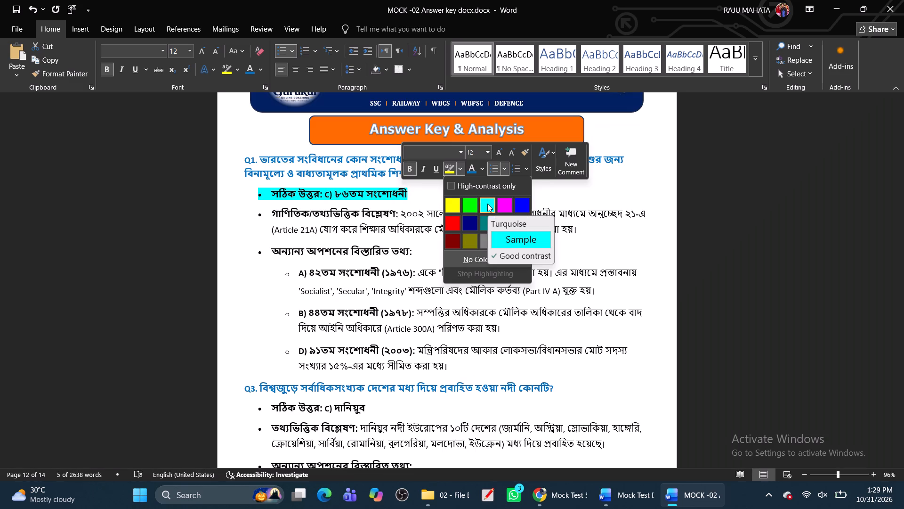
left_click(449, 209)
left_click(529, 198)
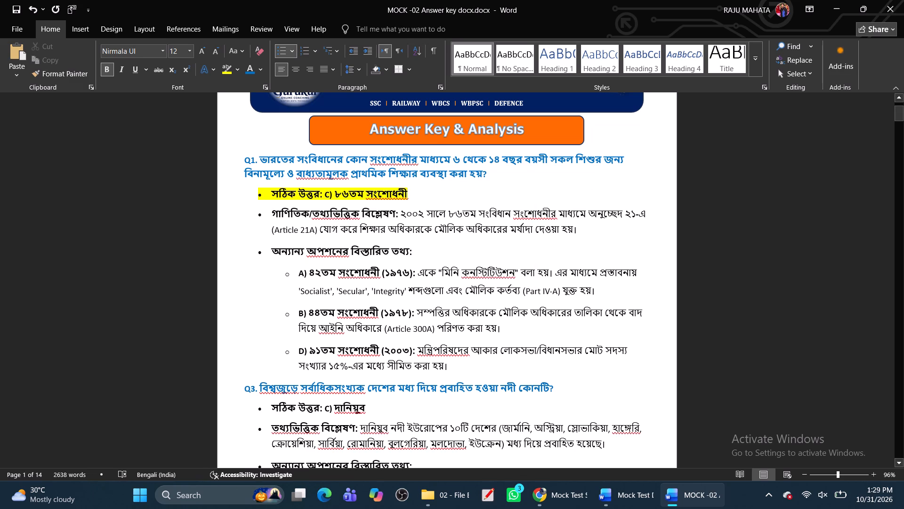
Delete the leading word গাণিতিক and its slash from the analysis label under Q1, leaving তথ্যভিত্তিক বিশ্লেষণ.
scroll(483, 312, "down", 2)
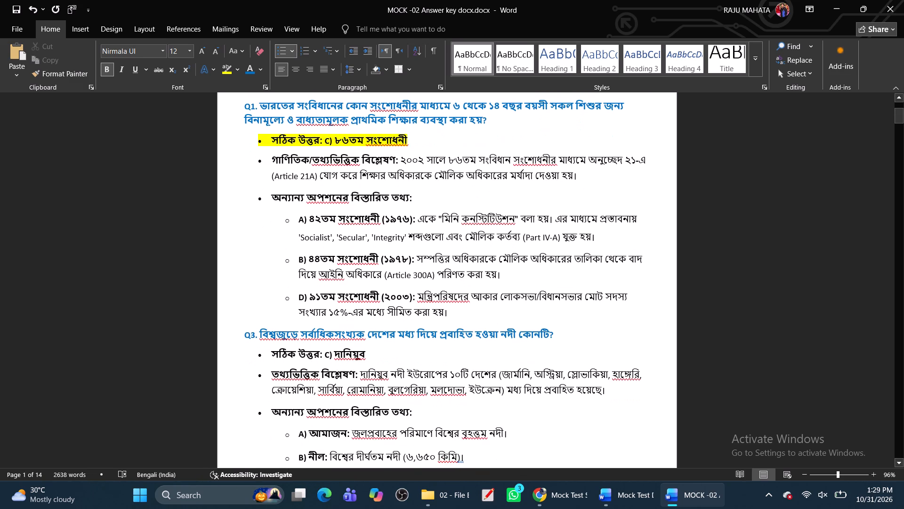
scroll(483, 308, "up", 2)
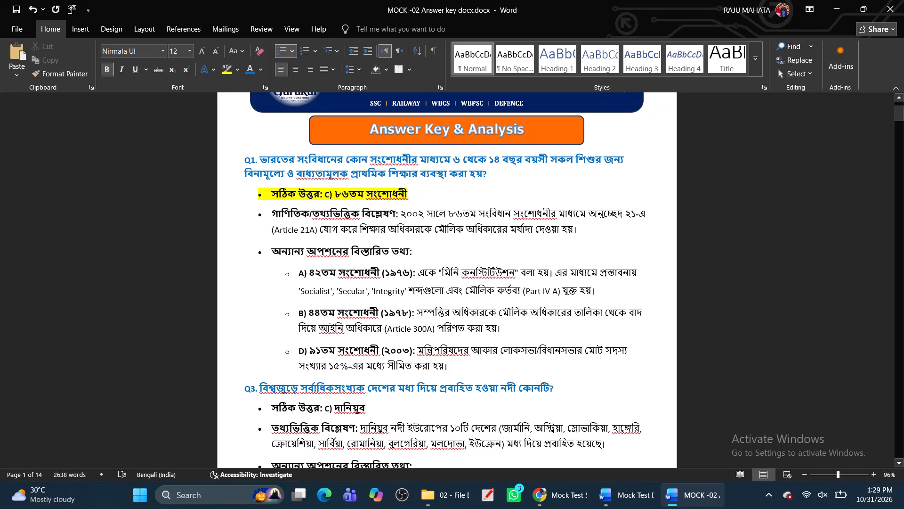
left_click(315, 215)
key("BackSpace")
key("BackSpace")
key("BackSpace")
key("BackSpace")
key("BackSpace")
key("BackSpace")
key("BackSpace")
key("BackSpace")
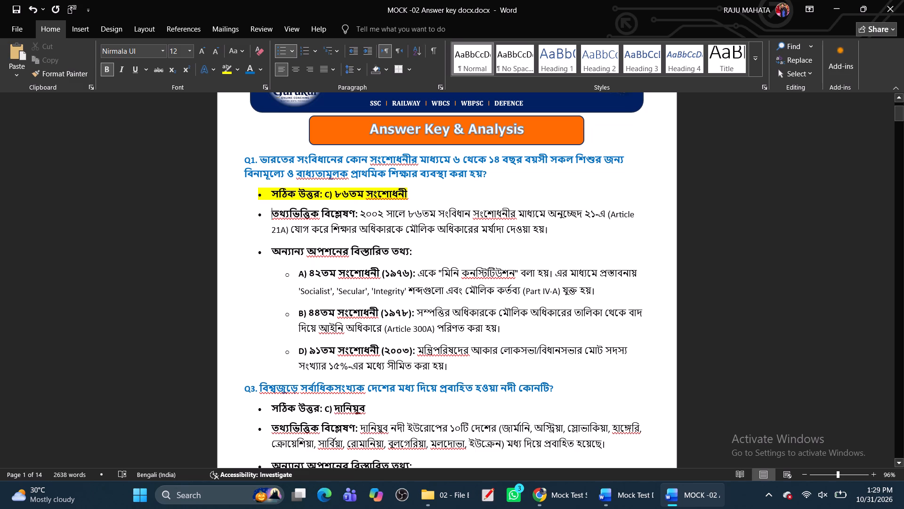
Highlight the correct-answer line under Q3 in yellow.
scroll(336, 270, "down", 2)
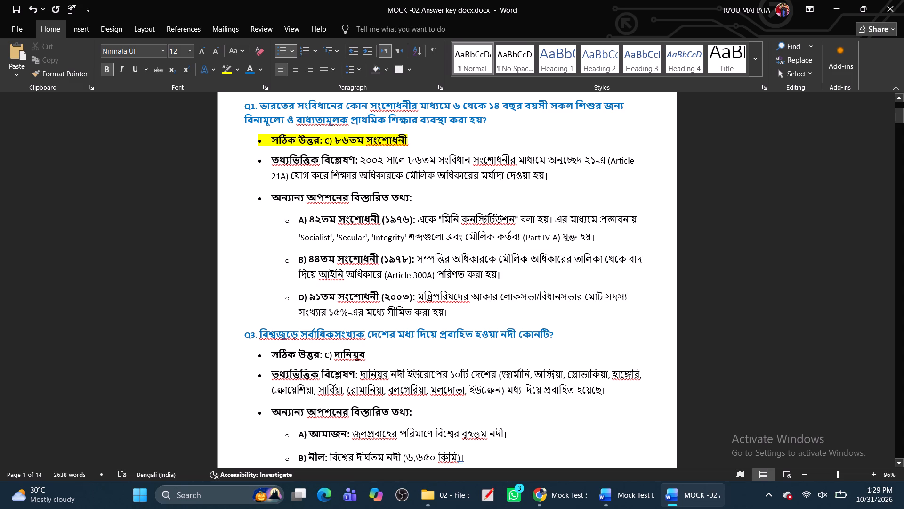
scroll(415, 271, "down", 4)
left_click_drag(264, 246, 359, 249)
left_click(404, 230)
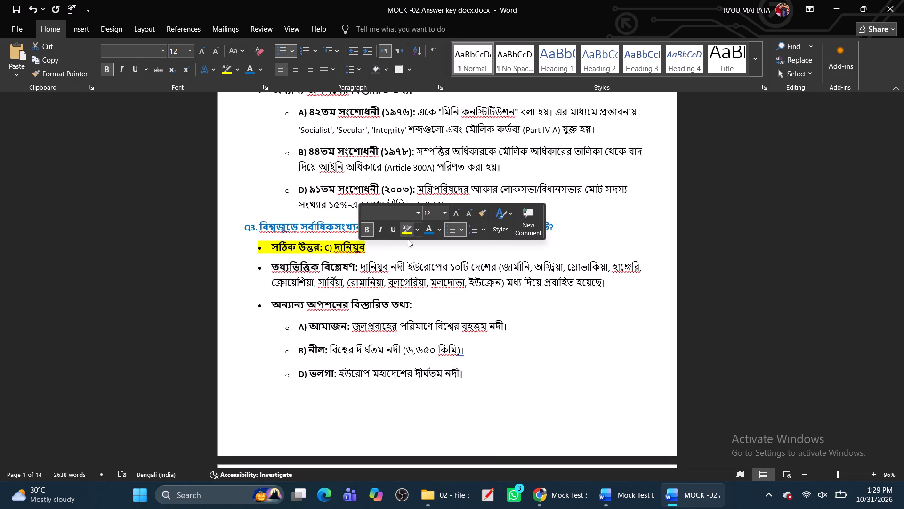
Select the correct-answer lines of Q4, Q6, Q7, Q9 and Q10 together as one multiple selection.
scroll(386, 300, "down", 7)
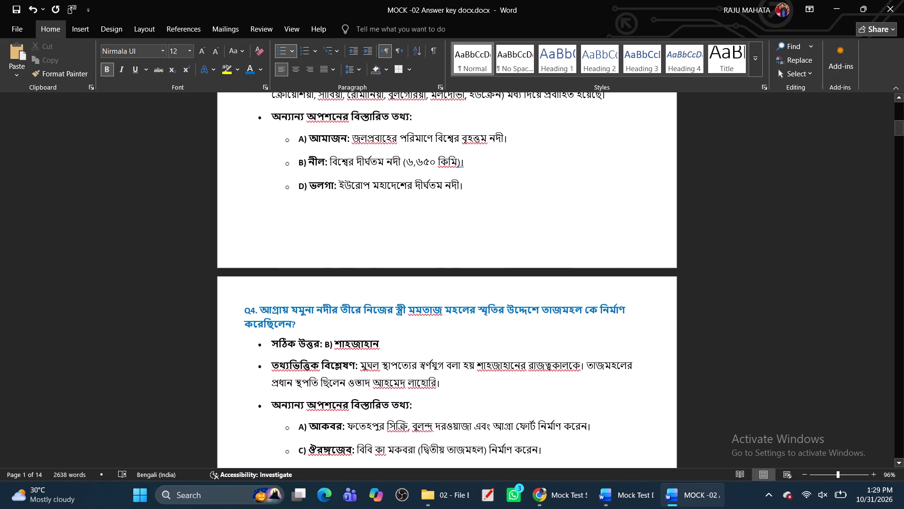
scroll(282, 338, "down", 2)
left_click_drag(272, 295, 369, 287)
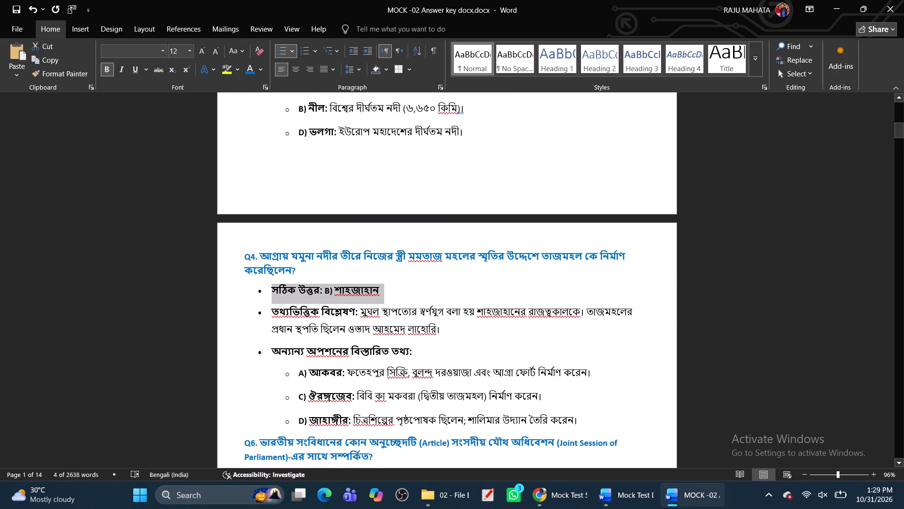
left_click_drag(897, 135, 898, 147, "ctrl")
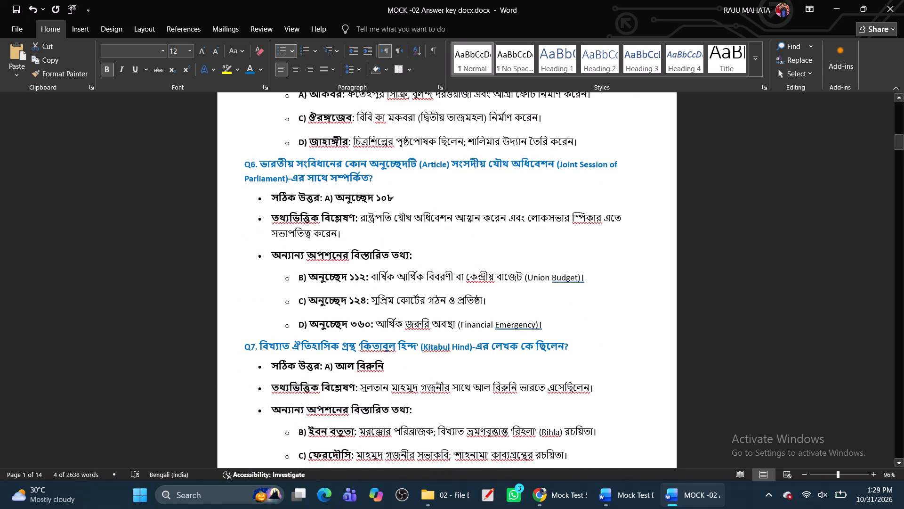
left_click(232, 201, "ctrl")
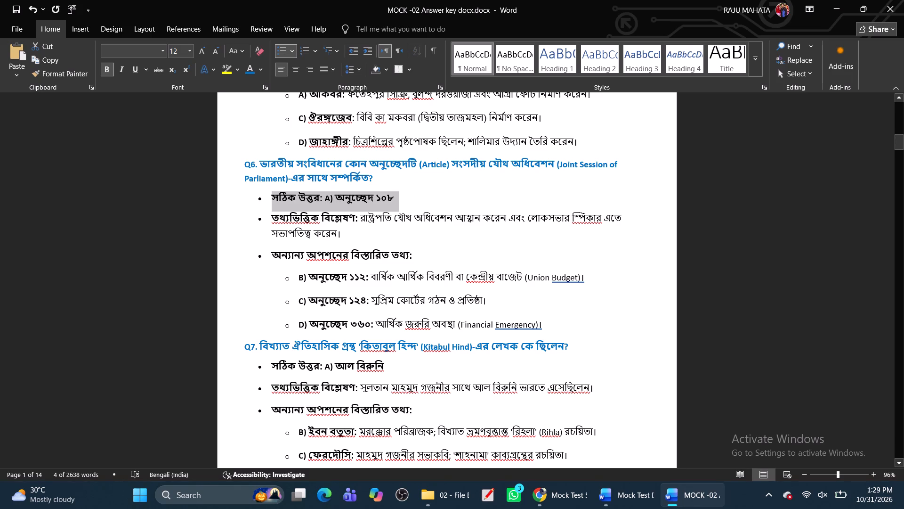
left_click(231, 370, "ctrl")
left_click_drag(900, 146, 901, 156, "ctrl")
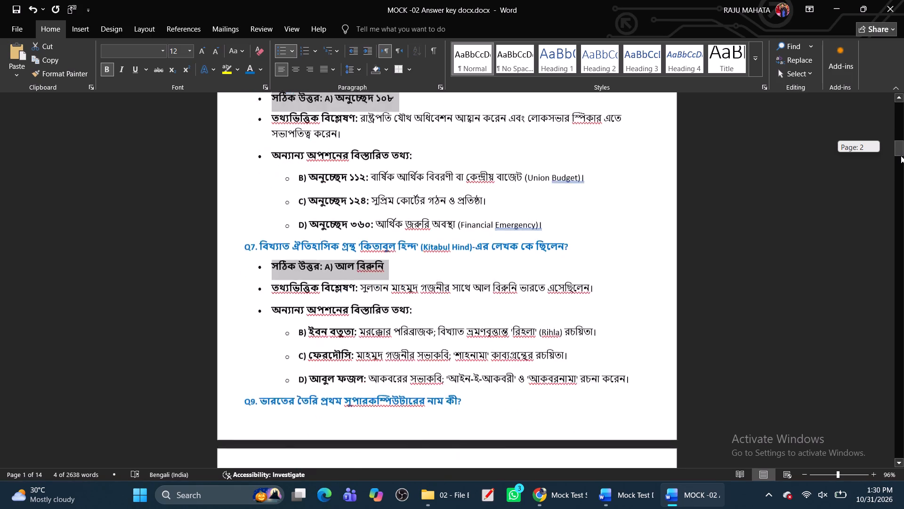
left_click_drag(901, 156, 903, 165, "ctrl")
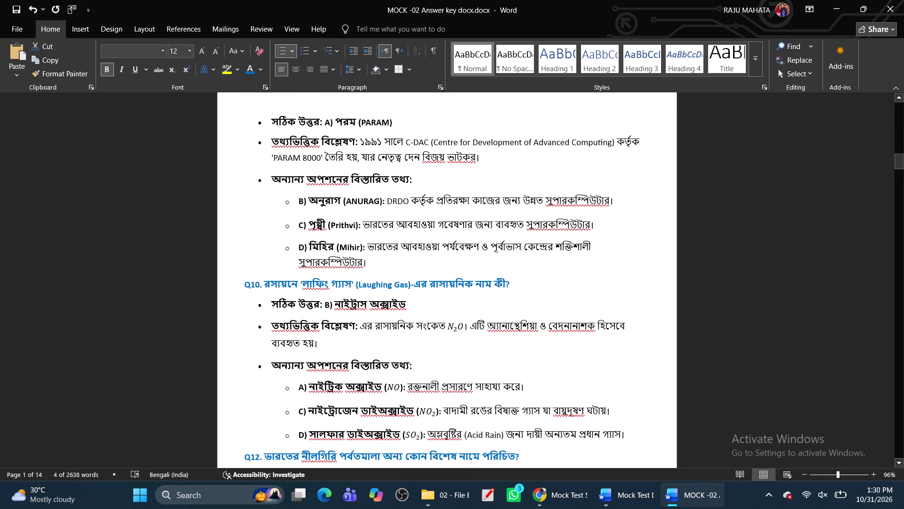
left_click(227, 126, "ctrl")
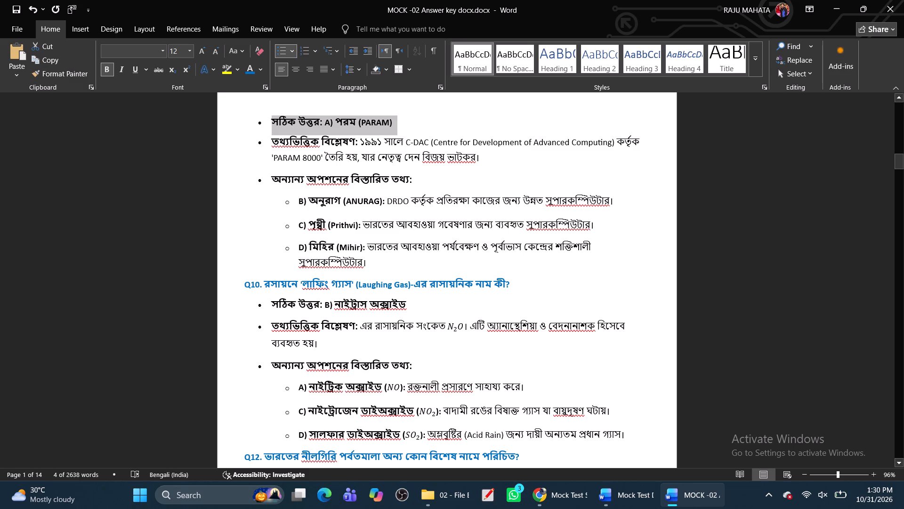
left_click(233, 308, "ctrl")
Add the correct-answer lines of Q12, Q13, Q15 and Q16 to the existing multiple selection.
left_click_drag(899, 167, 899, 170, "ctrl")
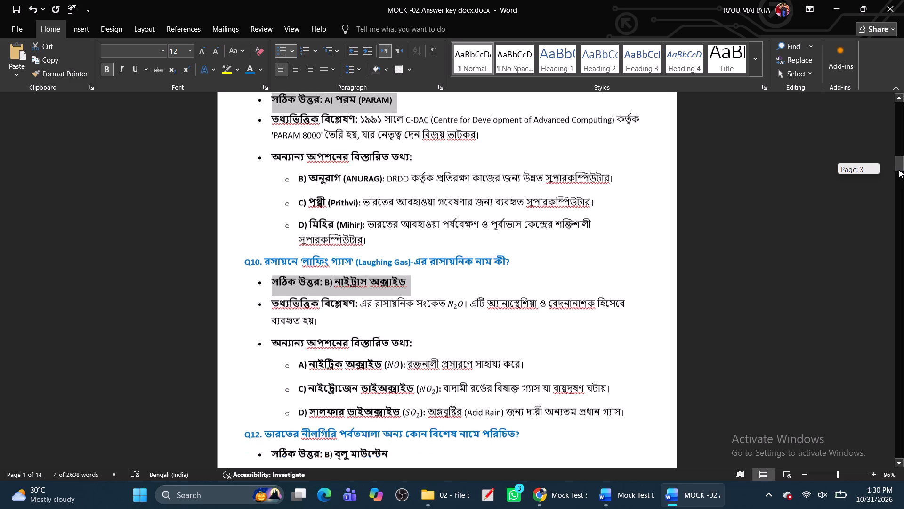
left_click_drag(899, 170, 901, 181, "ctrl")
left_click(227, 131, "ctrl")
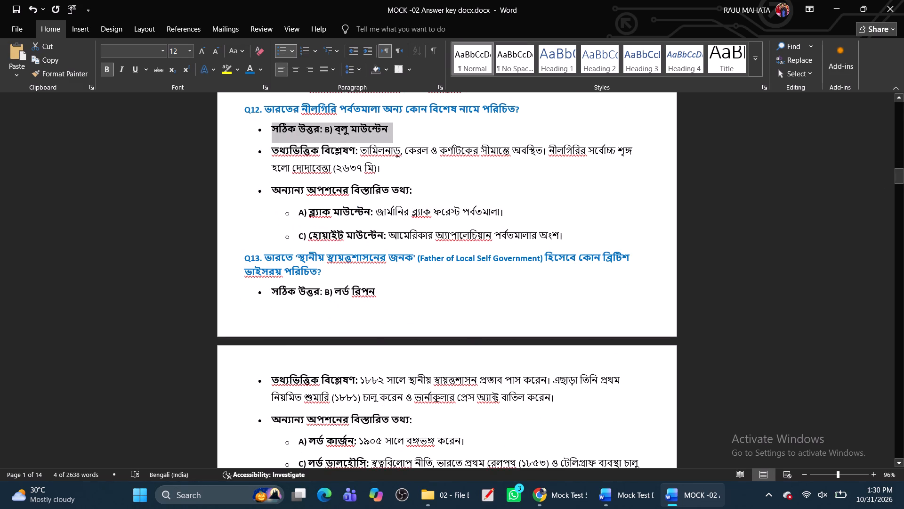
left_click(227, 296, "ctrl")
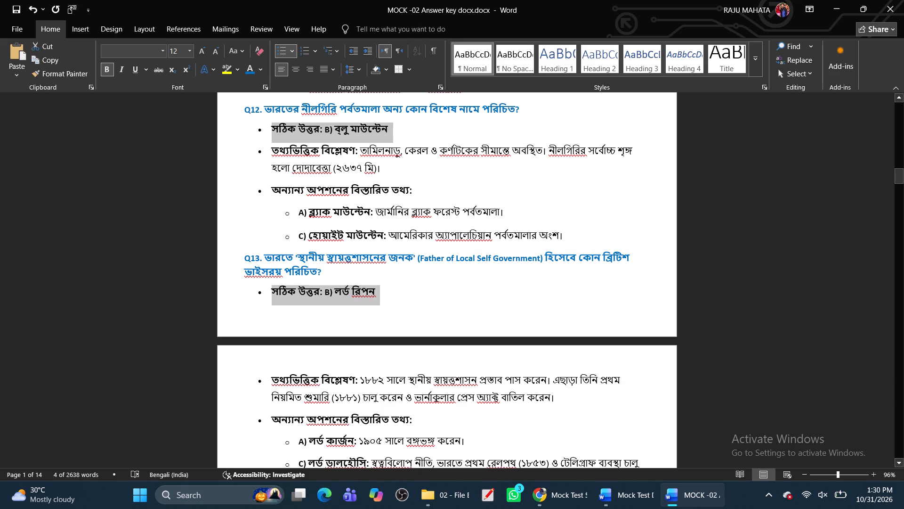
left_click_drag(901, 177, 903, 189, "ctrl")
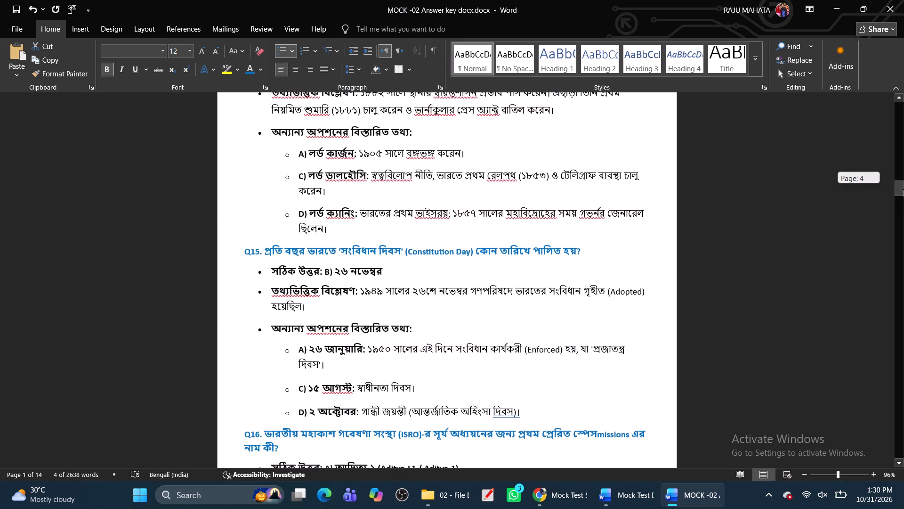
left_click_drag(903, 189, 903, 192, "ctrl")
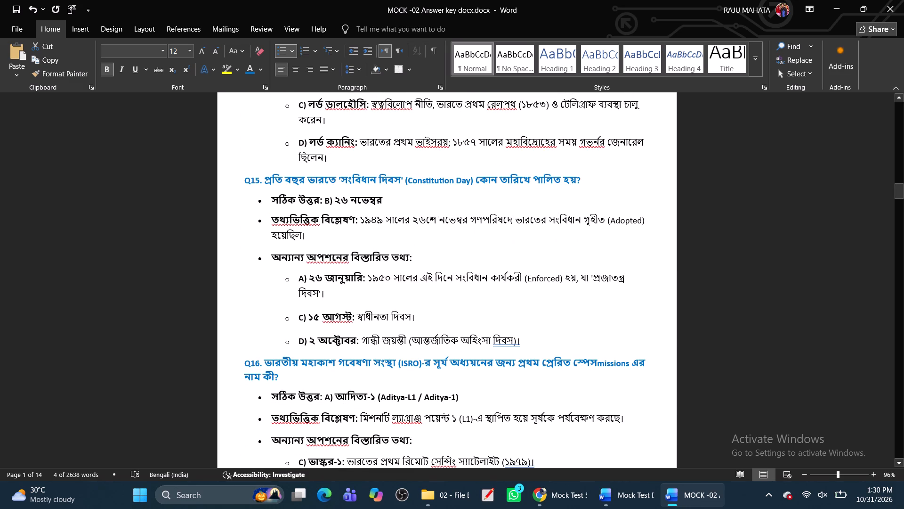
left_click(224, 201, "ctrl")
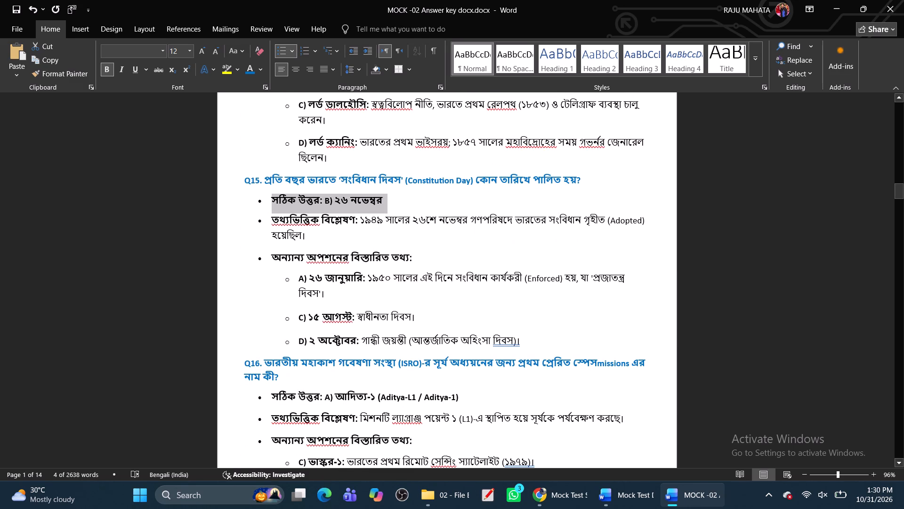
left_click(234, 399, "ctrl")
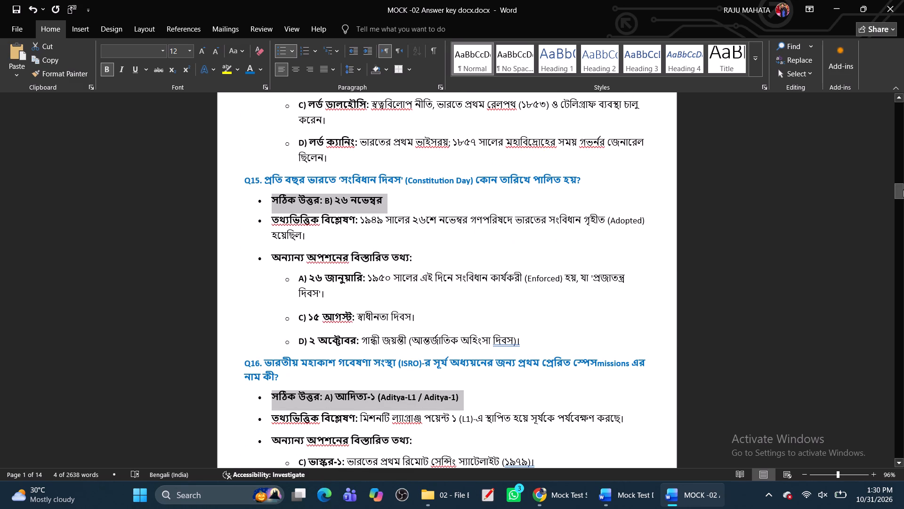
Extend the multiple selection with the correct-answer lines of Q19, Q21, Q22 and Q24.
left_click_drag(901, 189, 903, 212, "ctrl")
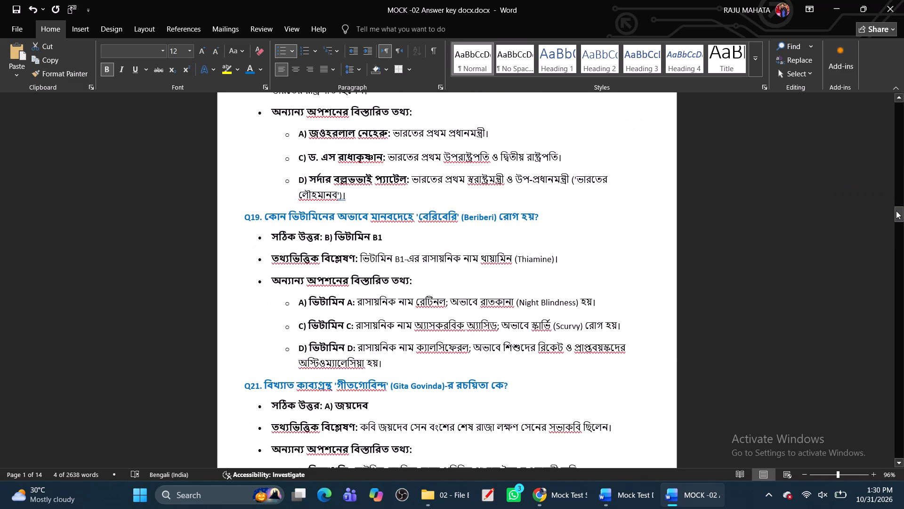
left_click(228, 241, "ctrl")
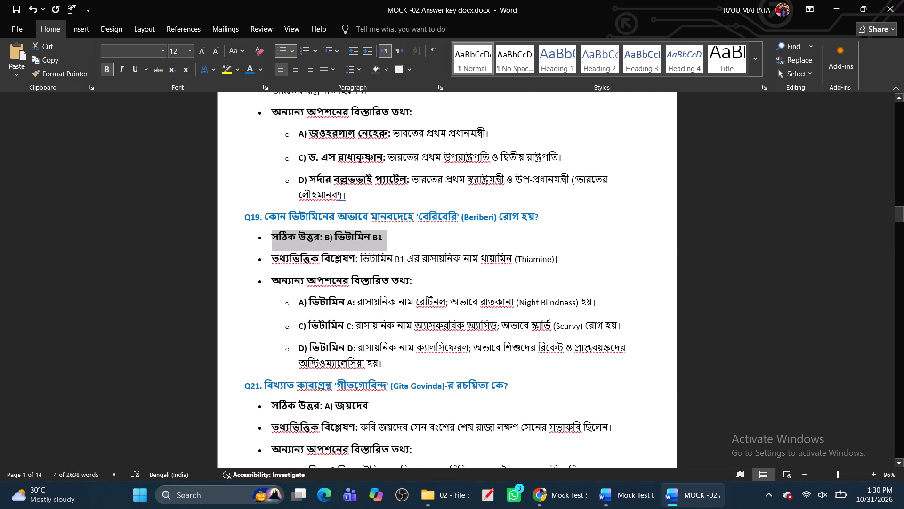
left_click(226, 406, "ctrl")
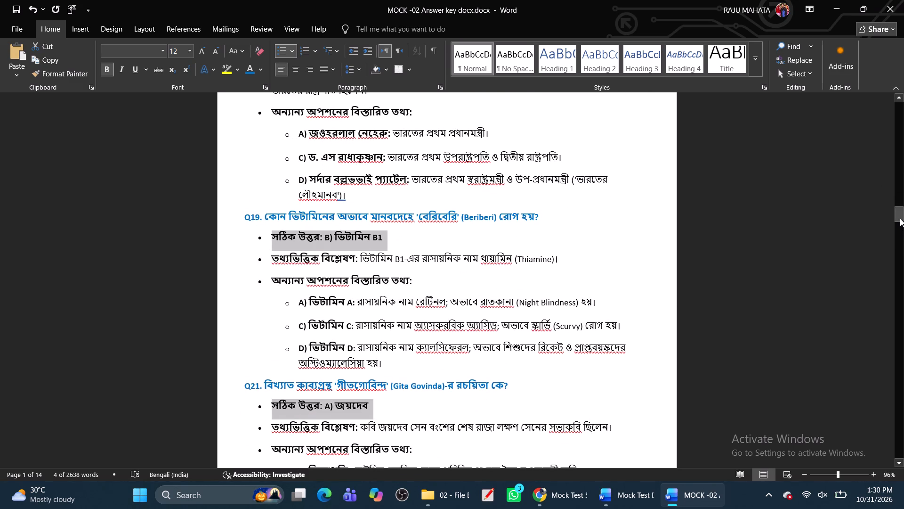
left_click_drag(900, 218, 902, 238, "ctrl")
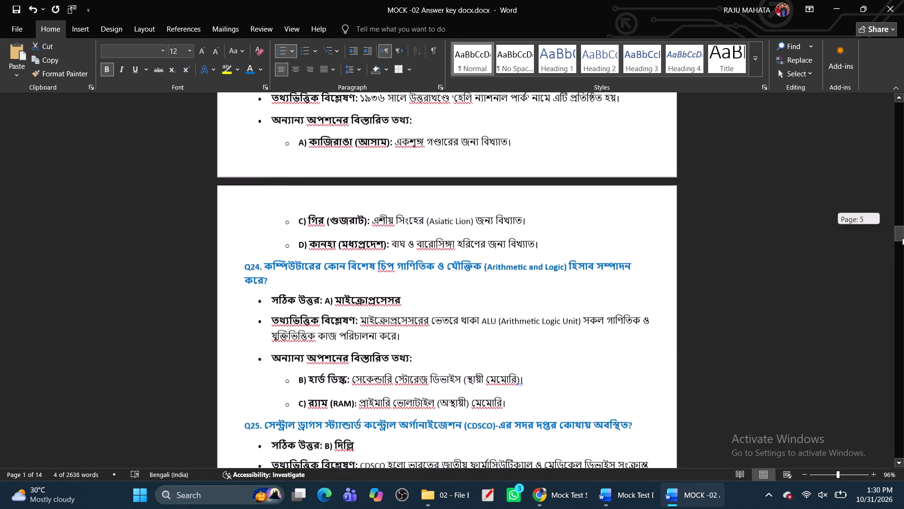
left_click_drag(902, 238, 903, 233, "ctrl")
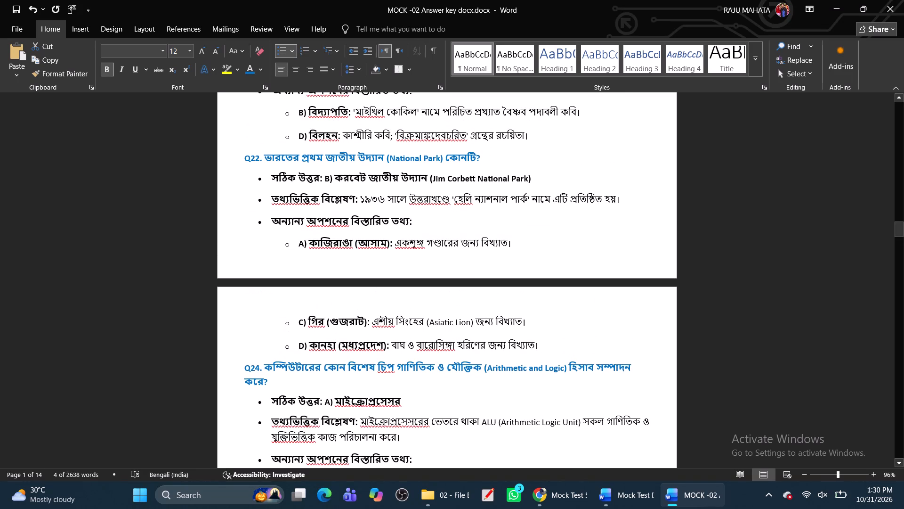
left_click(229, 178, "ctrl")
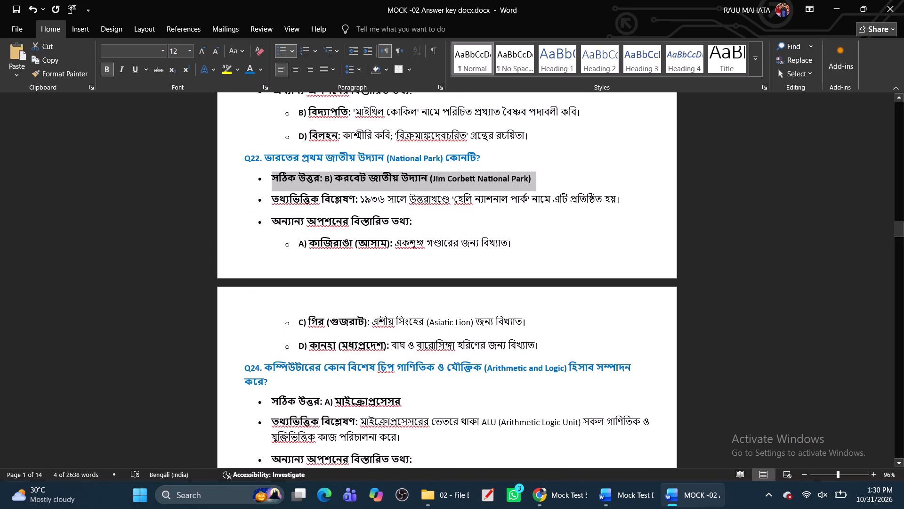
left_click(230, 403, "ctrl")
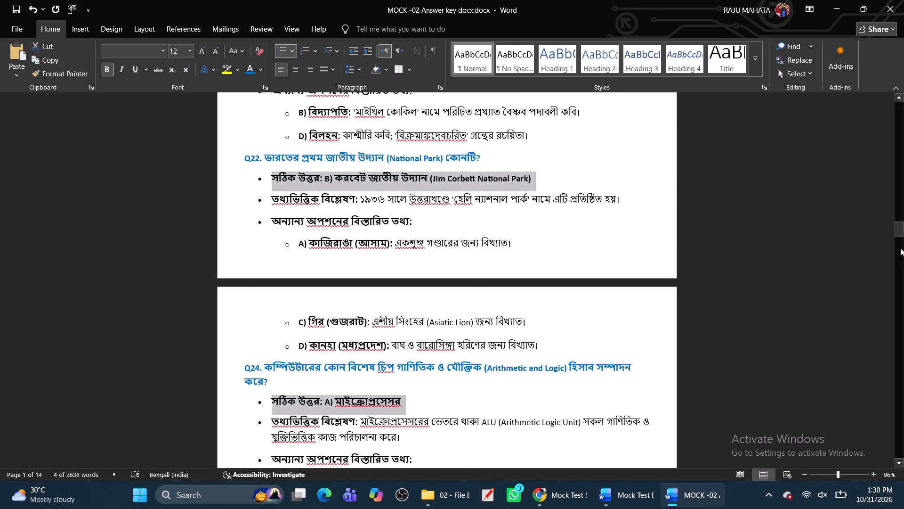
Extend the multiple selection with the correct-answer lines of Q25, Q27, Q28, Q30, Q31 and Q33.
left_click_drag(898, 232, 903, 249, "ctrl")
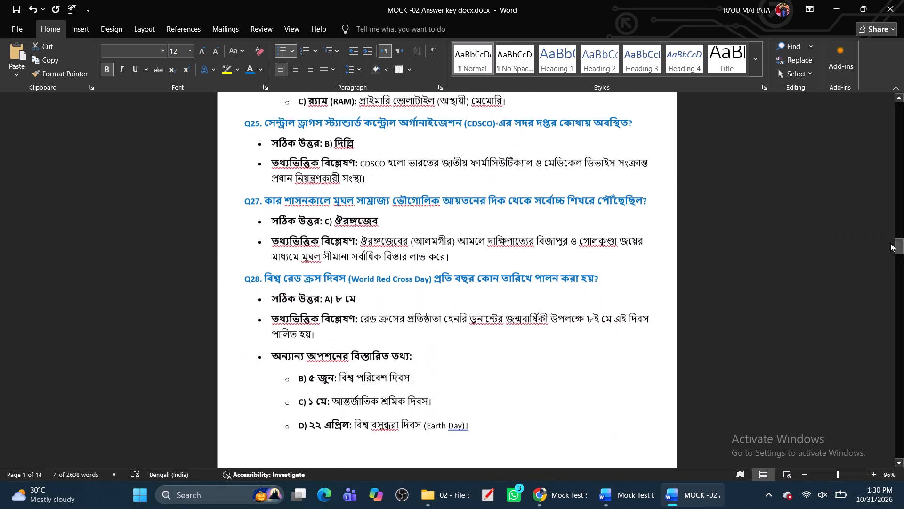
left_click(232, 147, "ctrl")
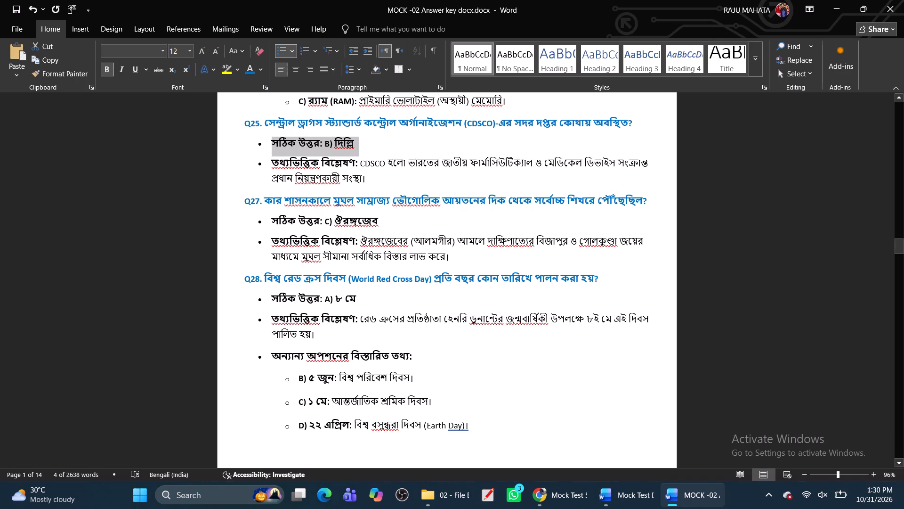
left_click(230, 222, "ctrl")
left_click(234, 304, "ctrl")
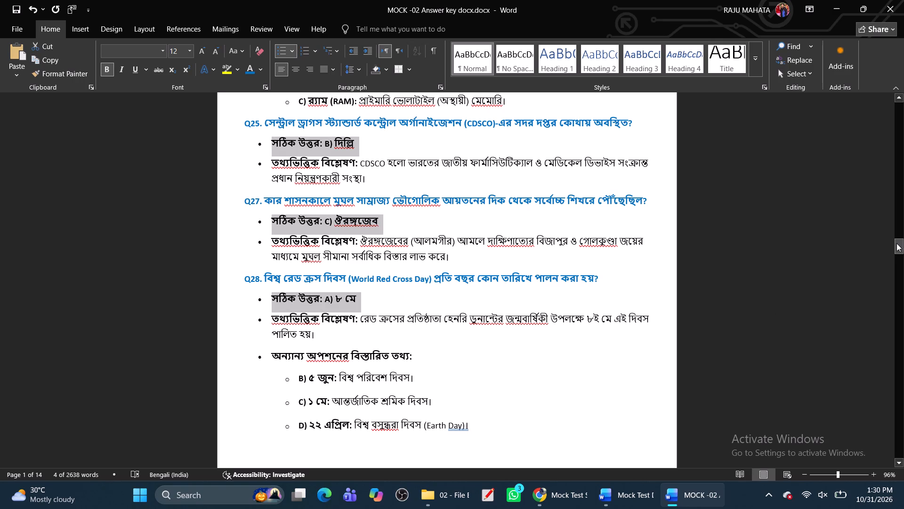
left_click_drag(896, 243, 898, 256, "ctrl")
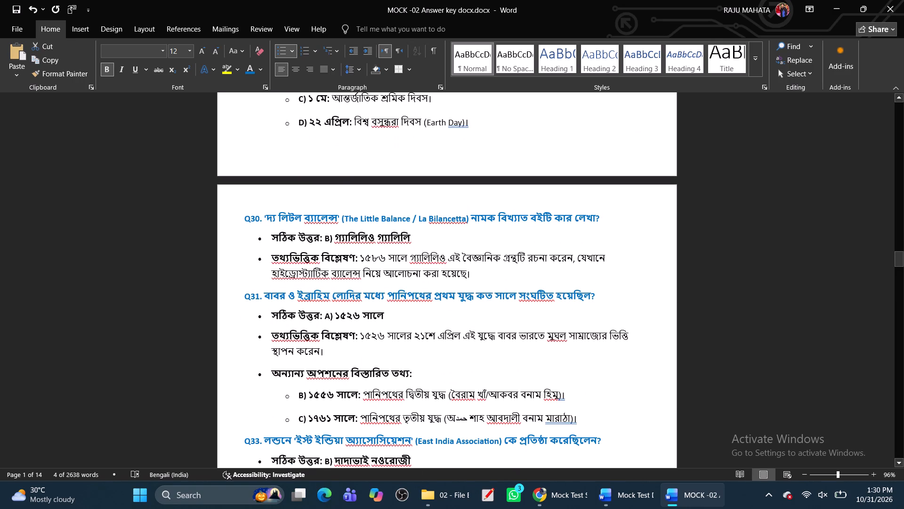
left_click(230, 241, "ctrl")
left_click(226, 316, "ctrl")
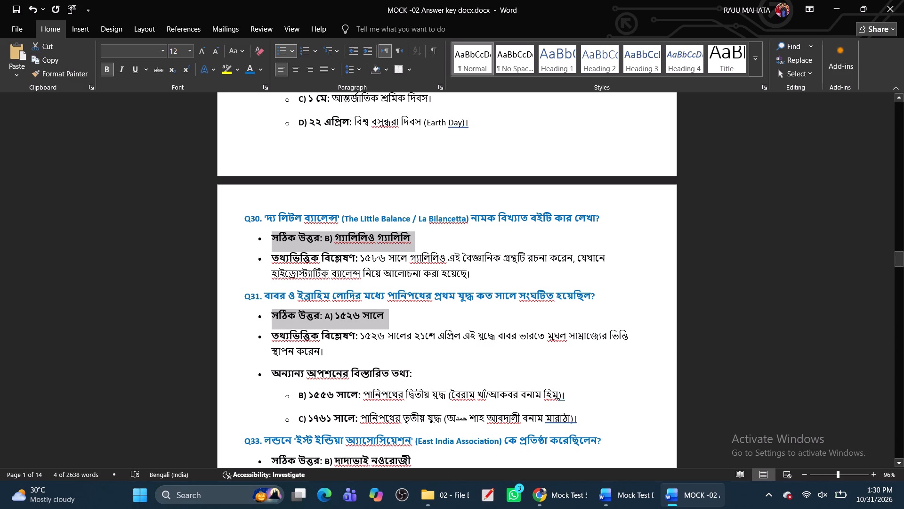
left_click(232, 459, "ctrl")
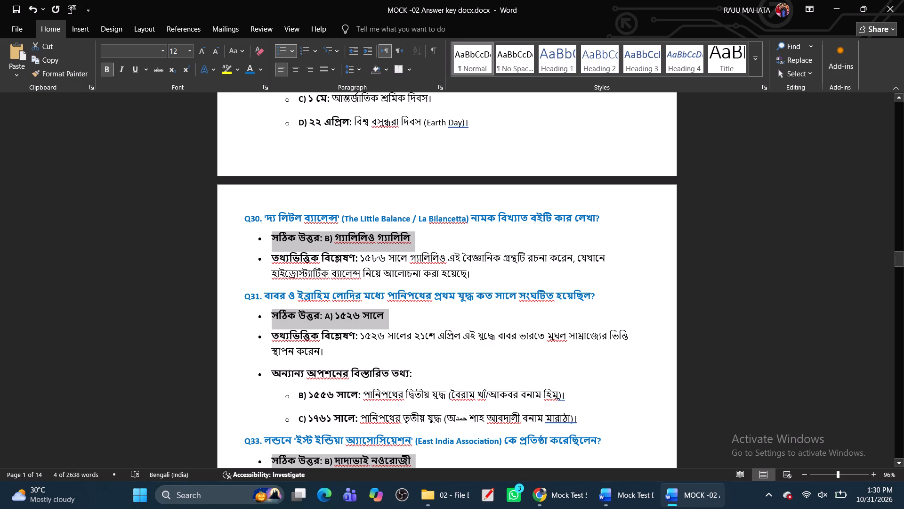
Extend the multiple selection with the correct-answer lines of Q34, Q36, Q37 and Q40.
left_click_drag(897, 261, 900, 274, "ctrl")
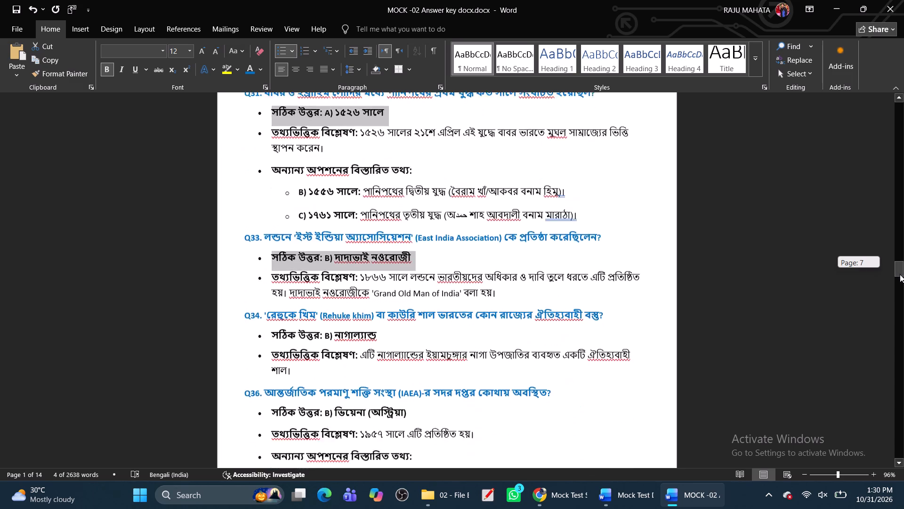
left_click_drag(900, 274, 903, 282, "ctrl")
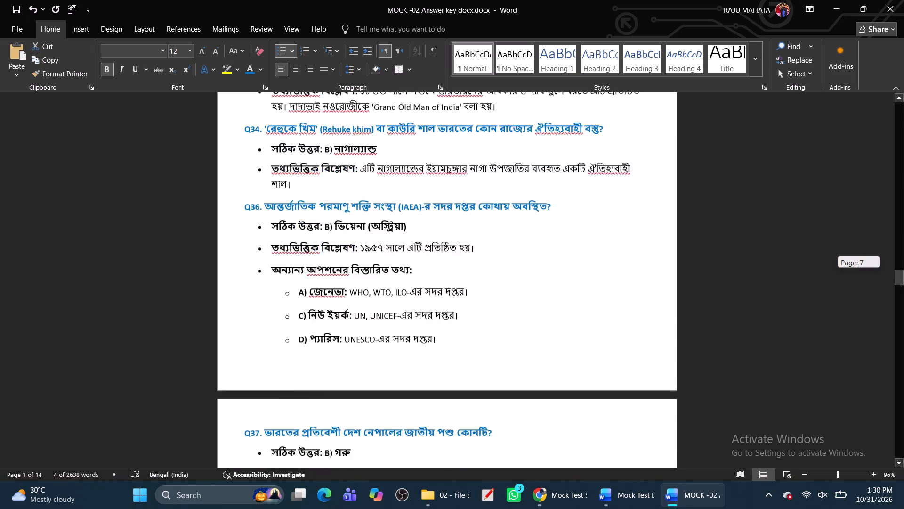
left_click_drag(903, 282, 903, 276, "ctrl")
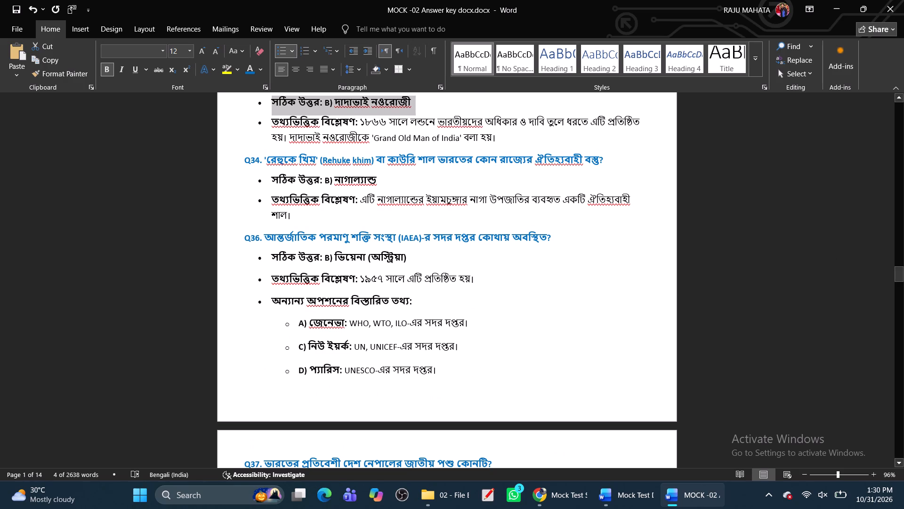
left_click(234, 182, "ctrl")
left_click(234, 262, "ctrl")
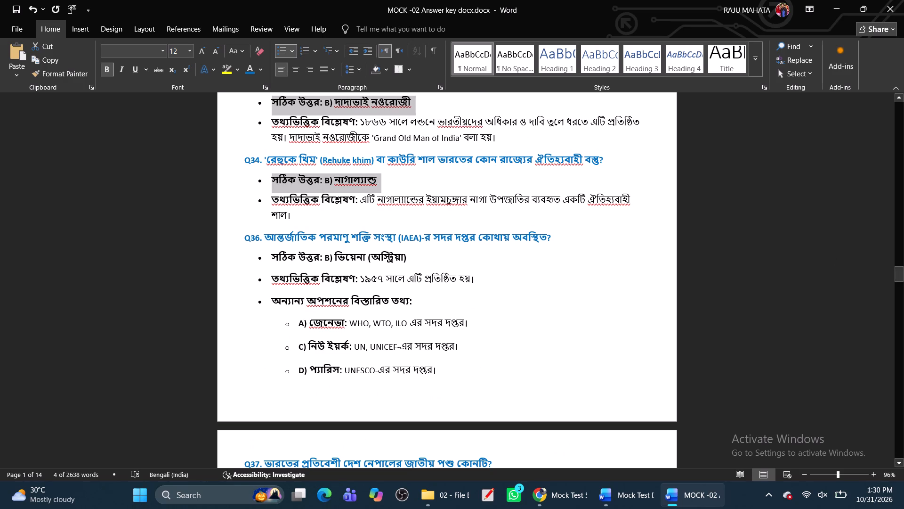
left_click_drag(900, 272, 903, 283, "ctrl")
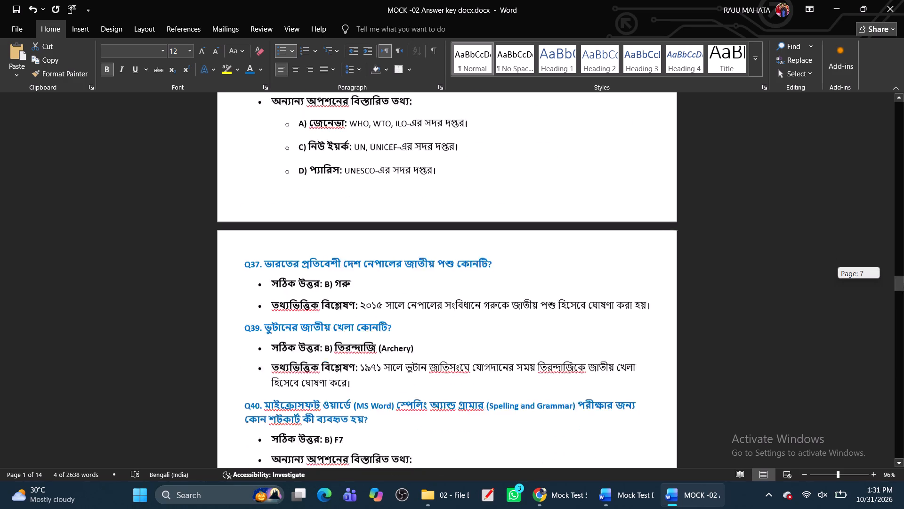
left_click_drag(903, 283, 903, 287, "ctrl")
left_click(226, 147, "ctrl")
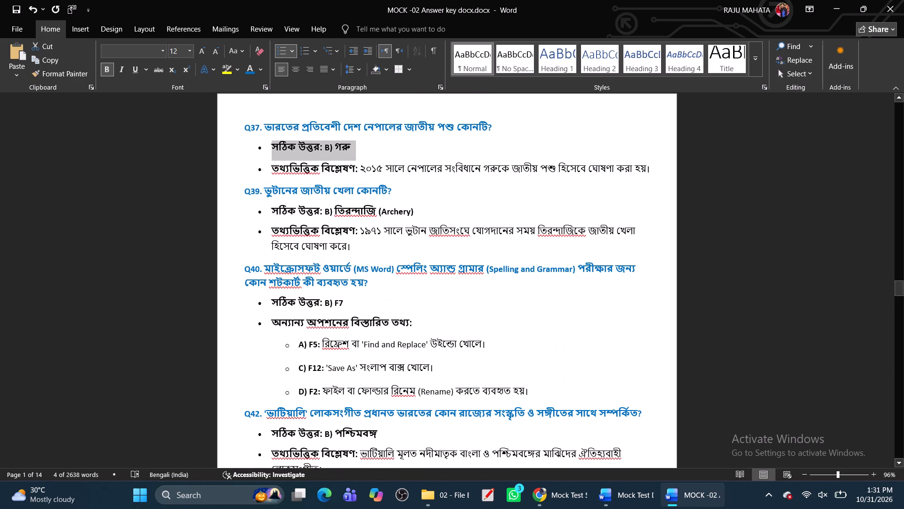
left_click(226, 305, "ctrl")
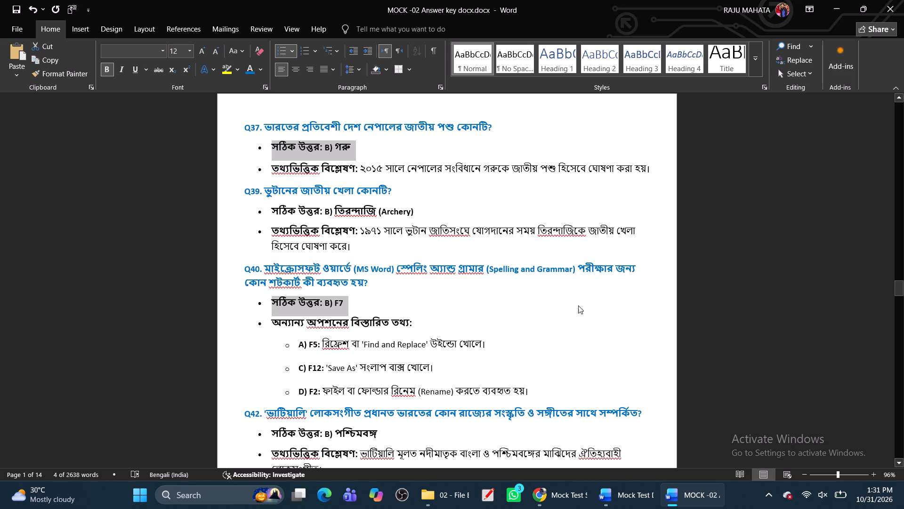
Extend the multiple selection with the correct-answer lines of Q42, Q43 and Q45.
left_click_drag(901, 287, 903, 298, "ctrl")
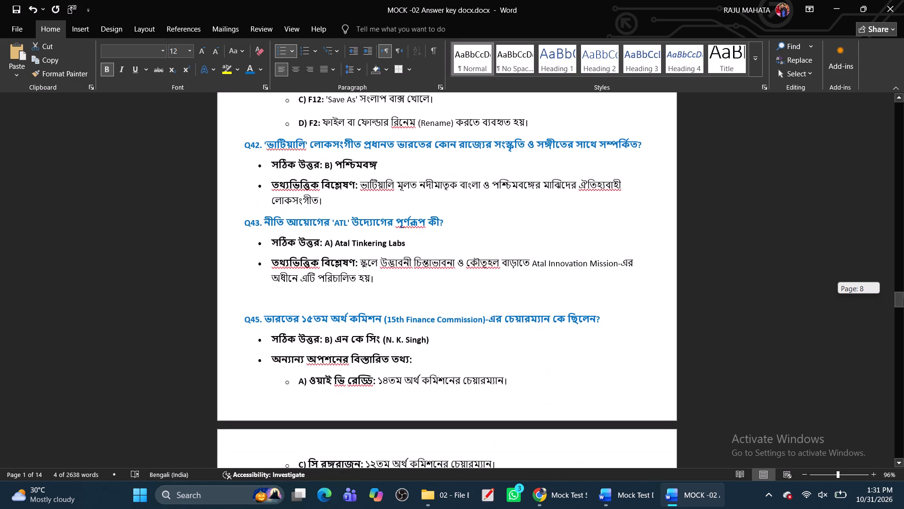
left_click_drag(903, 298, 903, 300, "ctrl")
left_click(227, 121, "ctrl")
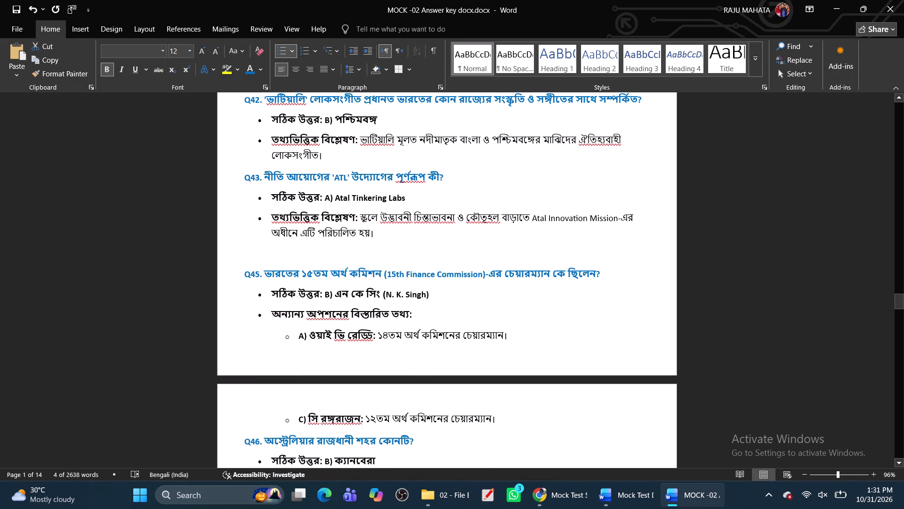
left_click(228, 193, "ctrl")
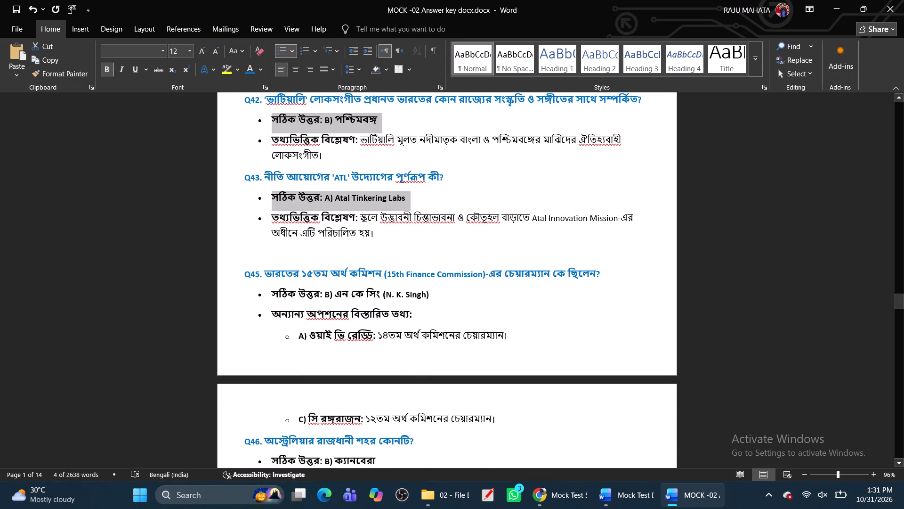
left_click(224, 294, "ctrl")
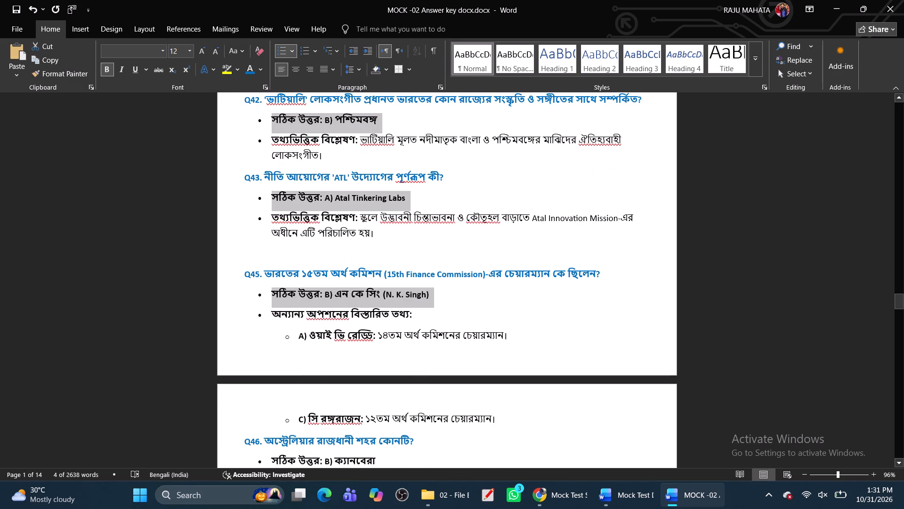
Extend the multiple selection with the correct-answer lines of Q46, Q48, Q49, Q51 and Q52.
scroll(355, 323, "down", 2, "ctrl")
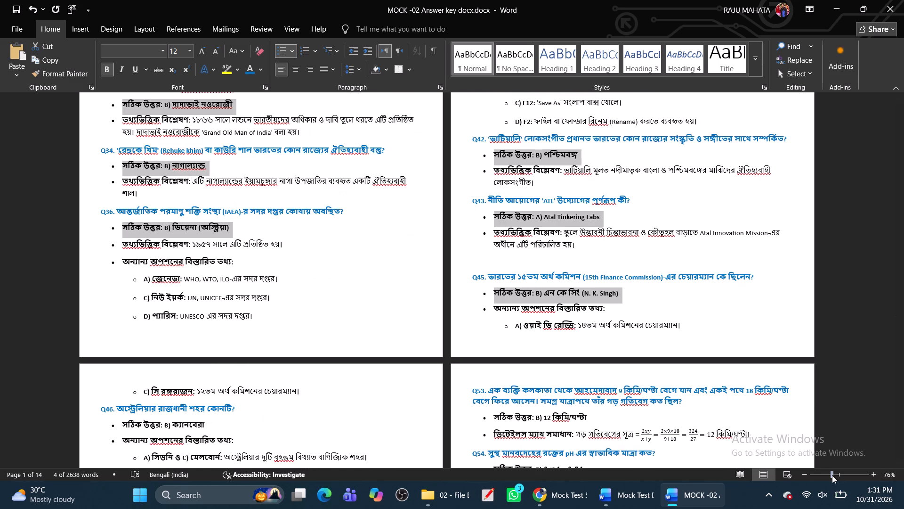
left_click_drag(831, 477, 836, 478, "ctrl")
left_click_drag(896, 304, 896, 304, "ctrl")
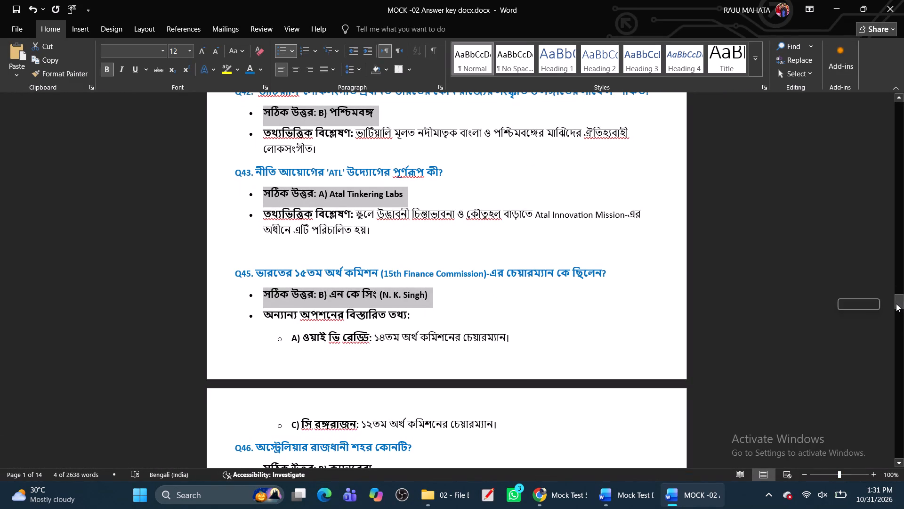
left_click_drag(896, 304, 899, 313, "ctrl")
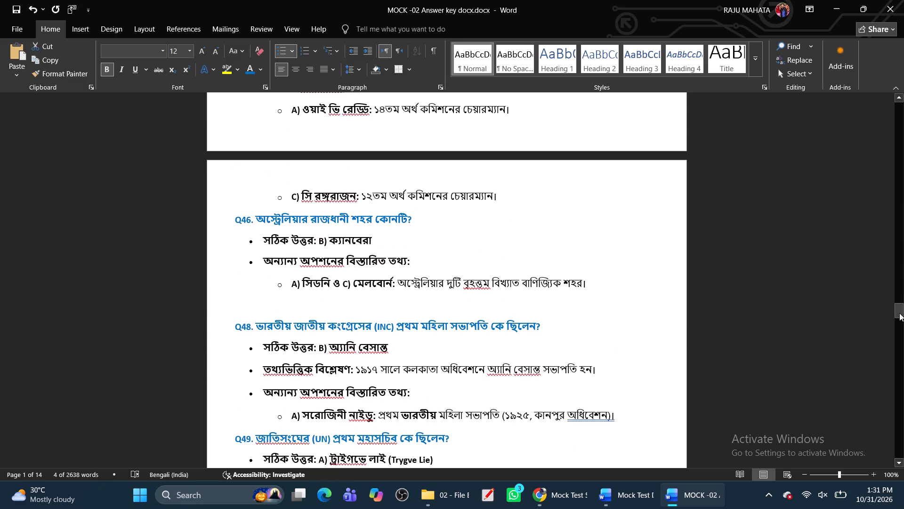
left_click(220, 245, "ctrl")
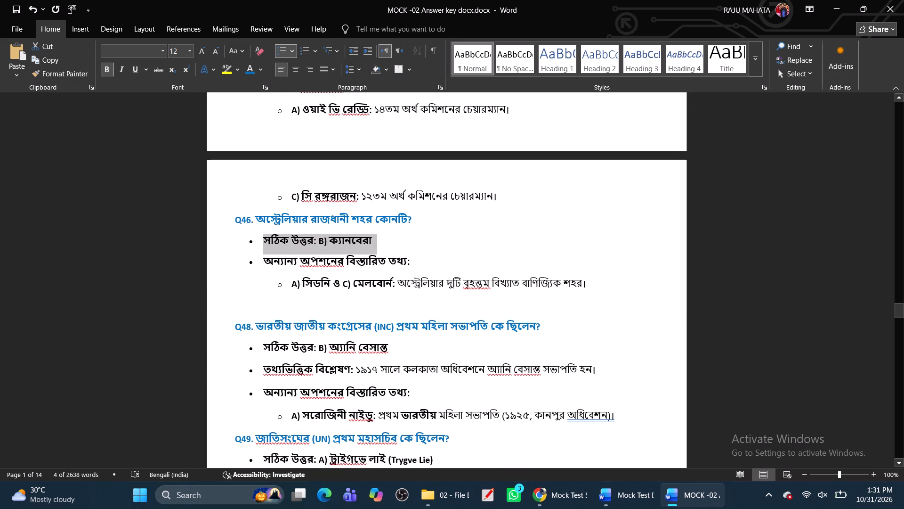
left_click(227, 349, "ctrl")
left_click_drag(901, 306, 903, 312, "ctrl")
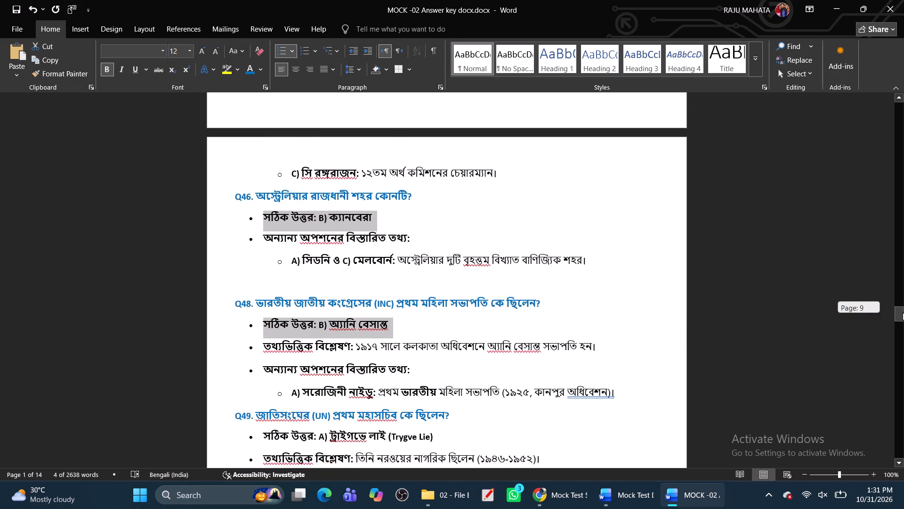
left_click_drag(903, 312, 903, 320, "ctrl")
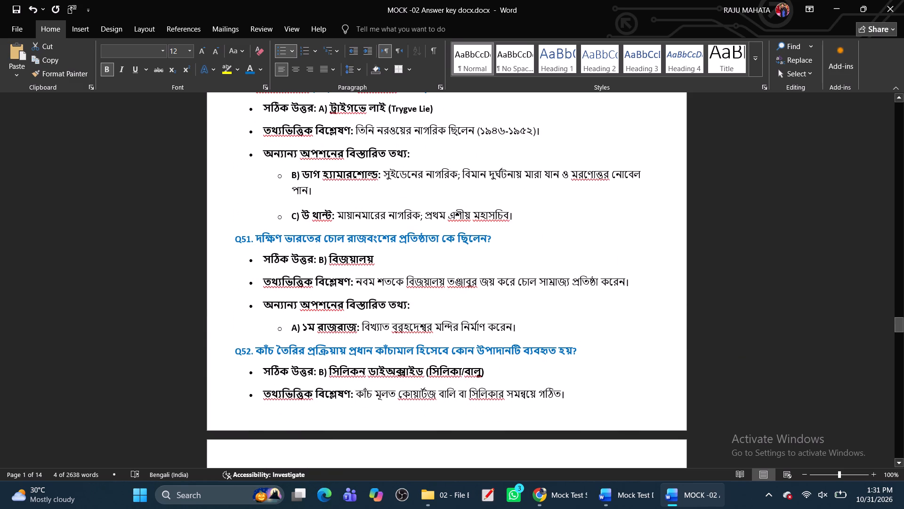
left_click(223, 111, "ctrl")
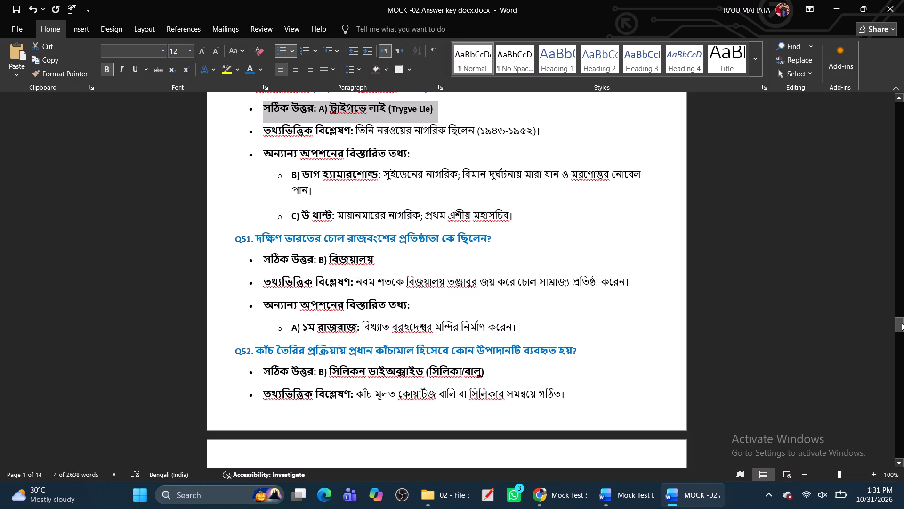
left_click(899, 324, "ctrl")
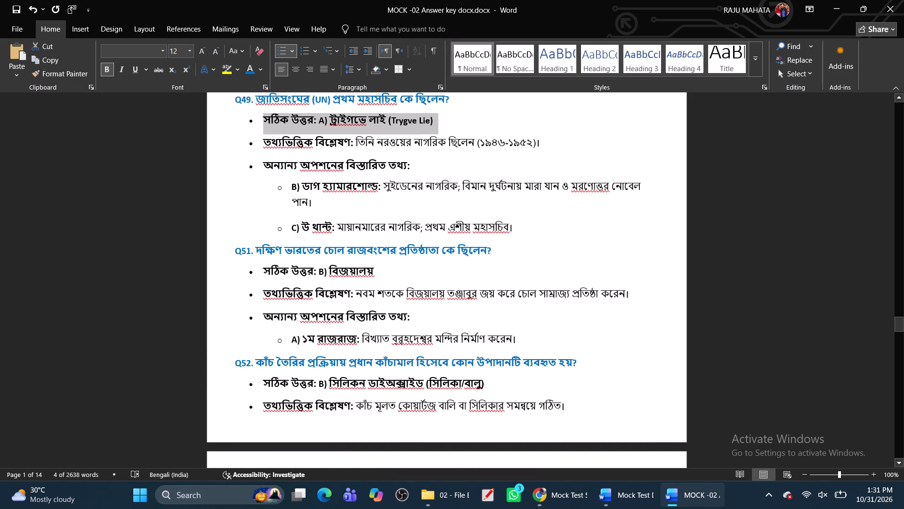
left_click(211, 271, "ctrl")
left_click(223, 384, "ctrl")
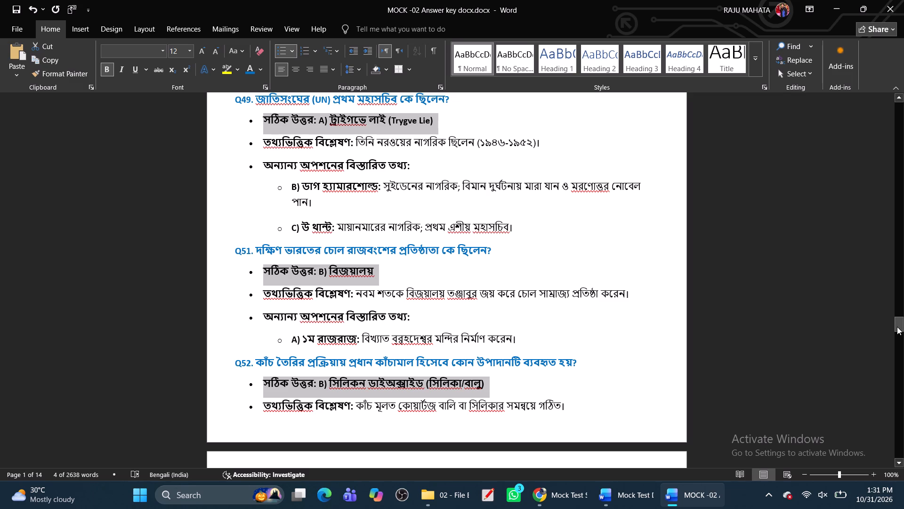
Extend the multiple selection with the correct-answer lines of Q53, Q55, Q56, Q58 and Q59.
left_click_drag(897, 327, 900, 339, "ctrl")
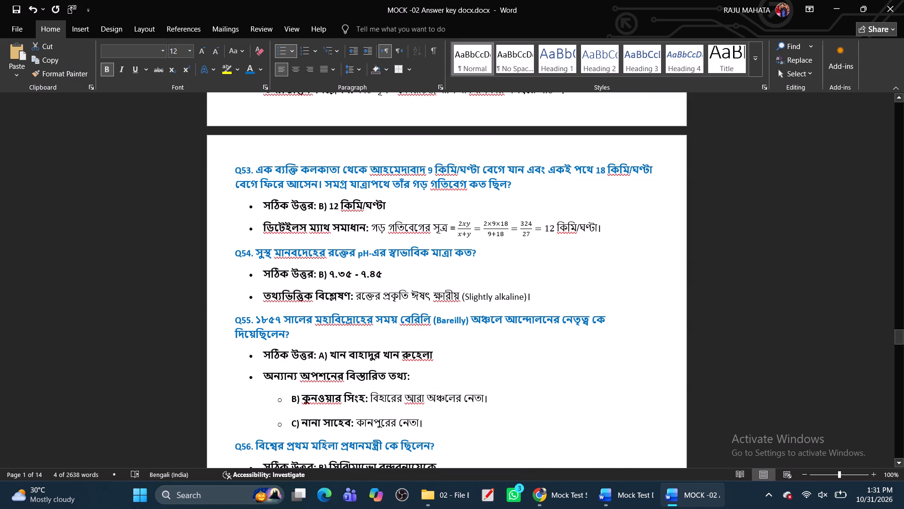
left_click(213, 210, "ctrl")
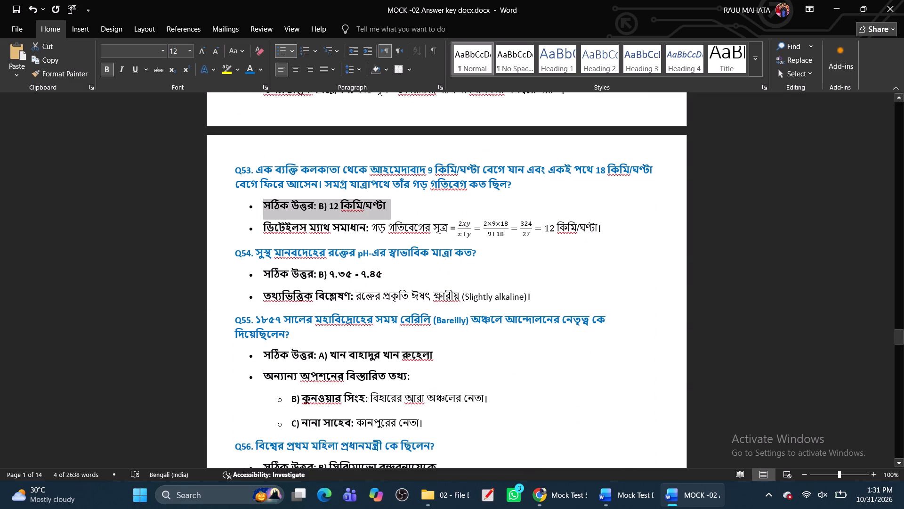
left_click(225, 357, "ctrl")
left_click_drag(903, 340, 903, 343, "ctrl")
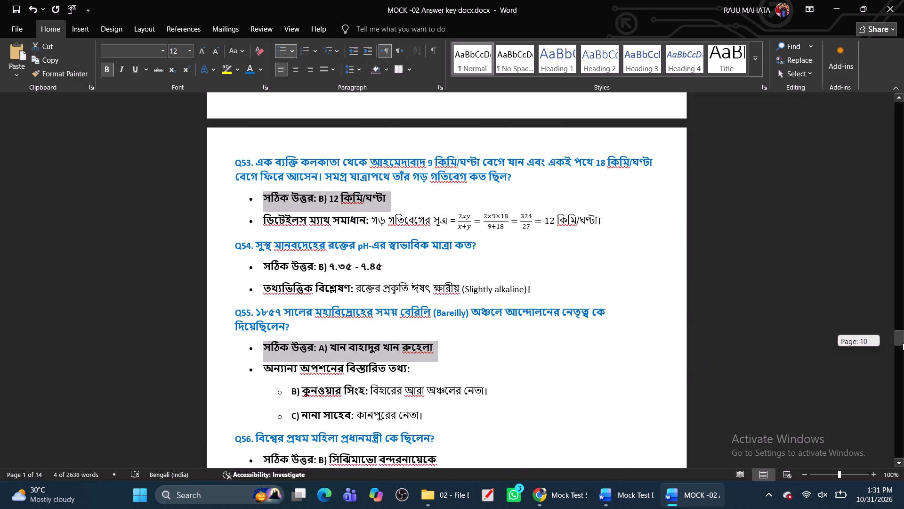
left_click_drag(903, 343, 903, 353, "ctrl")
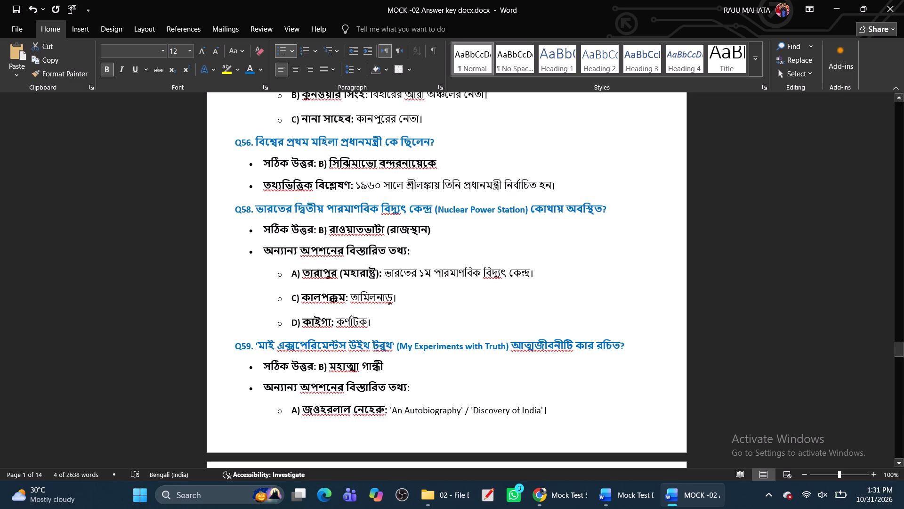
left_click(223, 165, "ctrl")
left_click(219, 232, "ctrl")
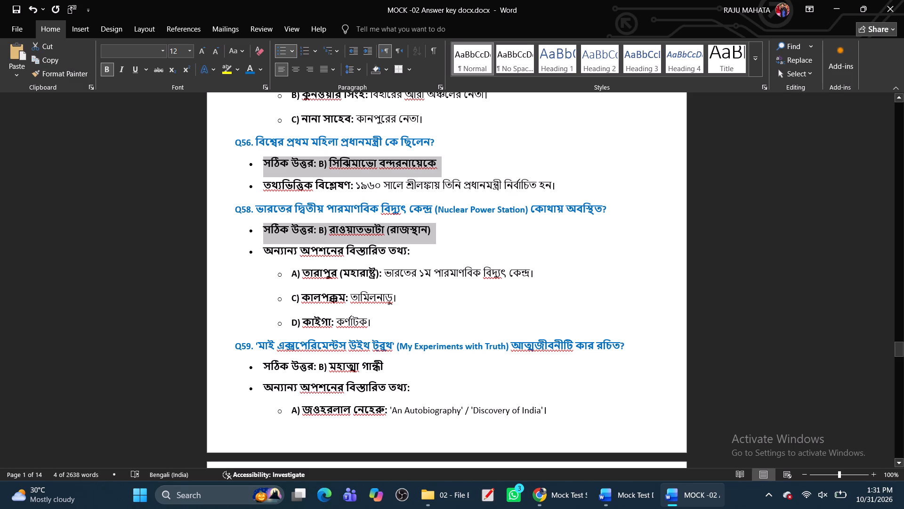
left_click(226, 373, "ctrl")
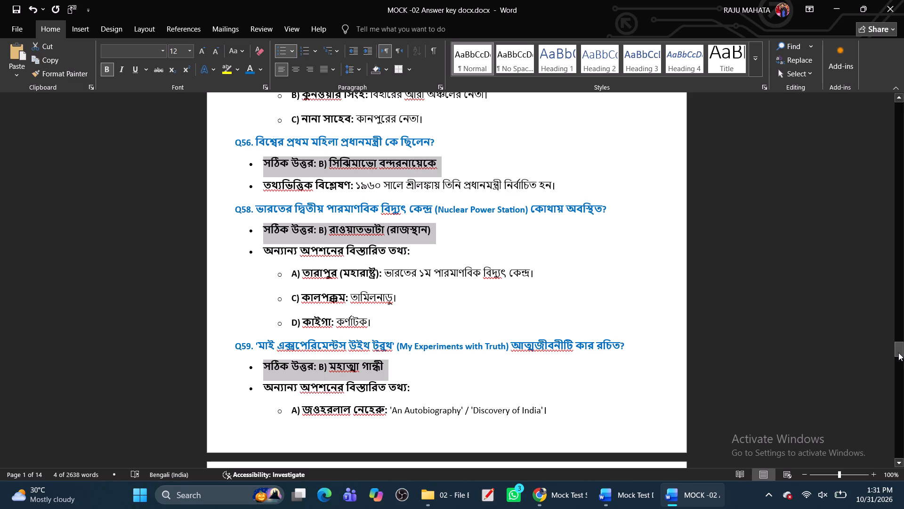
Extend the multiple selection with the correct-answer lines of Q60, Q61, Q63, Q64 and Q65.
left_click_drag(898, 353, 901, 366, "ctrl")
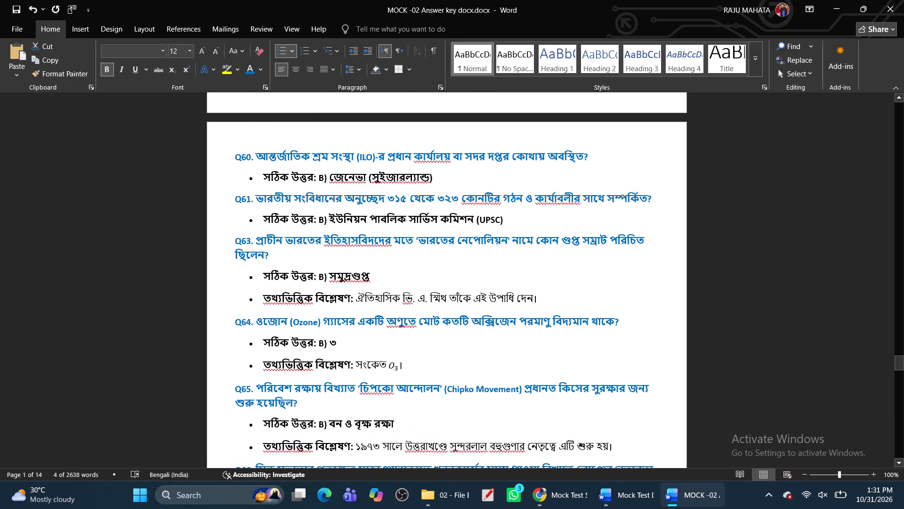
left_click(223, 174, "ctrl")
left_click(228, 222, "ctrl")
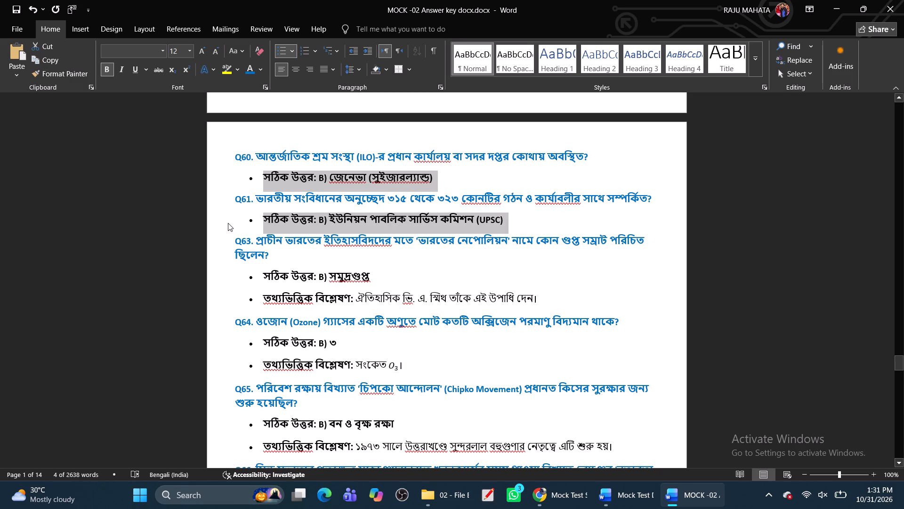
left_click(223, 280, "ctrl")
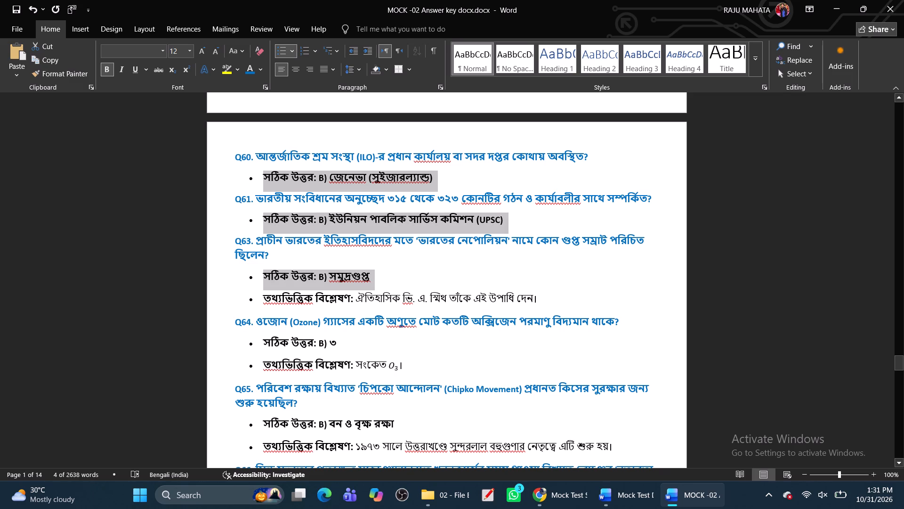
left_click(226, 351, "ctrl")
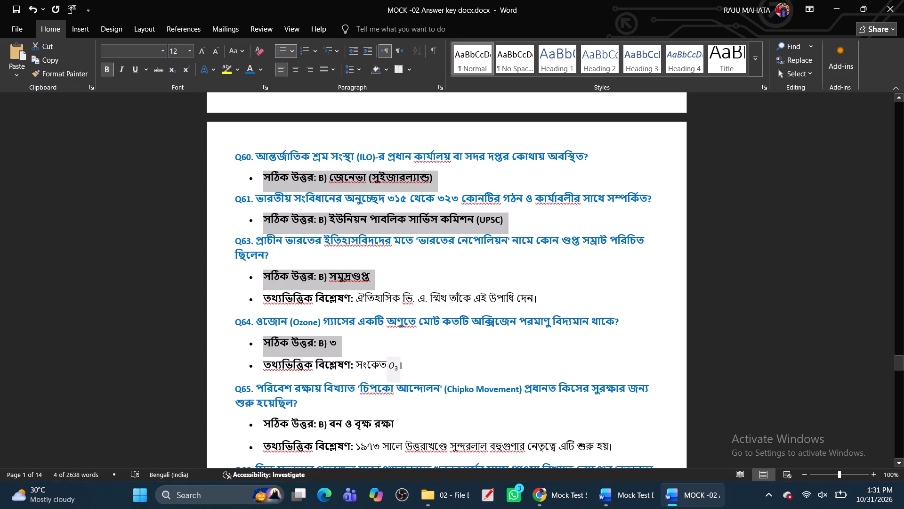
left_click(227, 427, "ctrl")
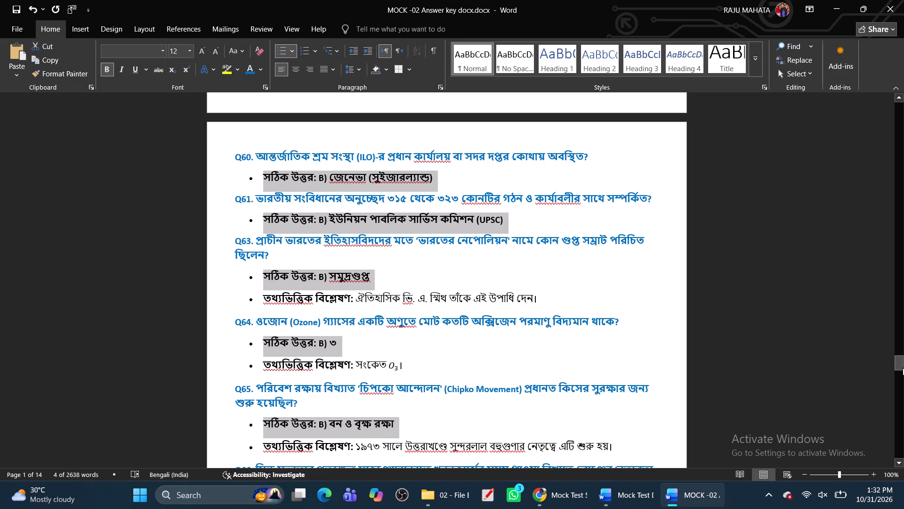
Extend the multiple selection with the correct-answer lines of Q66, Q67, Q69 and Q70.
left_click_drag(903, 368, 903, 382, "ctrl")
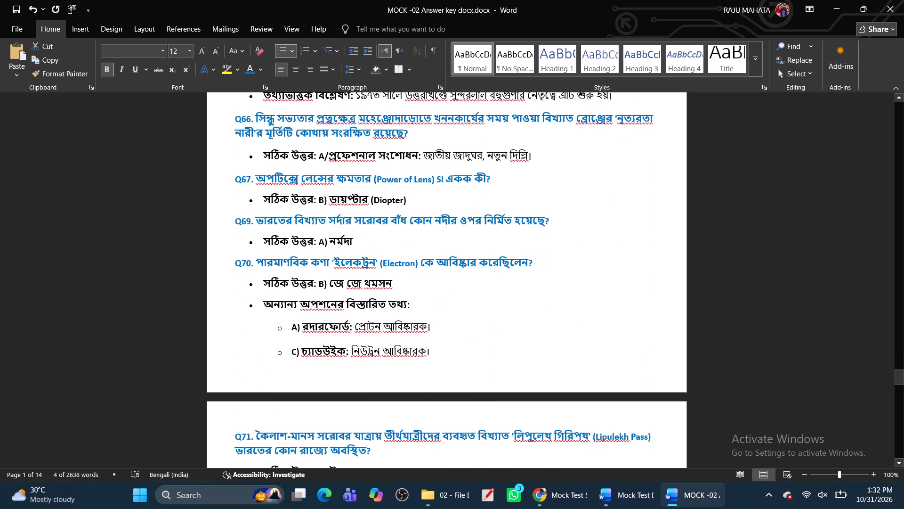
left_click(220, 160, "ctrl")
left_click(214, 199, "ctrl")
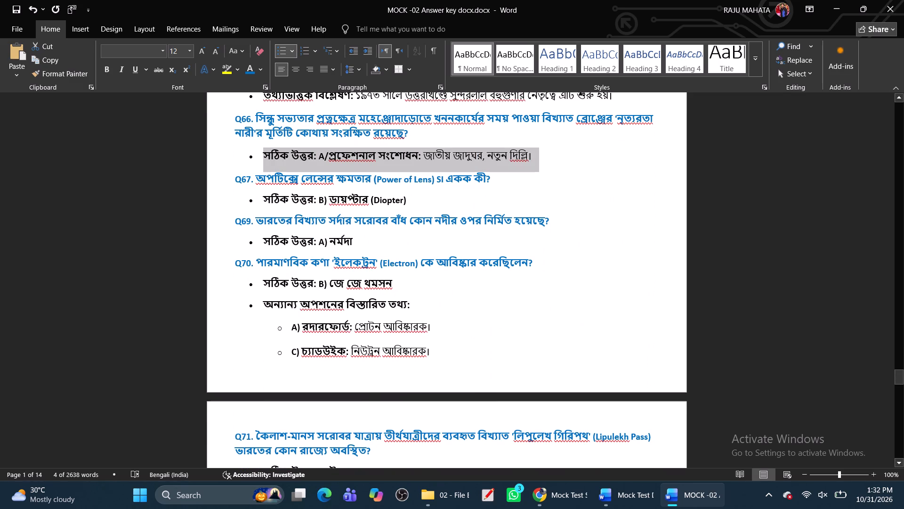
left_click(214, 244, "ctrl")
left_click(211, 288, "ctrl")
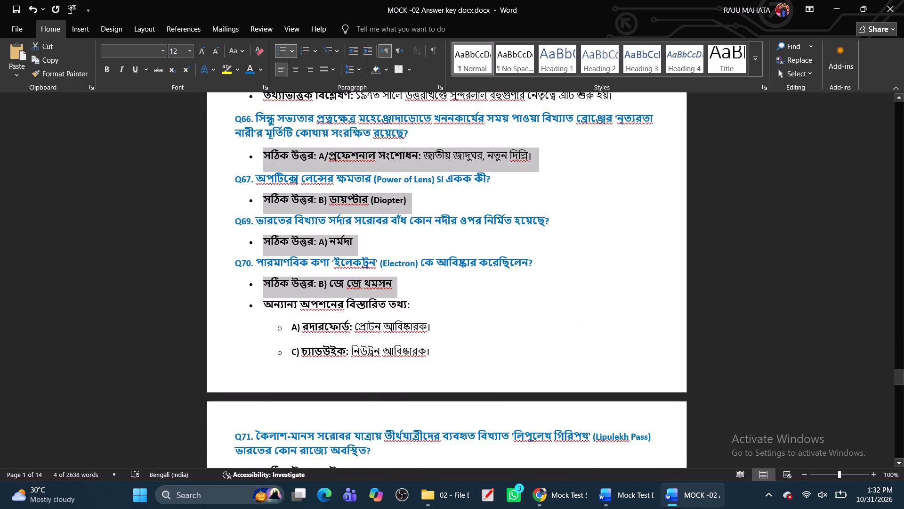
Extend the multiple selection with the correct-answer lines of Q71, Q72, Q73, Q75, Q76 and Q77.
left_click_drag(898, 377, 900, 387, "ctrl")
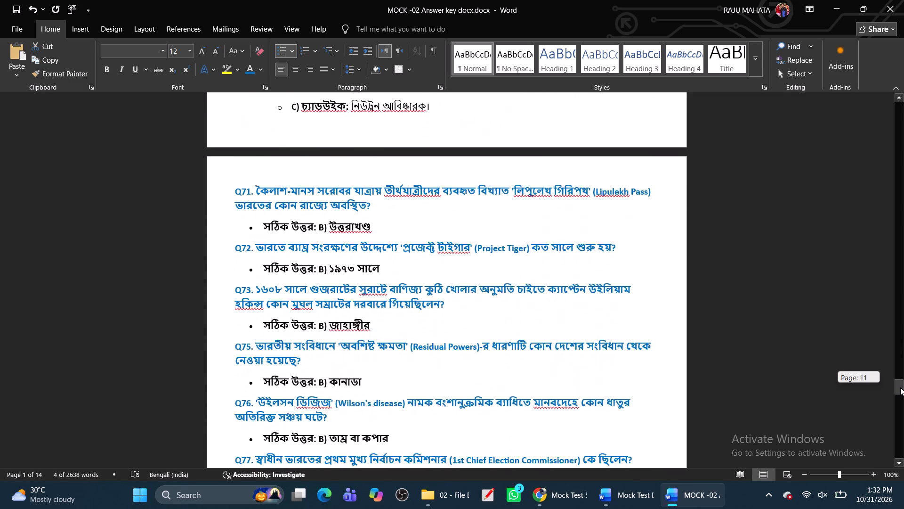
left_click_drag(900, 387, 901, 390, "ctrl")
left_click(217, 147, "ctrl")
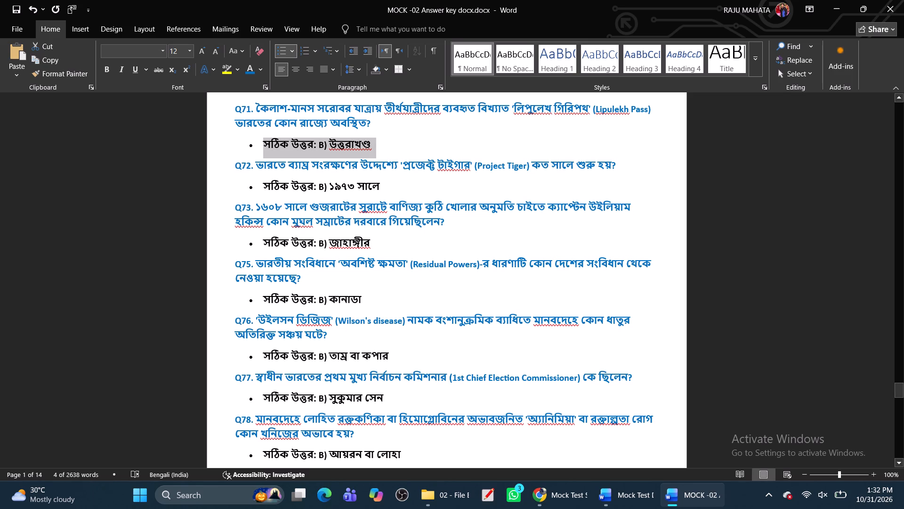
left_click(223, 185, "ctrl")
left_click(223, 245, "ctrl")
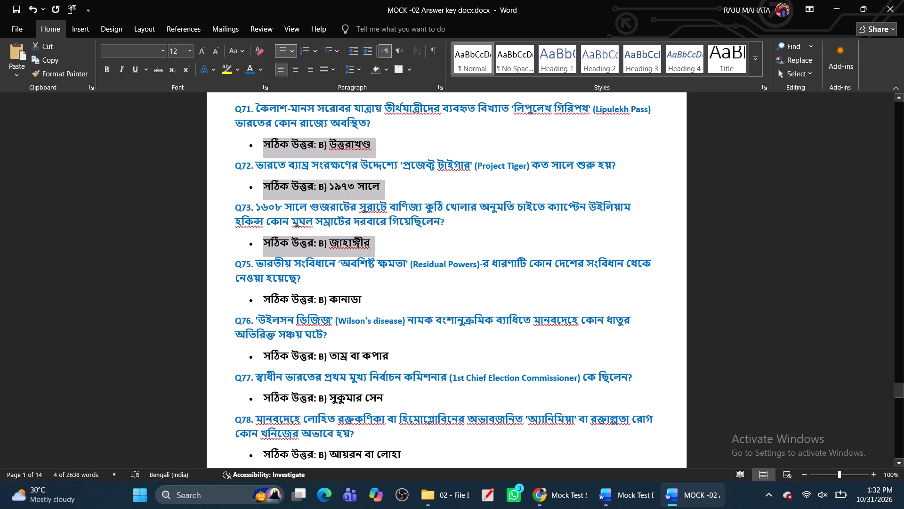
left_click(225, 296, "ctrl")
left_click(222, 358, "ctrl")
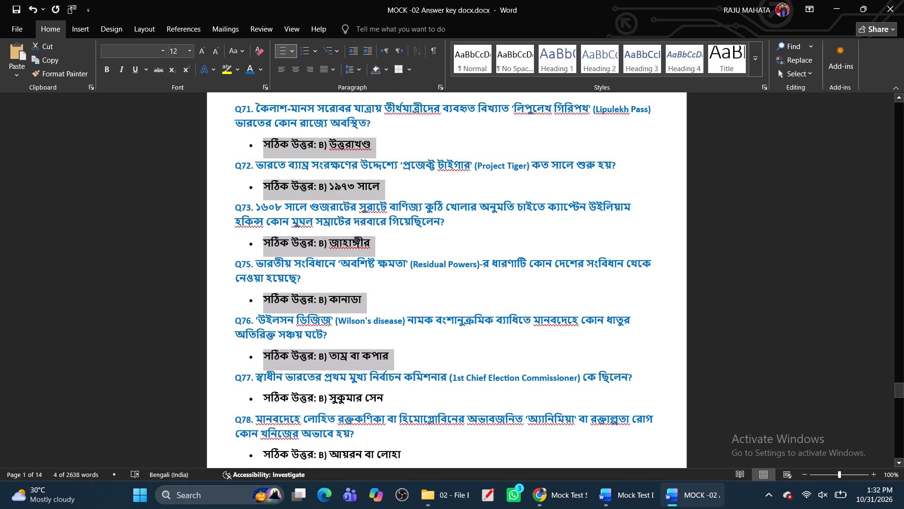
left_click(225, 408, "ctrl")
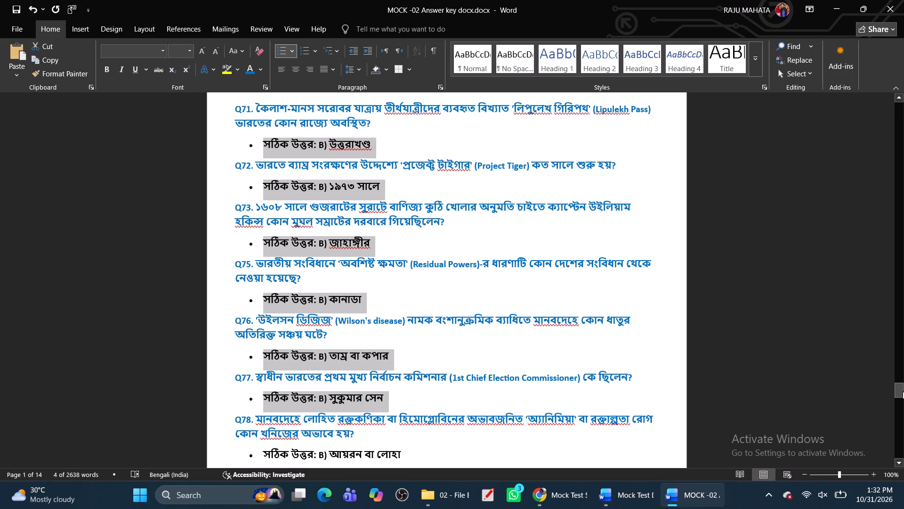
Extend the multiple selection with the correct-answer lines of Q78, Q79, Q80 and Q82.
left_click_drag(899, 392, 899, 404, "ctrl")
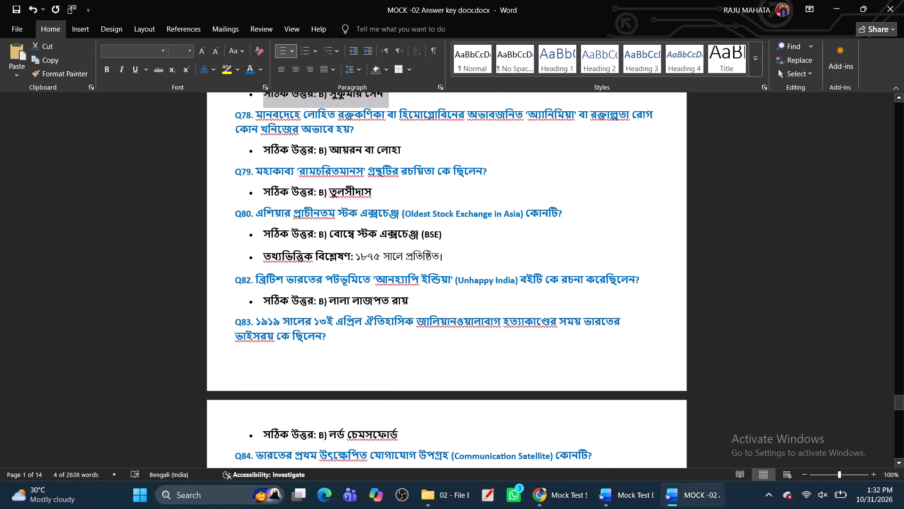
left_click(213, 152, "ctrl")
left_click(213, 190, "ctrl")
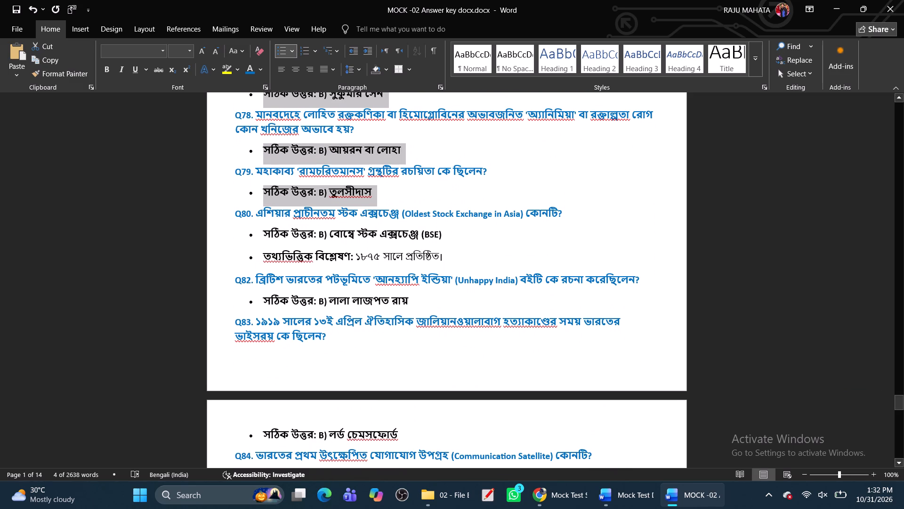
left_click(213, 239, "ctrl")
left_click(217, 303, "ctrl")
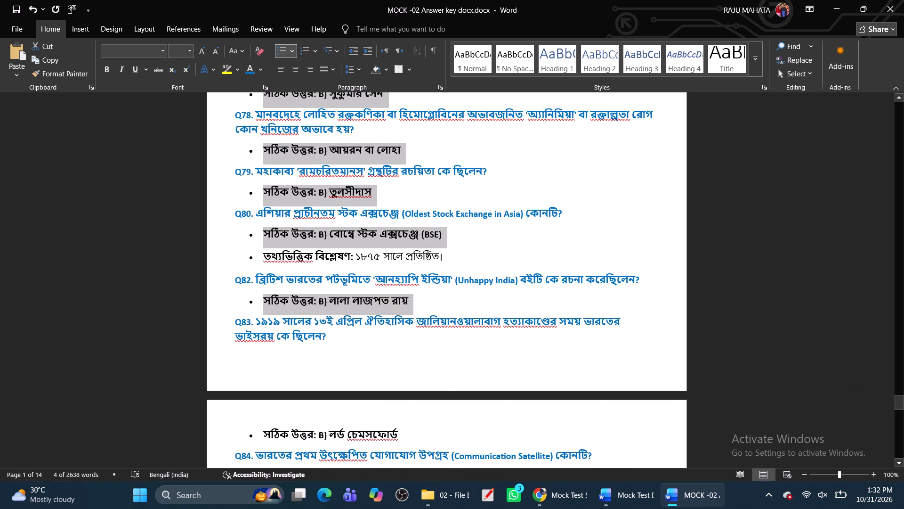
Extend the multiple selection with the correct-answer lines of Q83 to Q86 and Q88 to Q92.
left_click(226, 441, "ctrl")
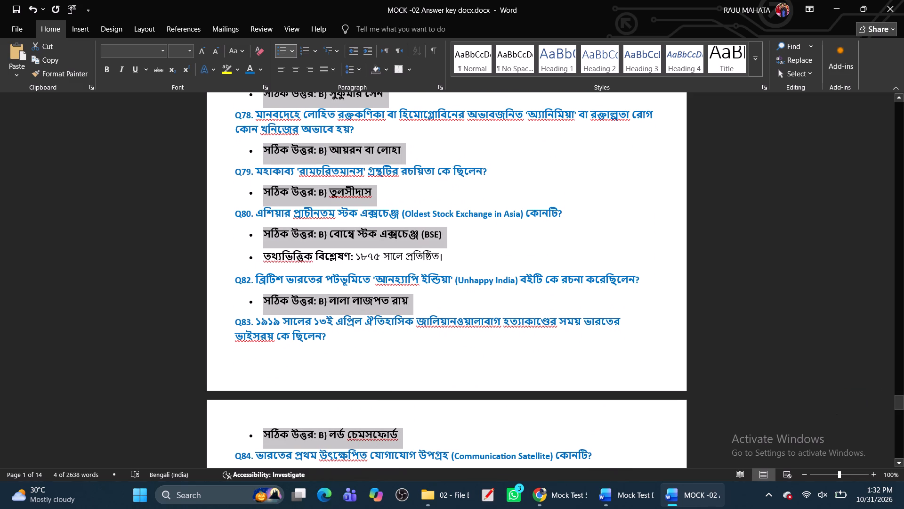
left_click_drag(903, 403, 903, 419, "ctrl")
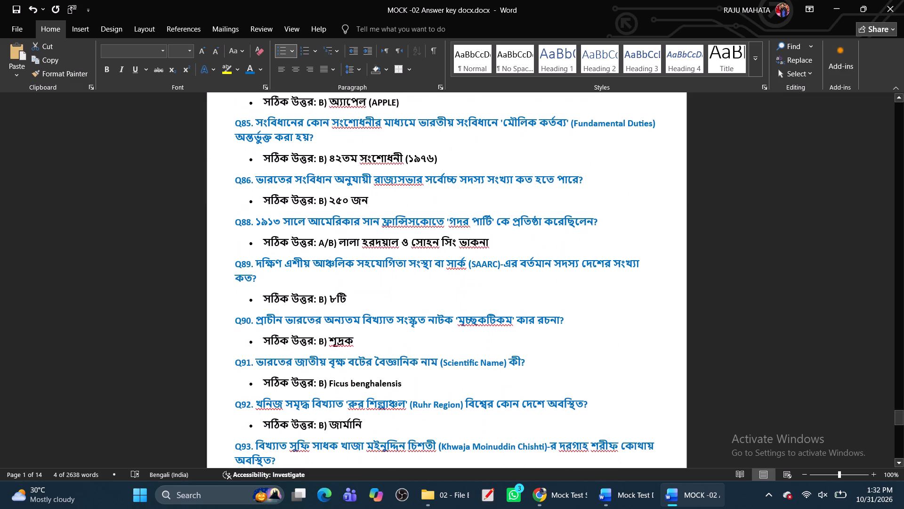
left_click(217, 107, "ctrl")
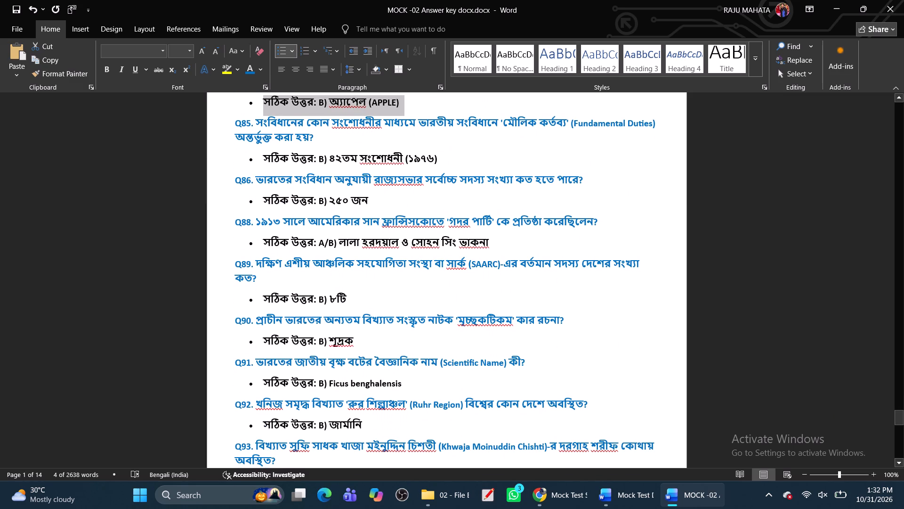
left_click(224, 162, "ctrl")
left_click(223, 202, "ctrl")
left_click(221, 246, "ctrl")
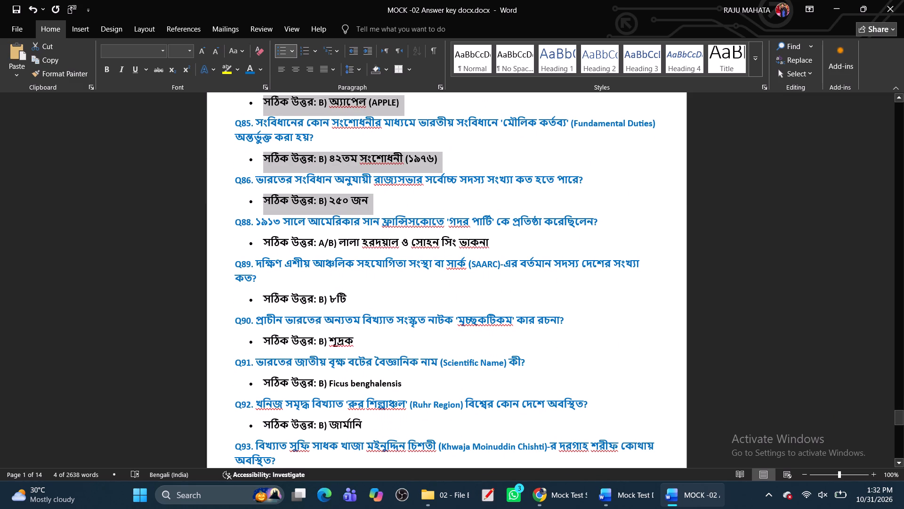
left_click(221, 300, "ctrl")
left_click(217, 347, "ctrl")
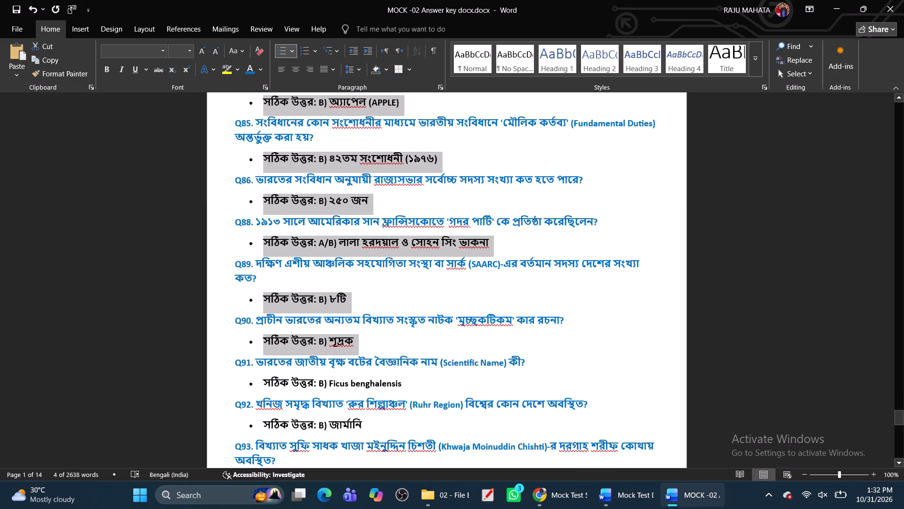
left_click(225, 390, "ctrl")
left_click(219, 429, "ctrl")
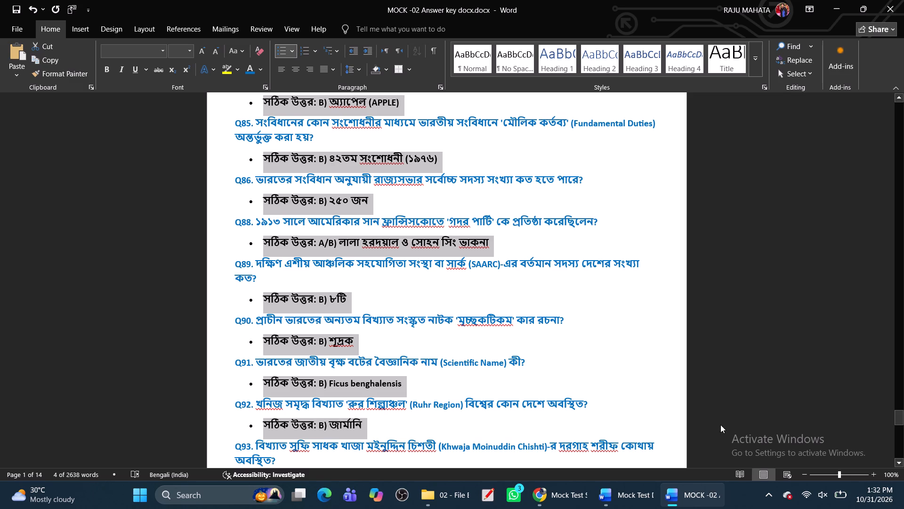
Add the correct-answer lines of Q93 and Q95 to Q100 to the selection and highlight all selected lines yellow.
left_click_drag(898, 419, 900, 430, "ctrl")
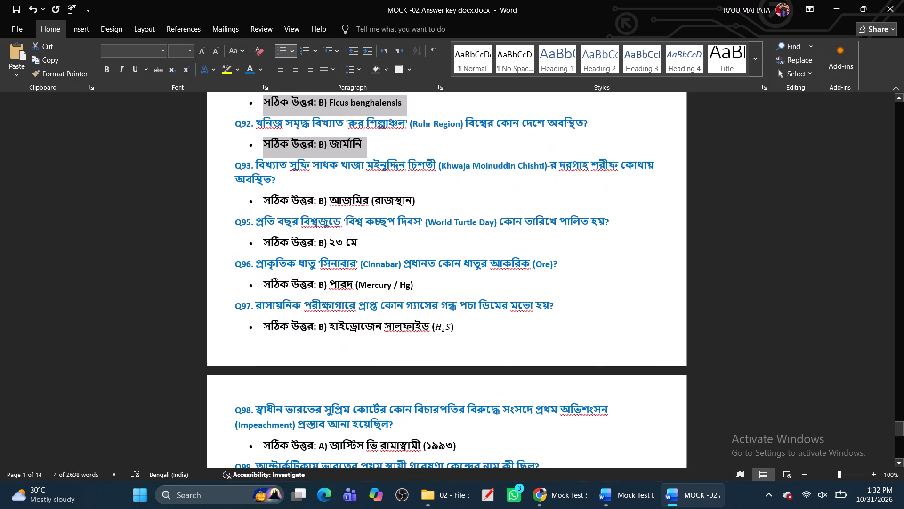
left_click(222, 200, "ctrl")
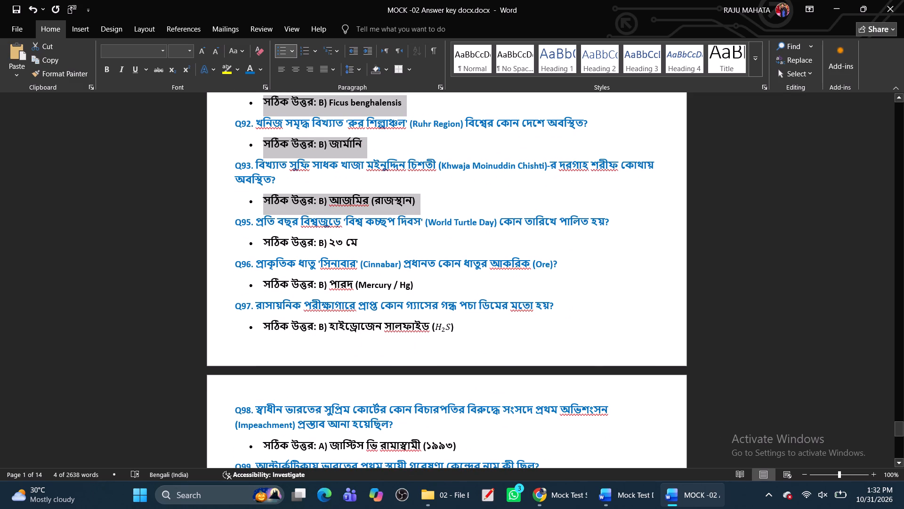
left_click(222, 246, "ctrl")
left_click(223, 286, "ctrl")
left_click(225, 333, "ctrl")
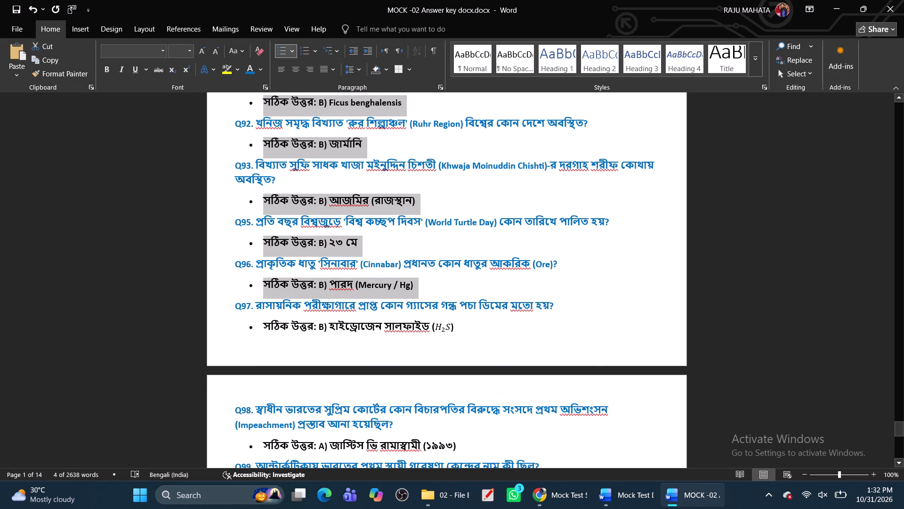
left_click_drag(897, 426, 897, 438, "ctrl")
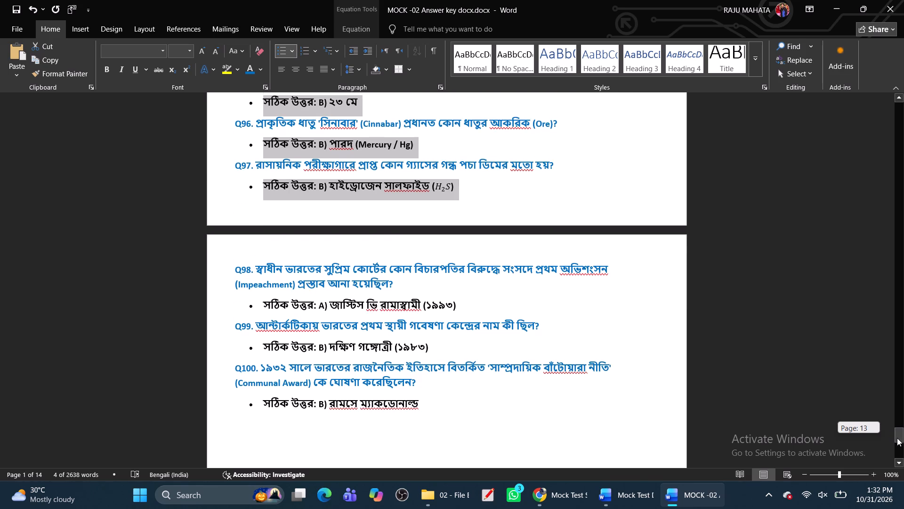
left_click_drag(897, 438, 897, 440, "ctrl")
left_click(229, 101, "ctrl")
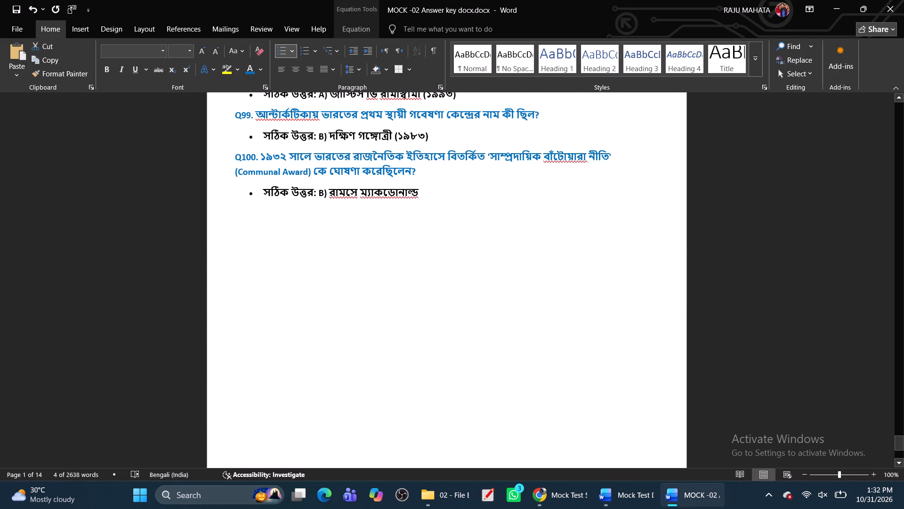
left_click(221, 137, "ctrl")
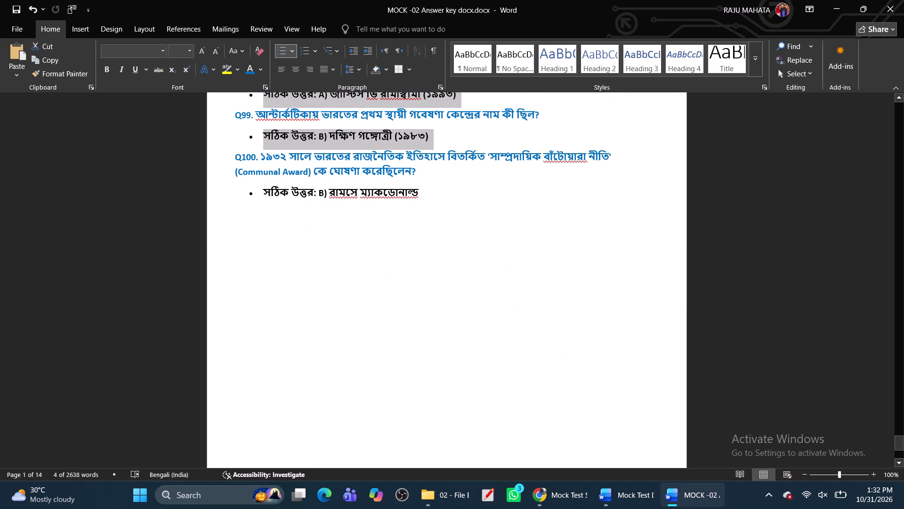
left_click(218, 197, "ctrl")
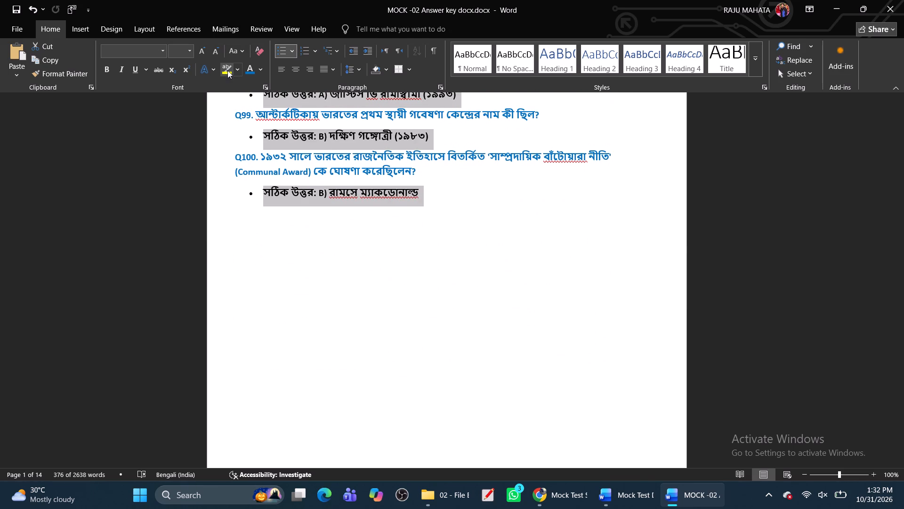
left_click(227, 70)
Delete the words "অন্যান্য অপশনের" from Q1's details label so it reads "বিস্তারিত তথ্য:".
left_click_drag(900, 441, 903, 296)
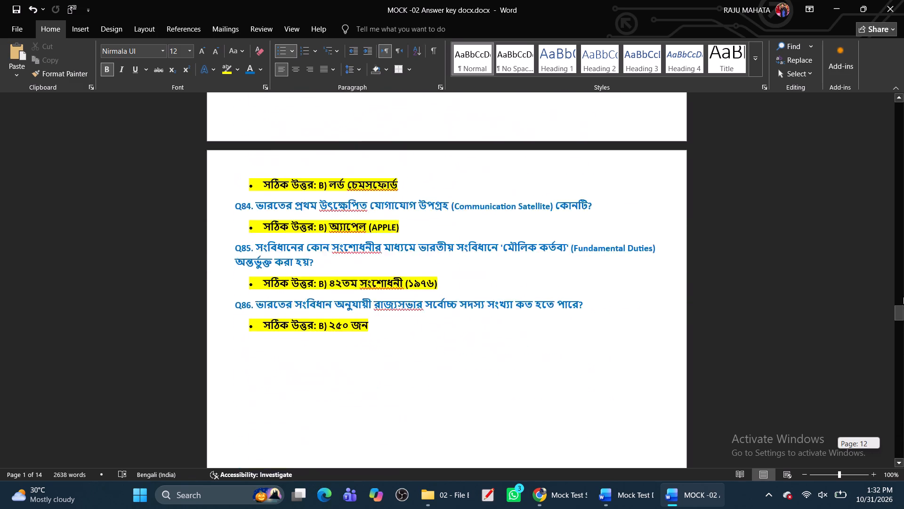
left_click_drag(903, 296, 897, 118)
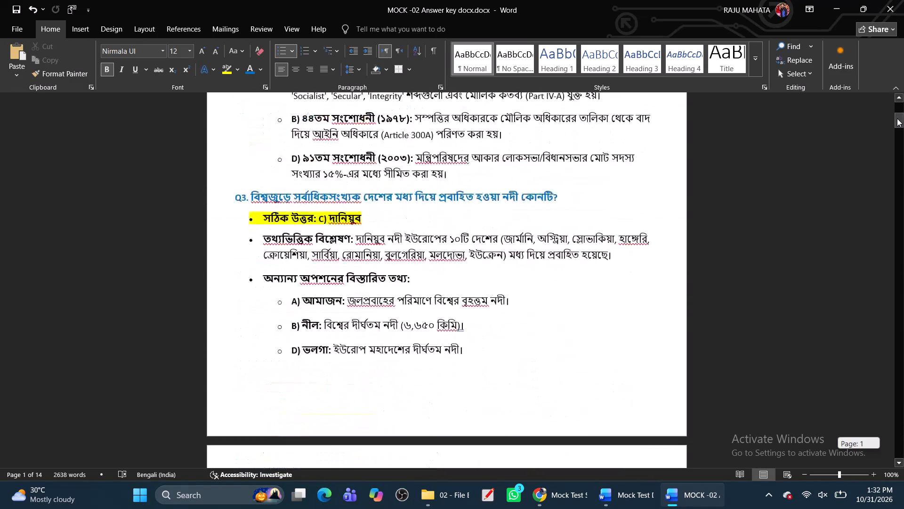
left_click_drag(897, 118, 897, 105)
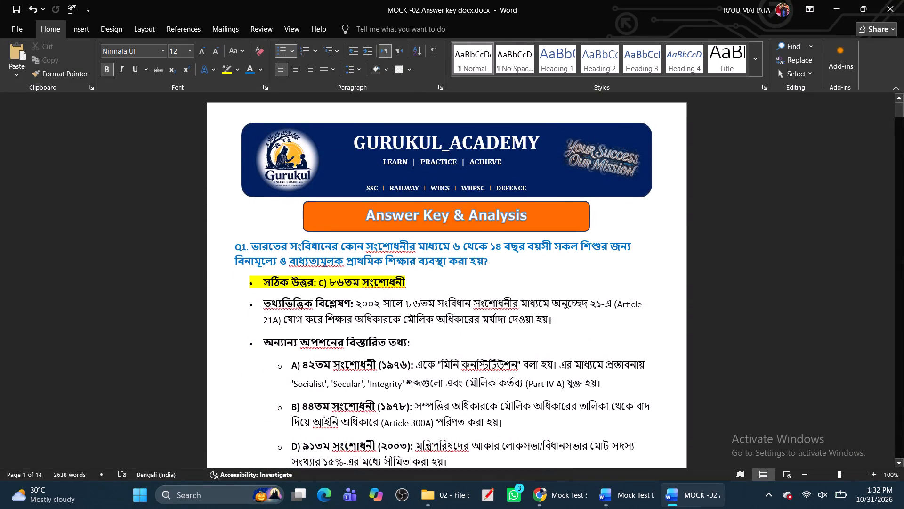
scroll(335, 311, "down", 1)
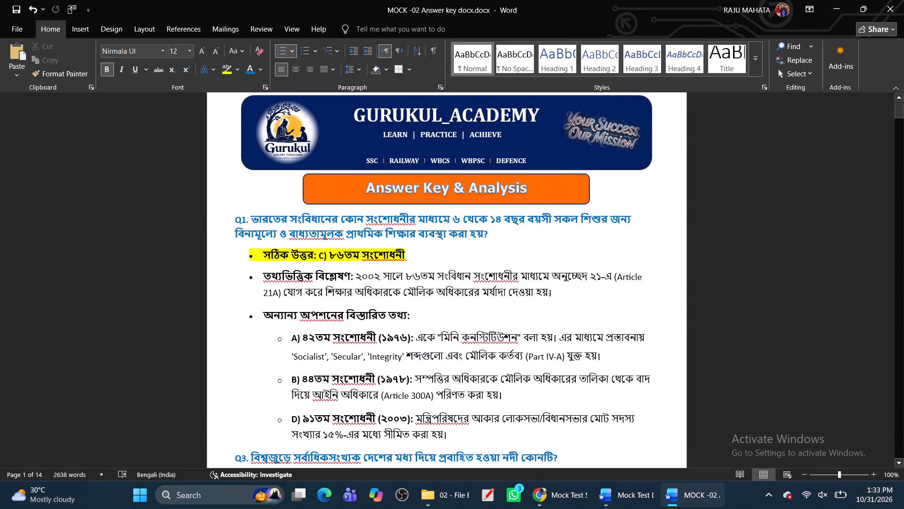
scroll(335, 311, "down", 3)
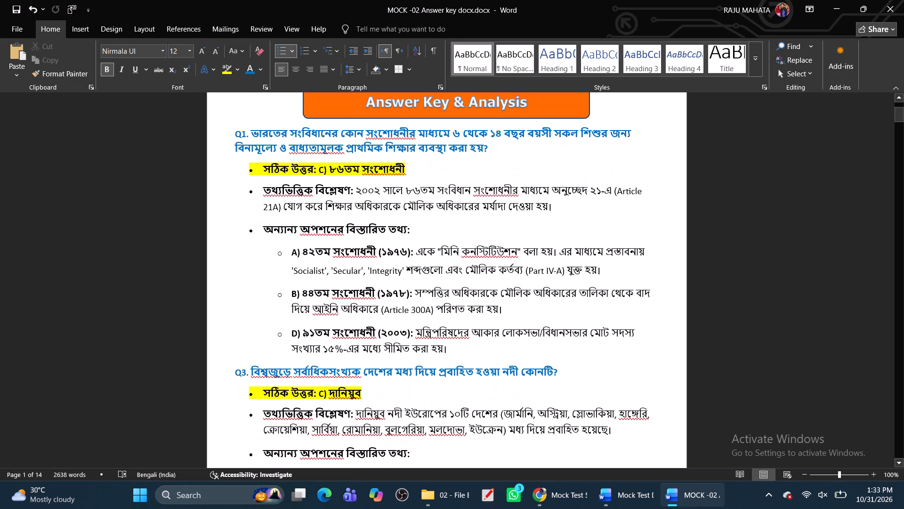
scroll(335, 311, "down", 3)
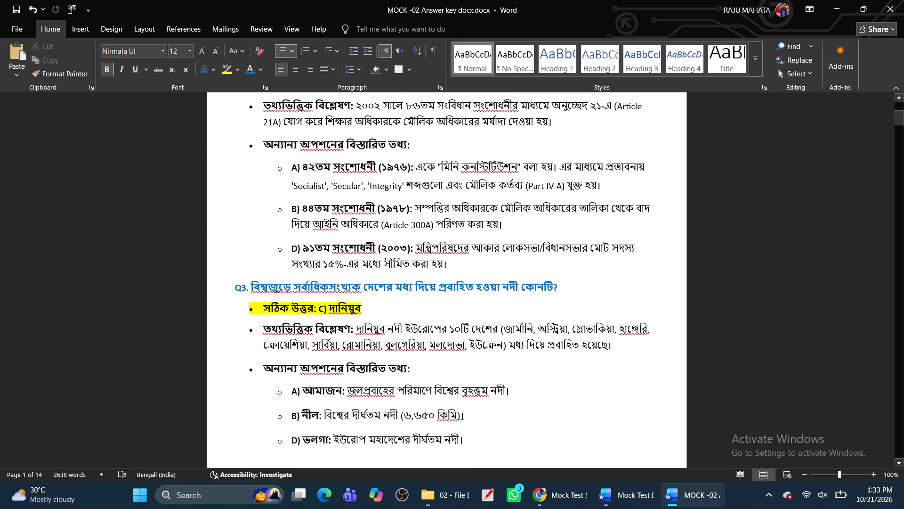
left_click_drag(344, 144, 271, 140)
key("BackSpace")
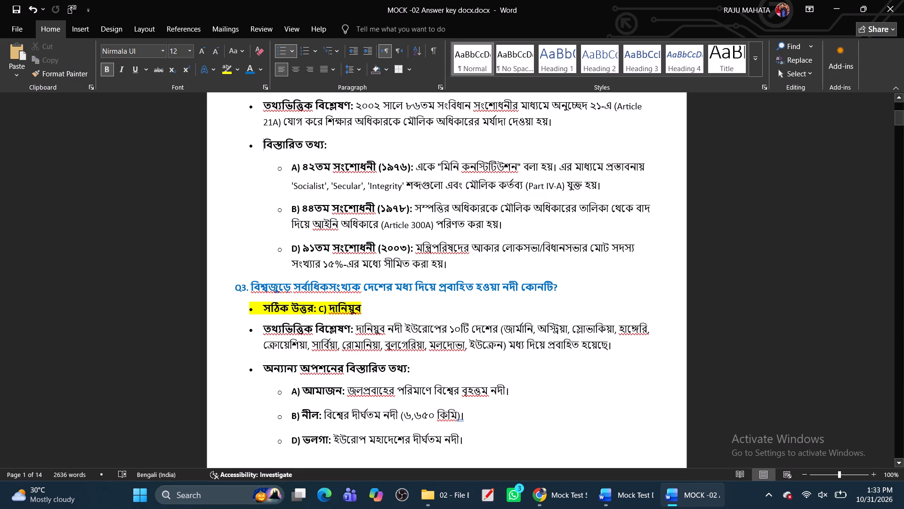
Delete the words "অন্যান্য অপশনের" from Q3's details label so it reads "বিস্তারিত তথ্য:".
scroll(289, 205, "down", 3)
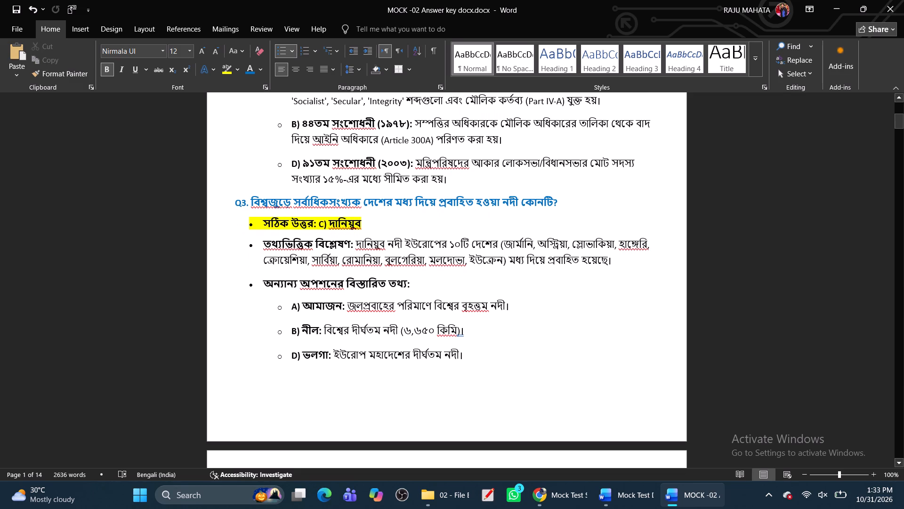
left_click_drag(343, 286, 274, 285)
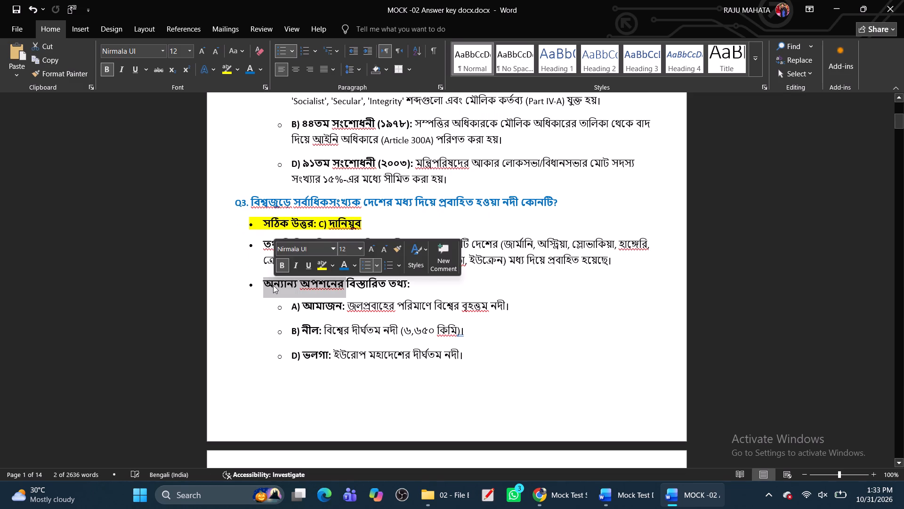
key("BackSpace")
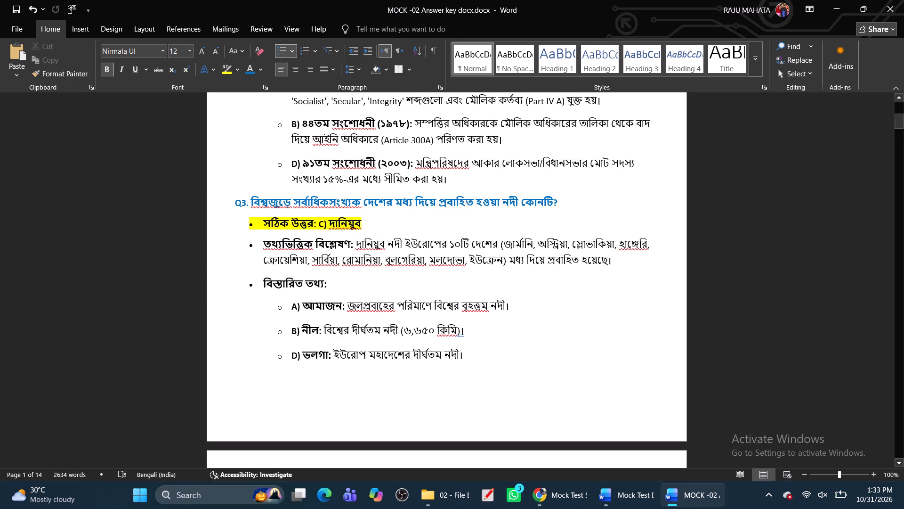
Delete only the word "অপশনের" from Q4's details label so it reads "অন্যান্য বিস্তারিত তথ্য:".
scroll(360, 356, "down", 3)
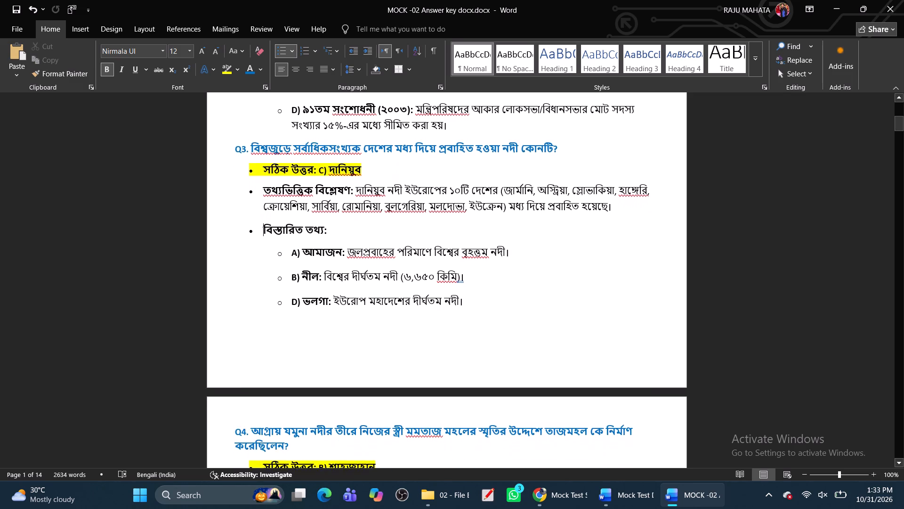
scroll(360, 356, "down", 7)
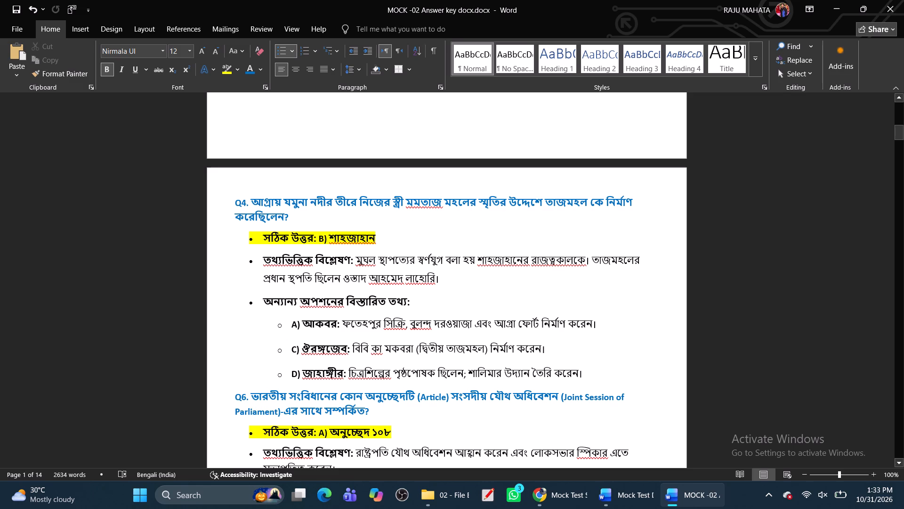
scroll(344, 328, "down", 1)
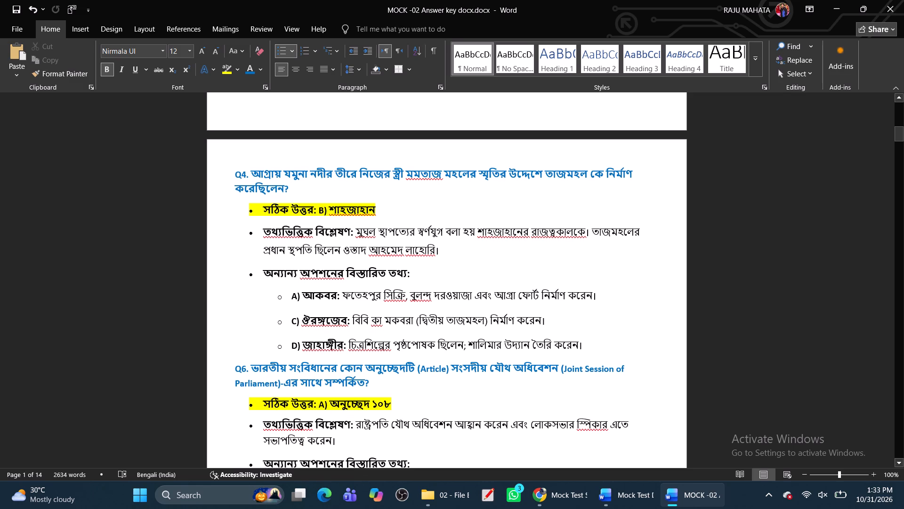
left_click_drag(342, 272, 275, 274)
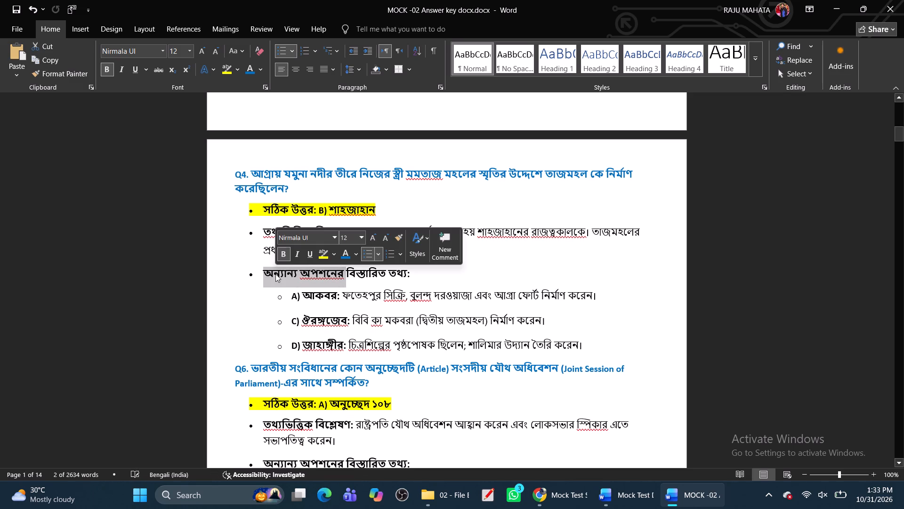
left_click(297, 277)
left_click_drag(302, 276, 343, 276)
key("BackSpace")
Delete the word "অপশনের" from Q6's details label so it reads "অন্যান্য বিস্তারিত তথ্য:".
scroll(323, 270, "up", 3)
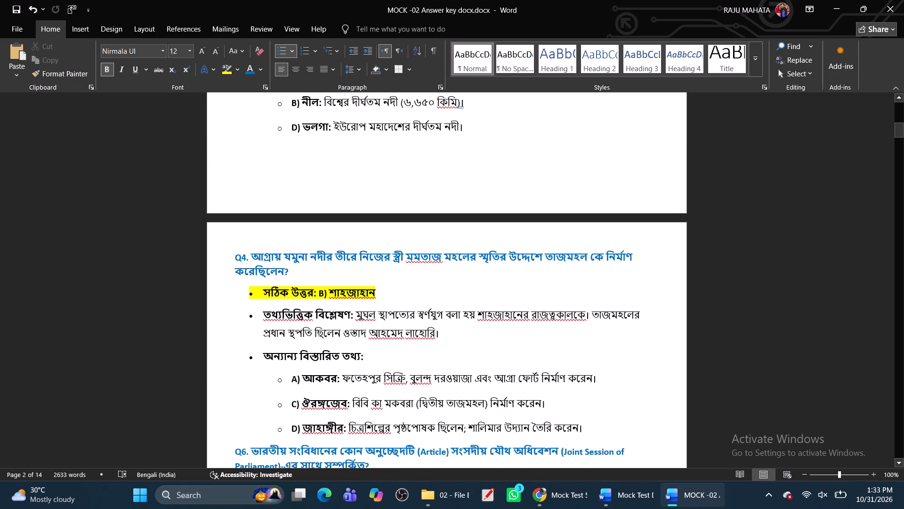
scroll(323, 270, "up", 4)
scroll(323, 270, "down", 6)
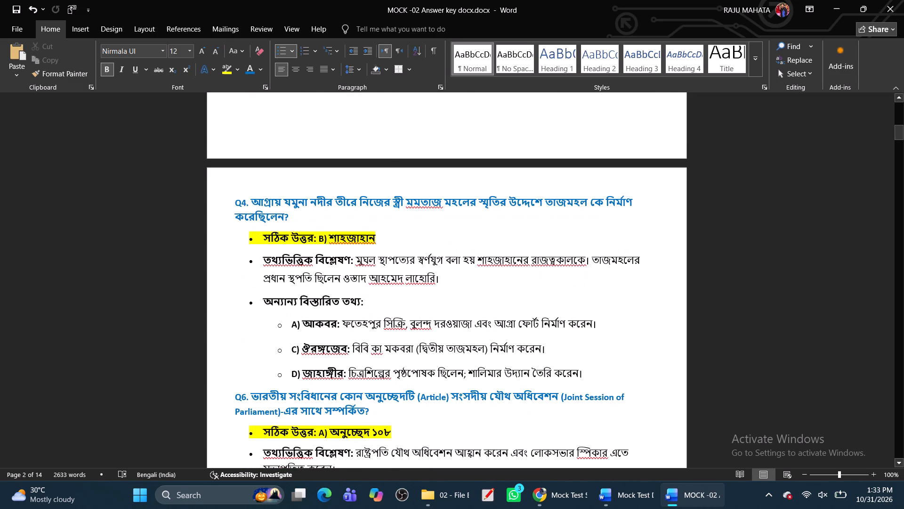
scroll(325, 312, "down", 3)
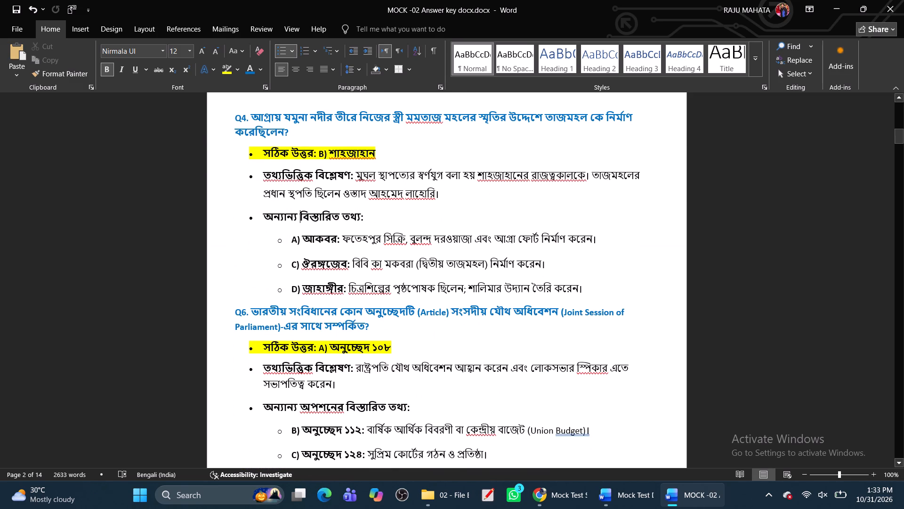
scroll(420, 263, "down", 5)
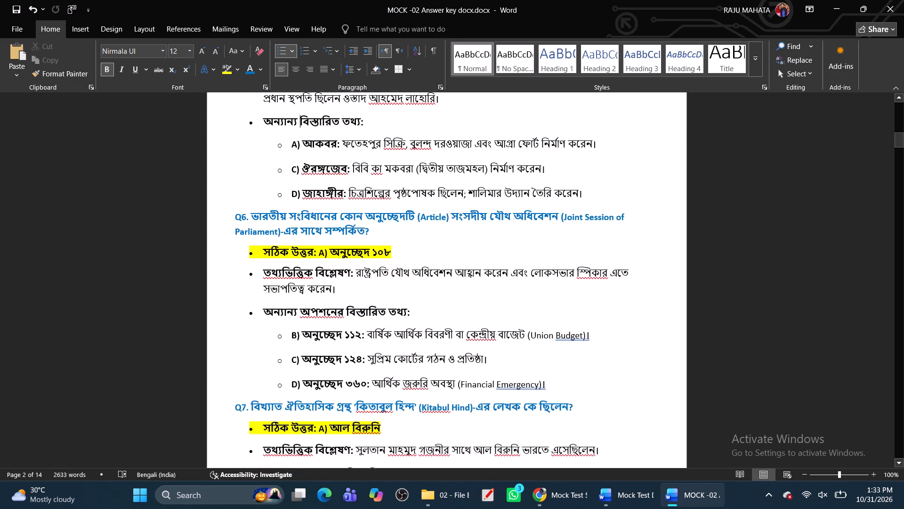
scroll(422, 258, "down", 2)
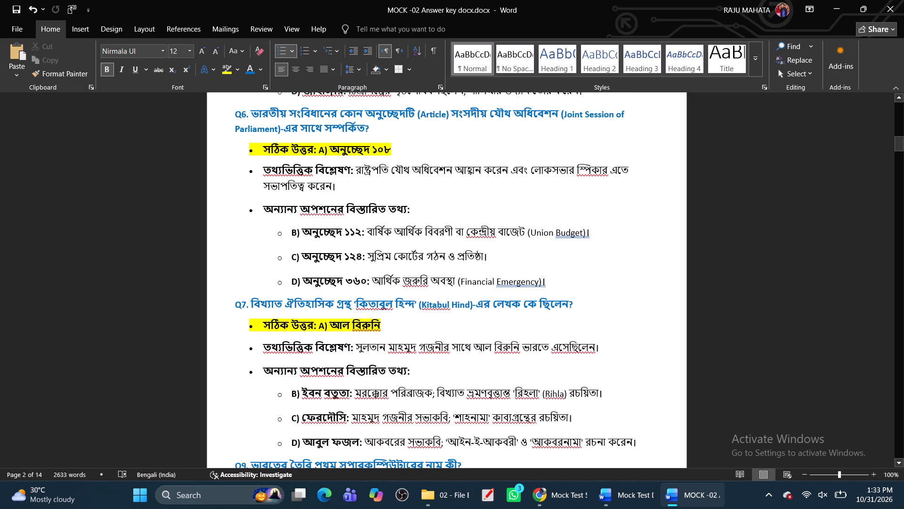
scroll(420, 252, "up", 2)
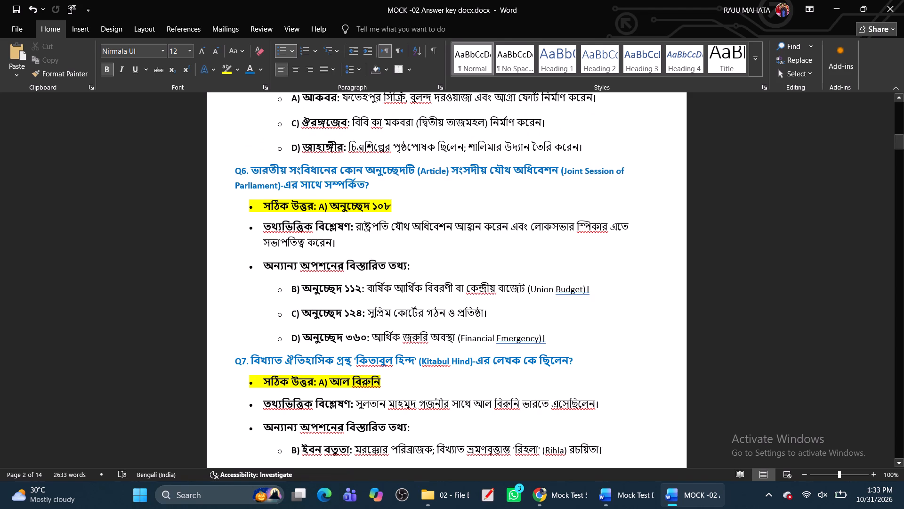
left_click_drag(343, 270, 304, 271)
key("BackSpace")
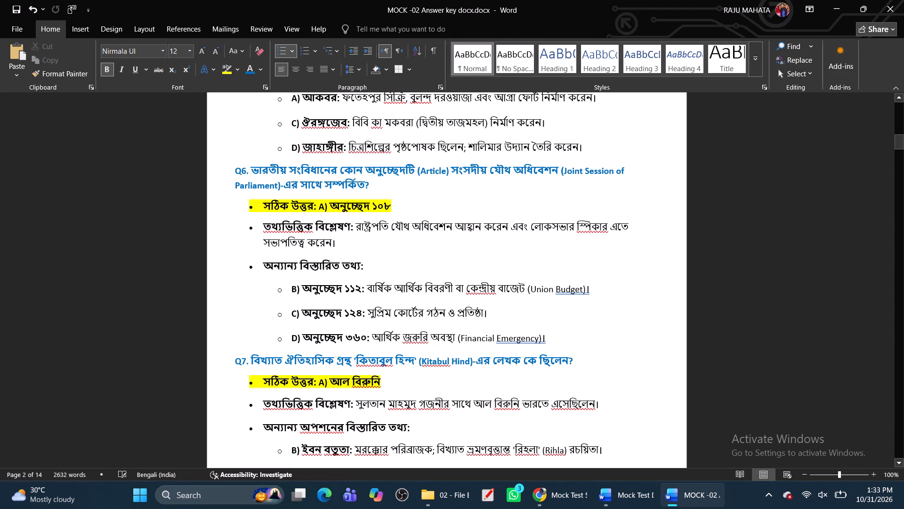
scroll(327, 303, "down", 2)
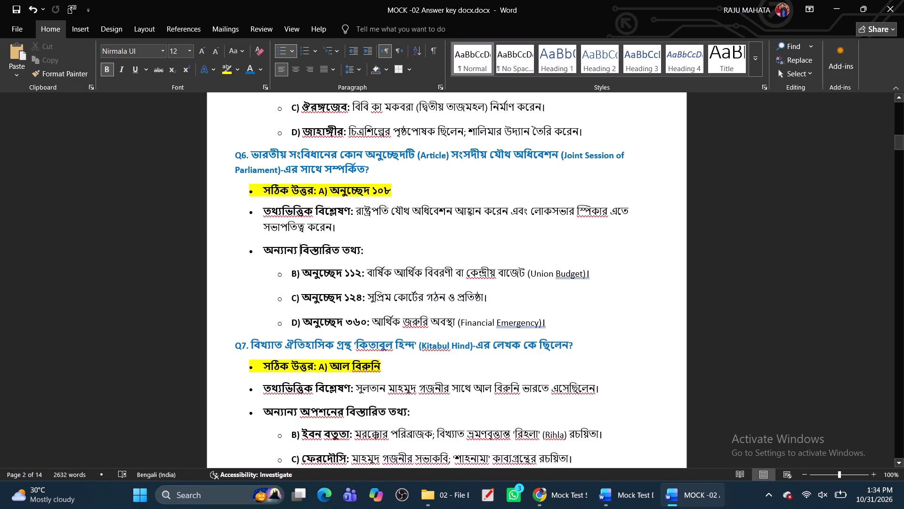
Delete the word "অপশনের" from Q7's details label so it reads "অন্যান্য বিস্তারিত তথ্য:".
scroll(327, 303, "down", 2)
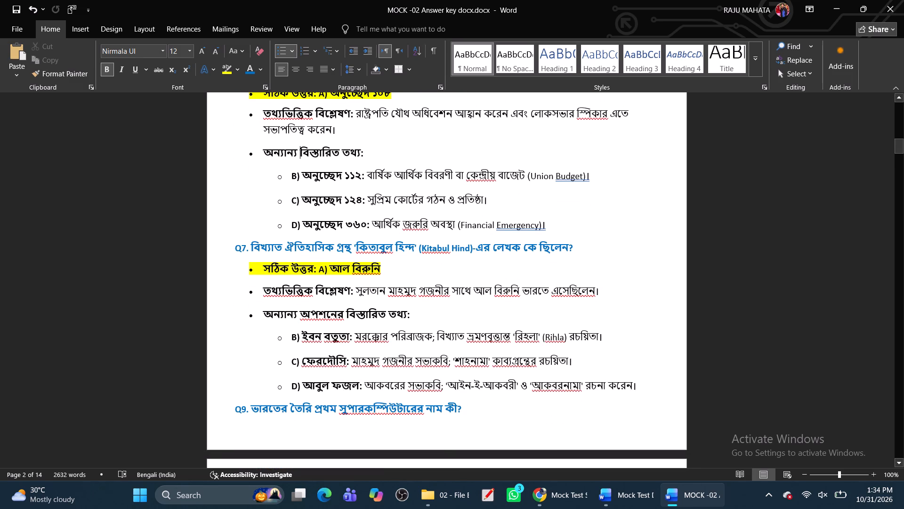
left_click_drag(344, 316, 303, 316)
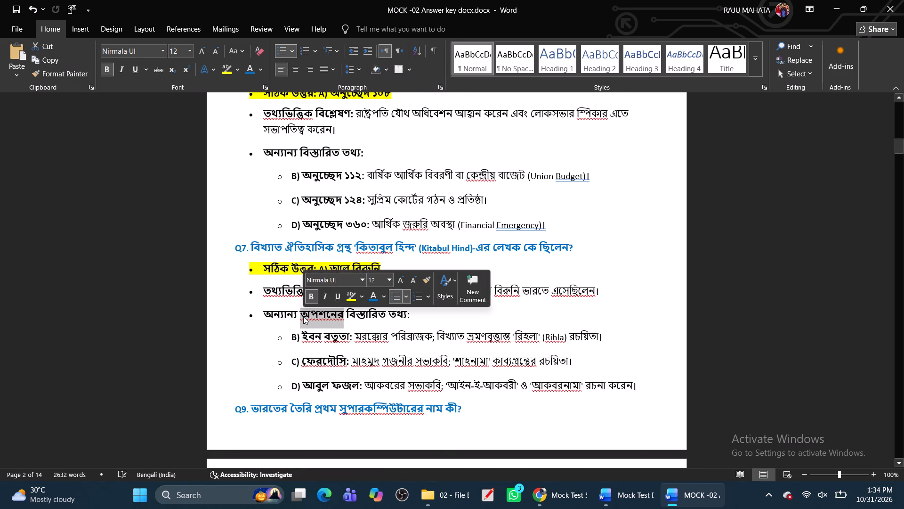
key("BackSpace")
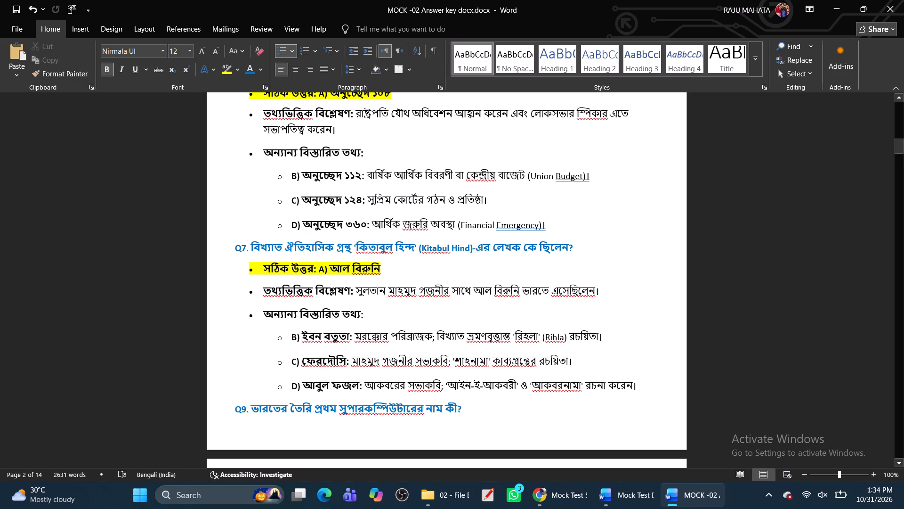
Insert an empty line before the Q9 heading to move it onto the same page as its answer.
scroll(446, 202, "down", 1)
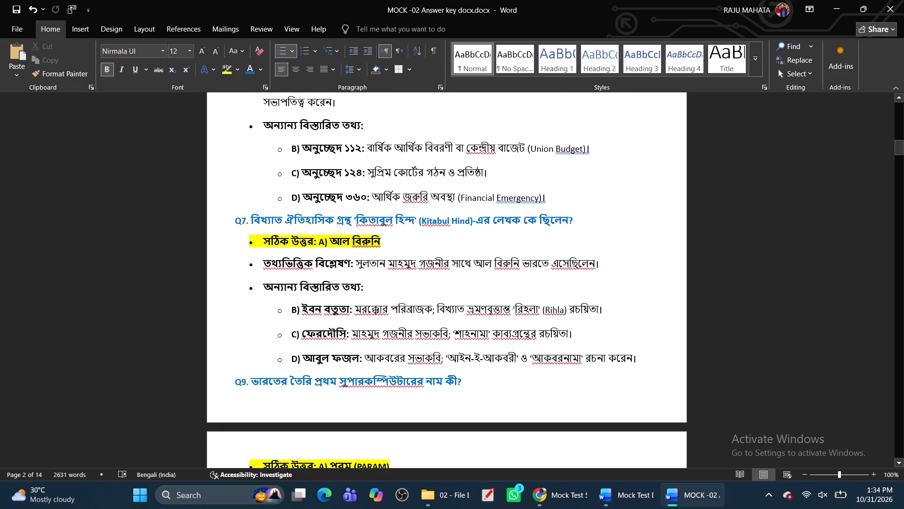
scroll(446, 202, "down", 7)
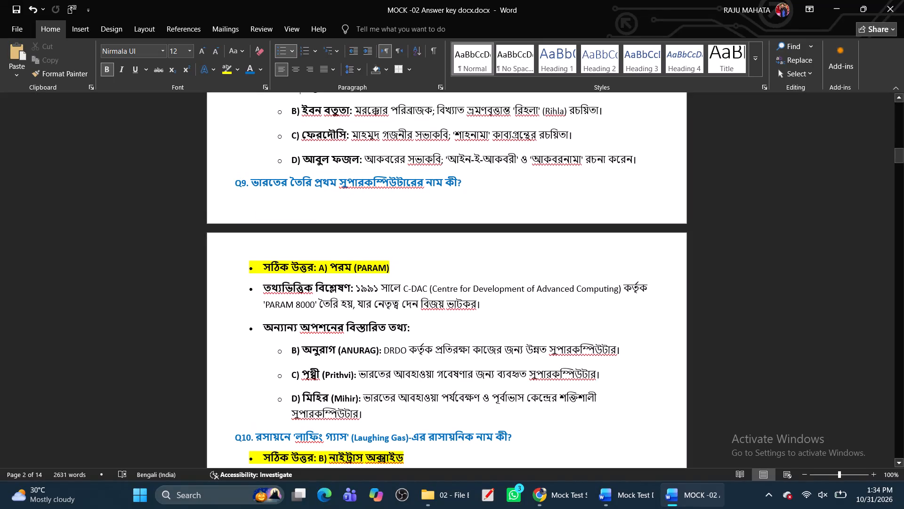
left_click(234, 180)
key("Return")
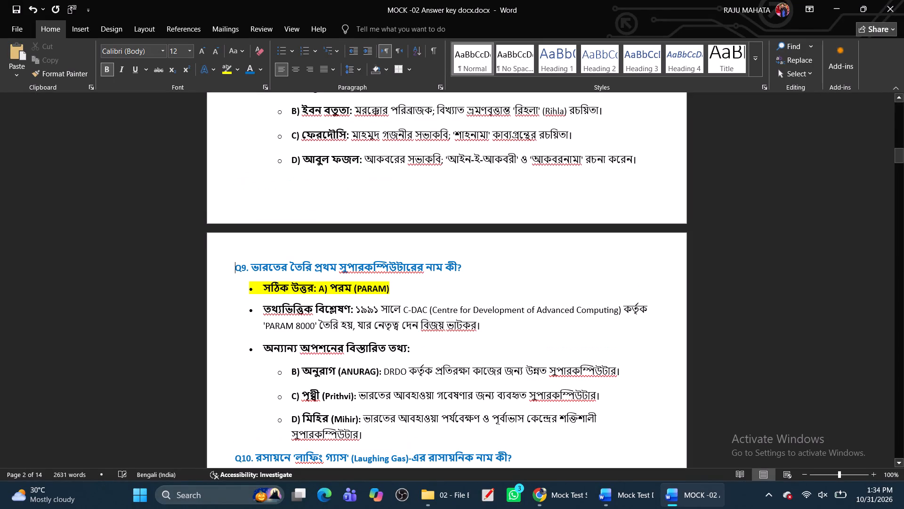
Delete the word "অপশনের" from Q9's details label so it reads "অন্যান্য বিস্তারিত তথ্য:".
scroll(290, 214, "down", 2)
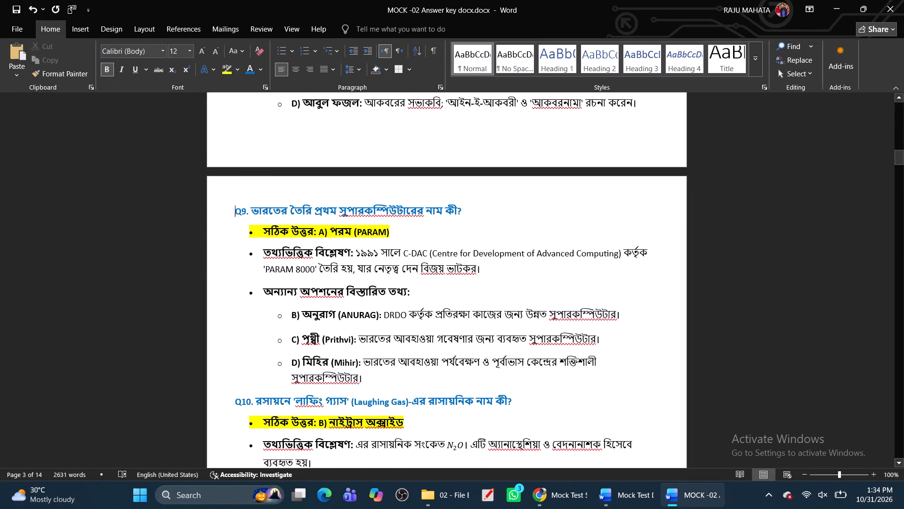
scroll(319, 274, "down", 1)
left_click_drag(343, 266, 303, 265)
key("BackSpace")
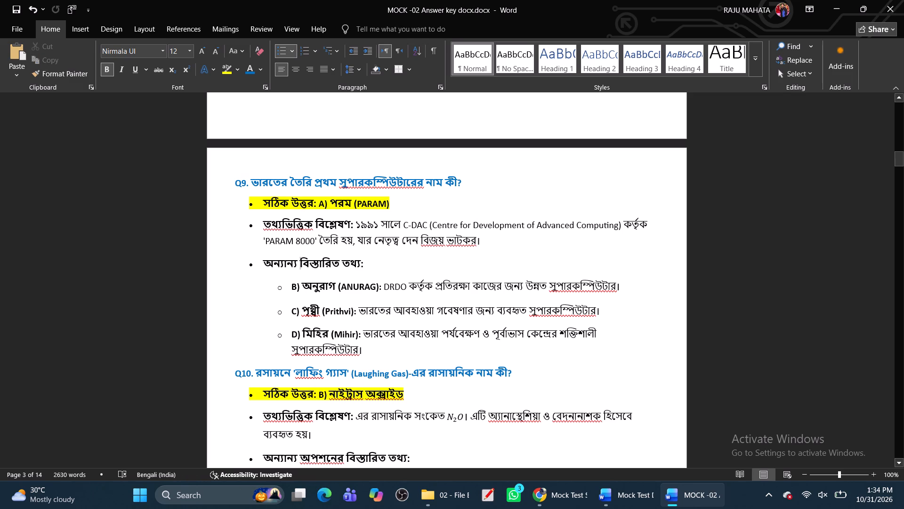
Delete the word "অপশনের" from Q10's details label so it reads "অন্যান্য বিস্তারিত তথ্য:".
scroll(323, 304, "down", 4)
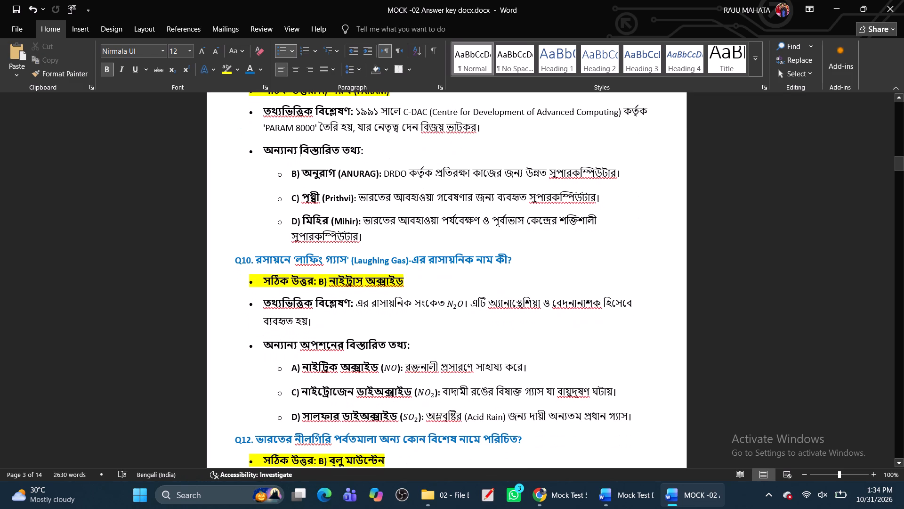
scroll(323, 304, "down", 1)
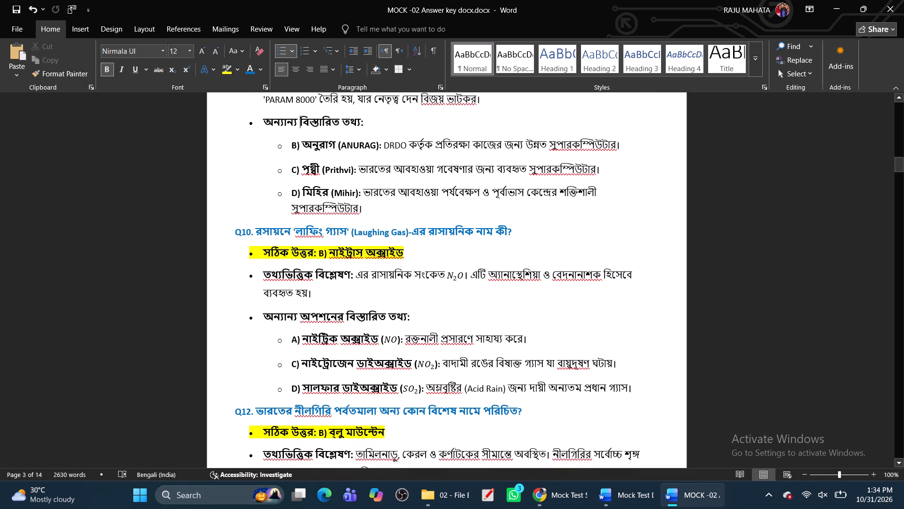
left_click(302, 316)
double_click(323, 315)
key("BackSpace")
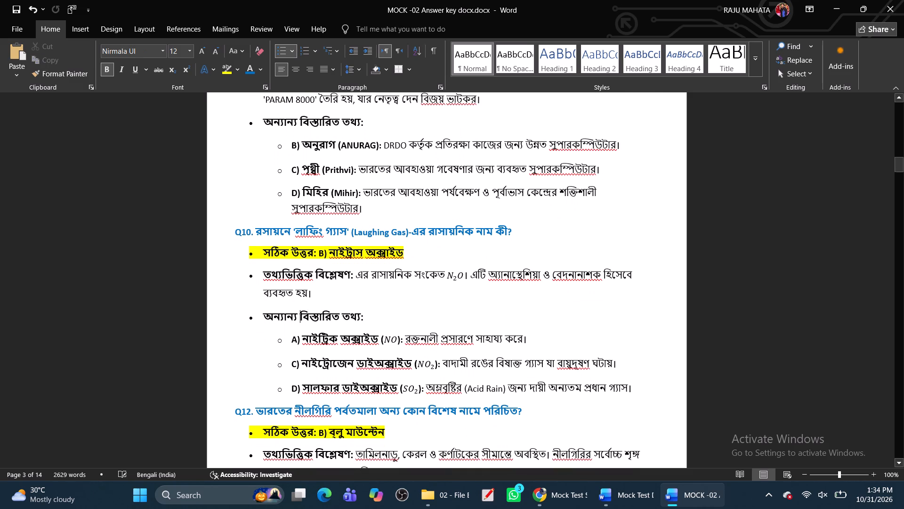
Delete the option A (NO) and option C (NO₂) bullets from the details under Q10.
scroll(326, 317, "down", 2)
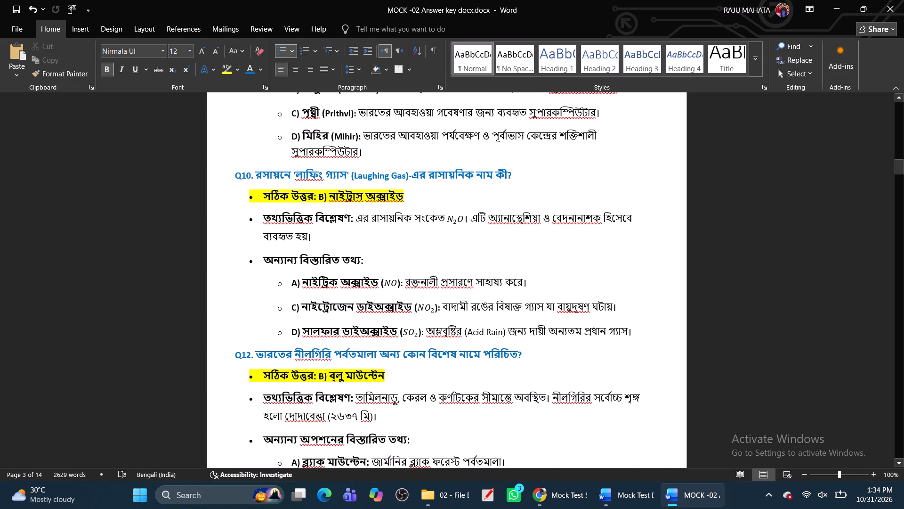
left_click_drag(624, 308, 350, 307)
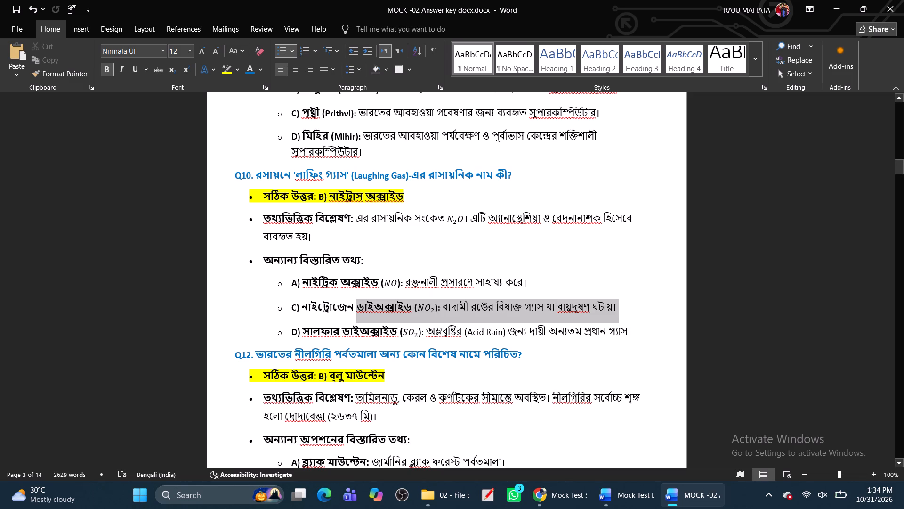
left_click_drag(350, 307, 291, 282)
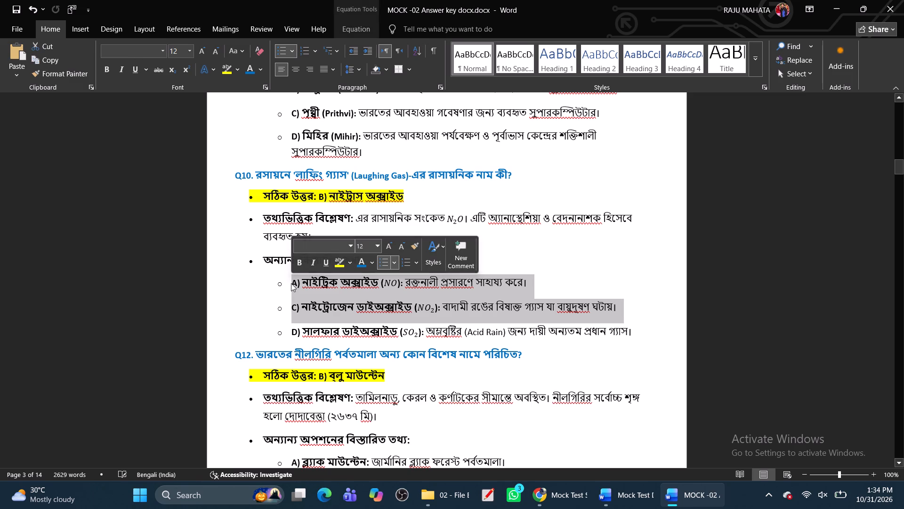
key("BackSpace")
Change the letter of Q10's sulphur dioxide (SO₂) bullet to "A)".
left_click(300, 285)
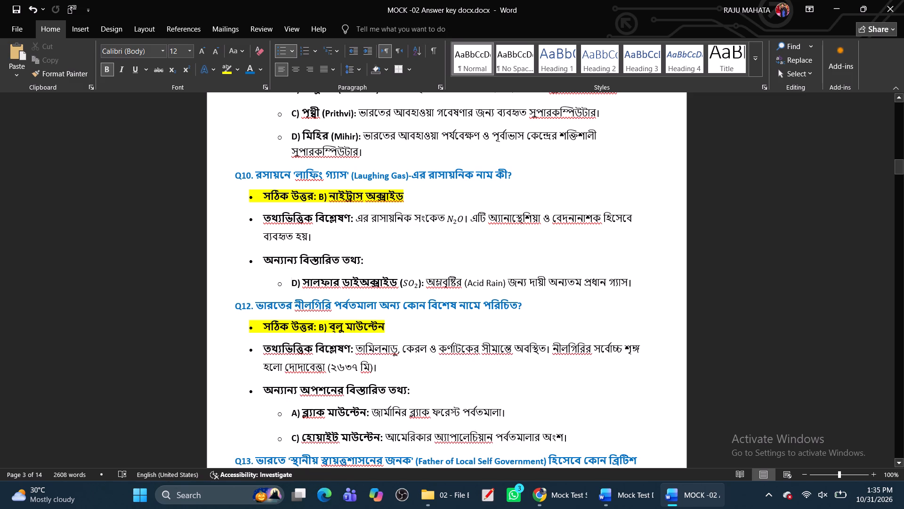
key("BackSpace")
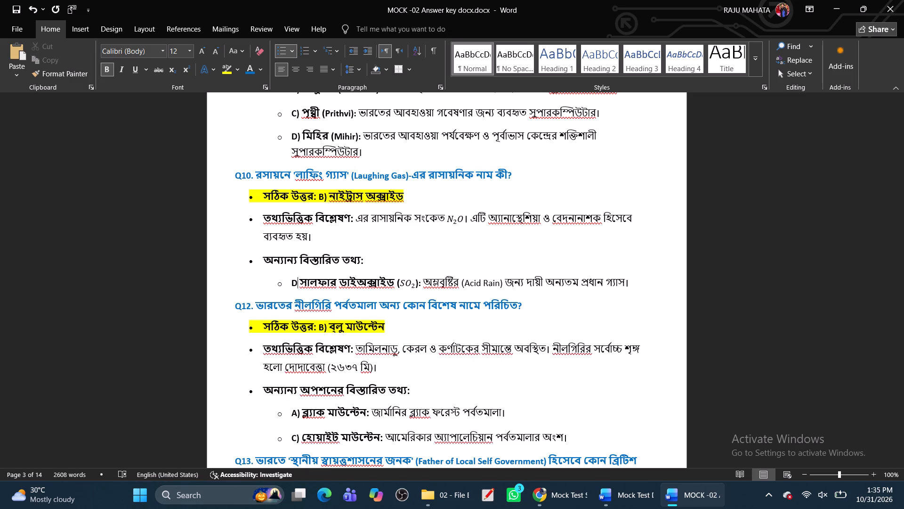
key("BackSpace")
key("a")
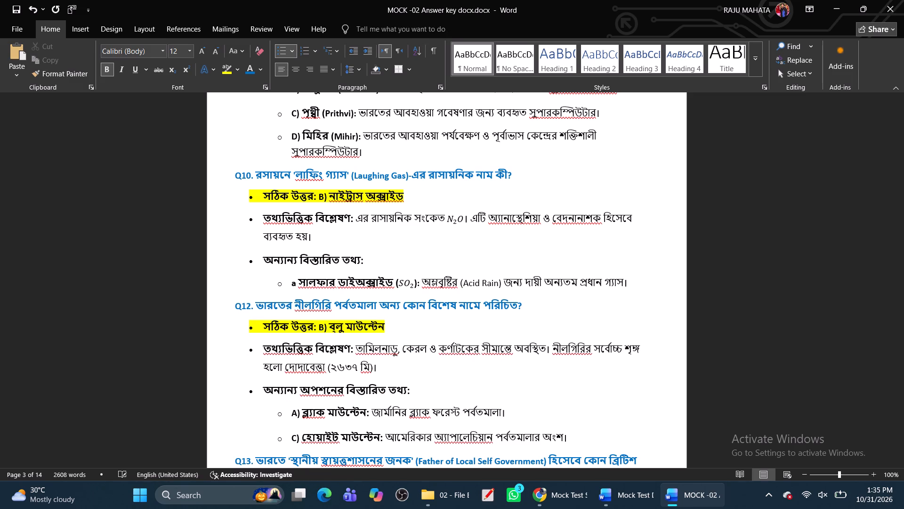
key("BackSpace")
key("shift+a")
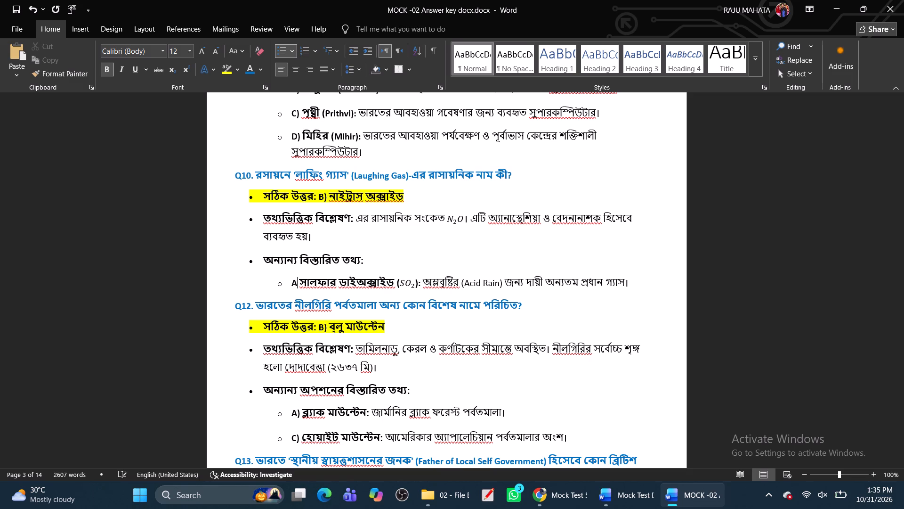
key("shift+parenright")
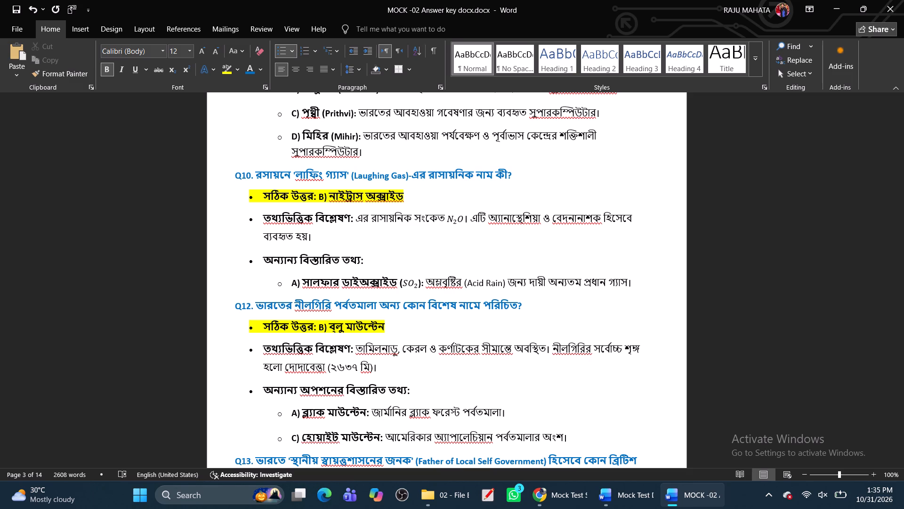
Delete the word "অপশনের" from Q12's details label so it reads "অন্যান্য বিস্তারিত তথ্য:".
scroll(403, 312, "down", 1)
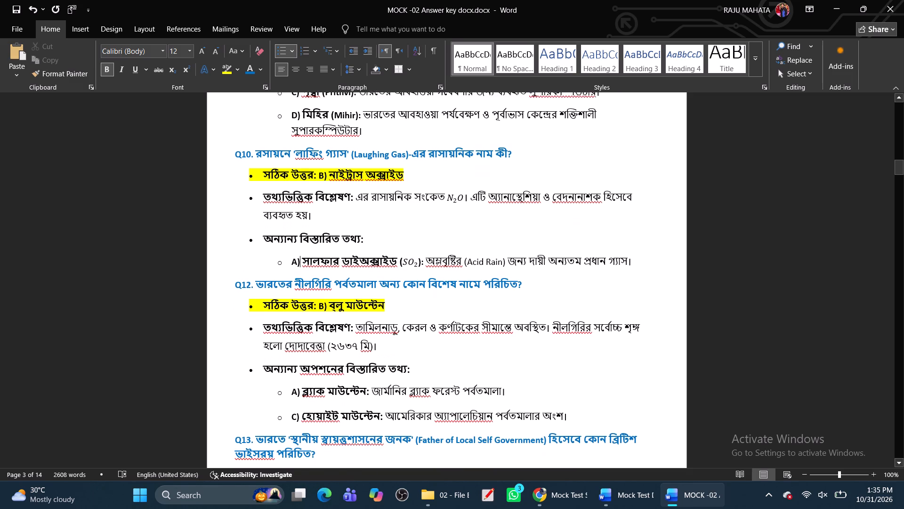
scroll(403, 312, "down", 3)
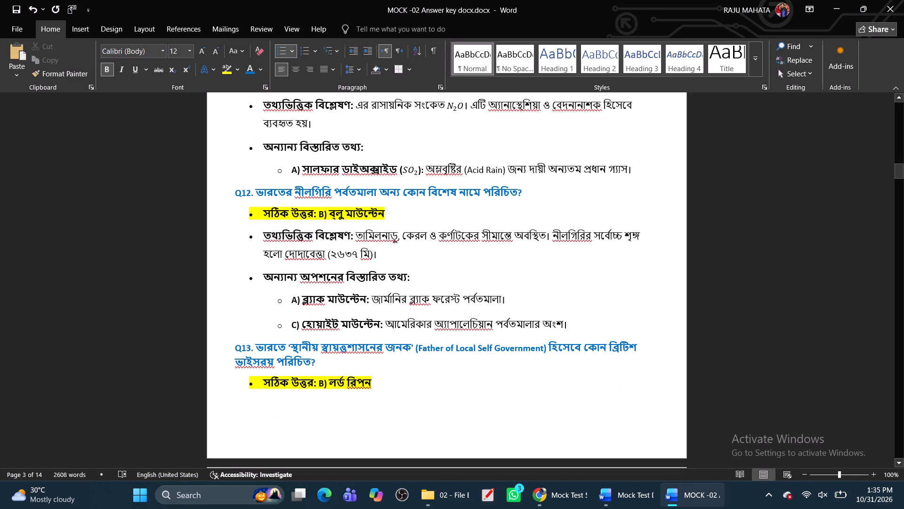
double_click(322, 274)
key("BackSpace")
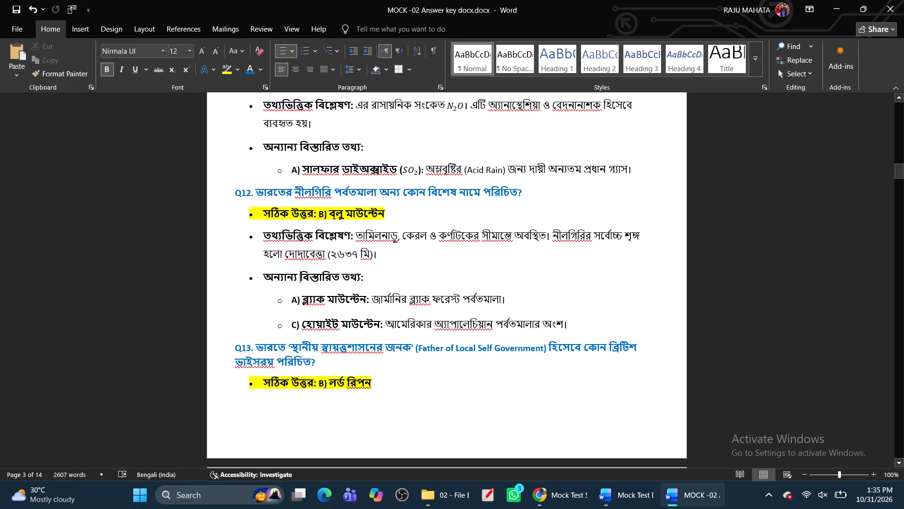
Delete the word "অপশনের" from Q13's details label so it reads "অন্যান্য বিস্তারিত তথ্য:".
scroll(372, 314, "down", 1)
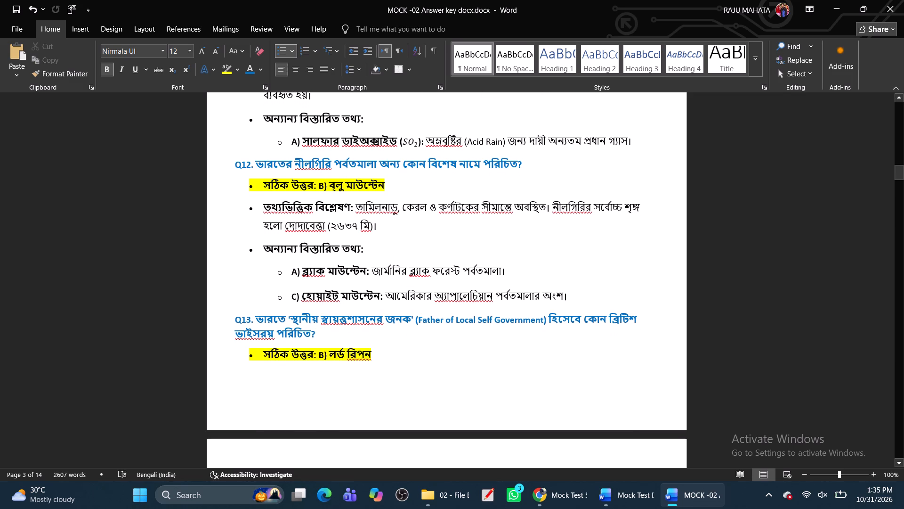
scroll(285, 342, "down", 3)
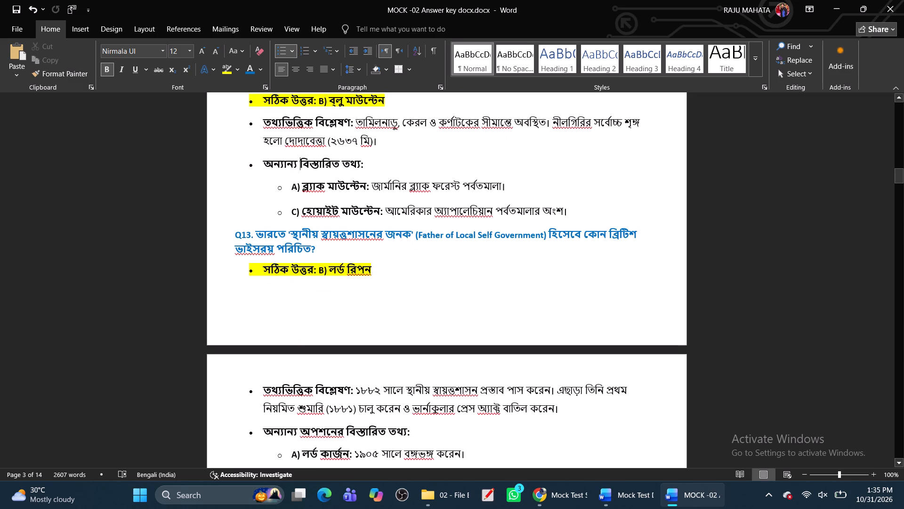
scroll(286, 342, "down", 5)
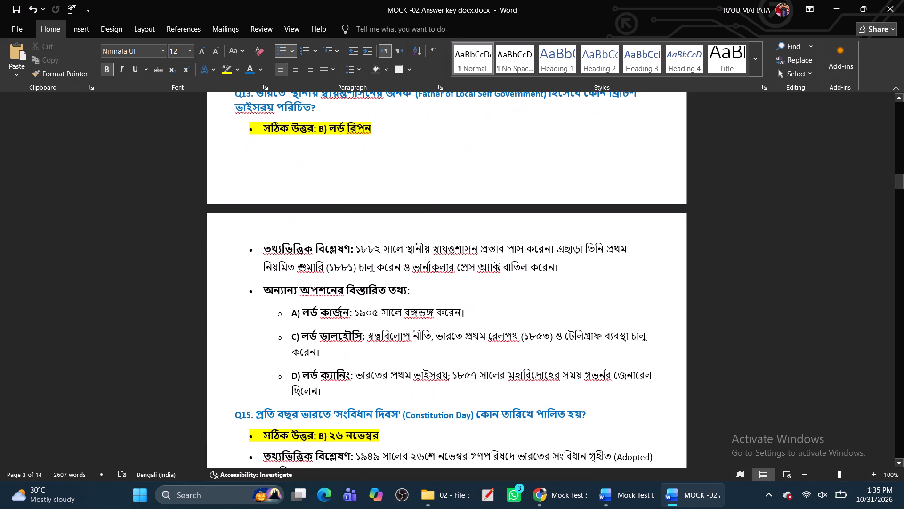
double_click(324, 297)
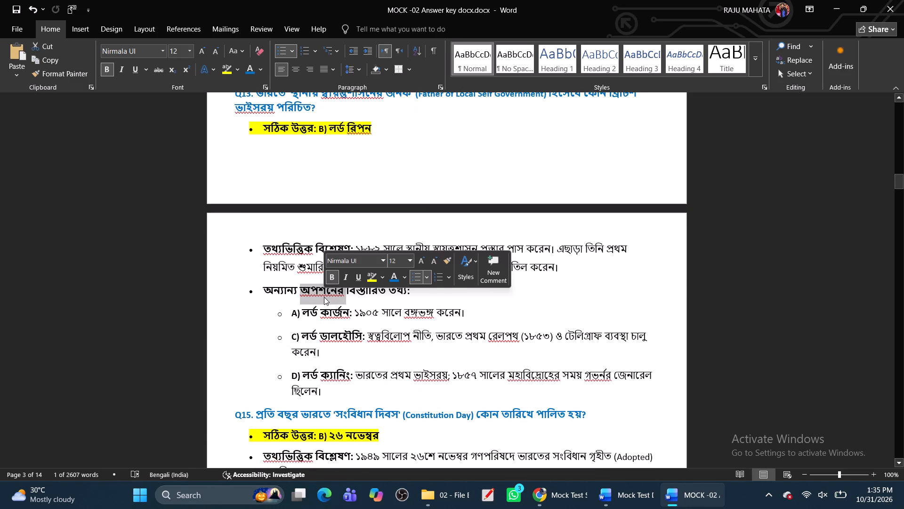
key("BackSpace")
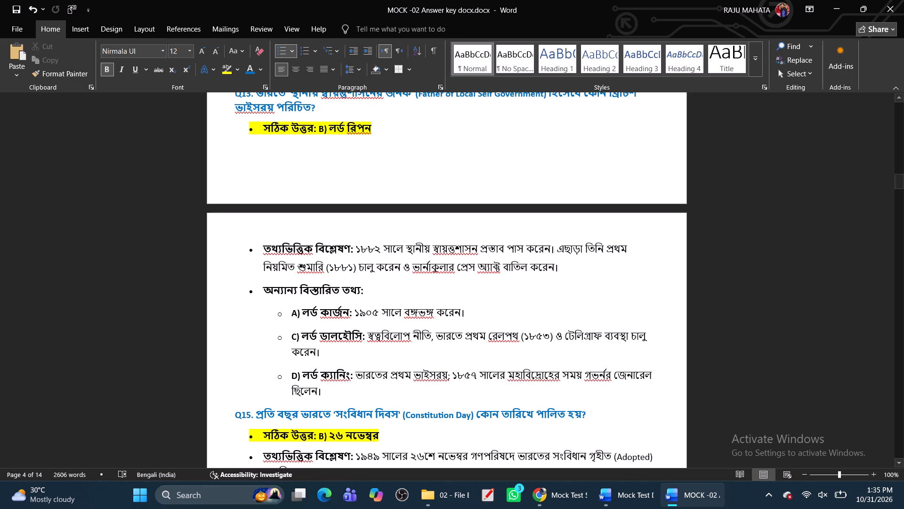
Delete the word "অপশনের" from Q15's details label so it reads "অন্যান্য বিস্তারিত তথ্য:".
scroll(345, 327, "down", 2)
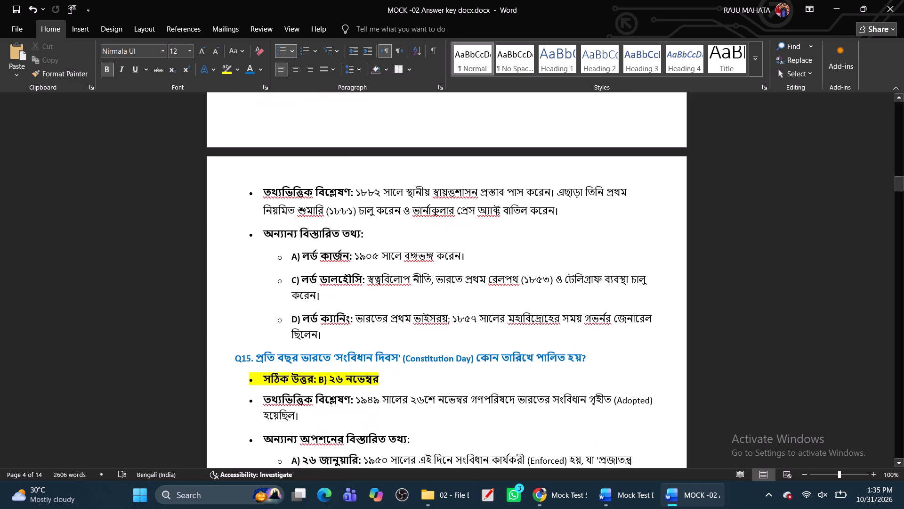
scroll(344, 327, "down", 2)
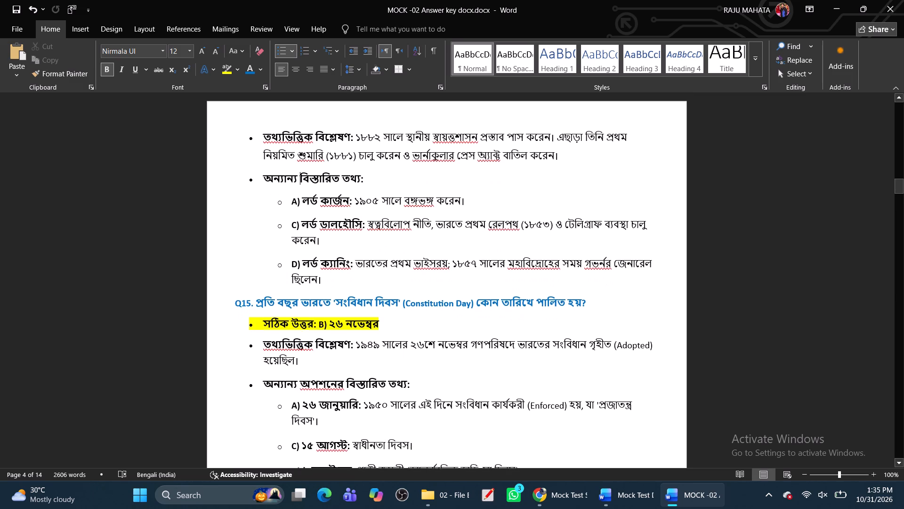
scroll(343, 325, "down", 2)
double_click(328, 325)
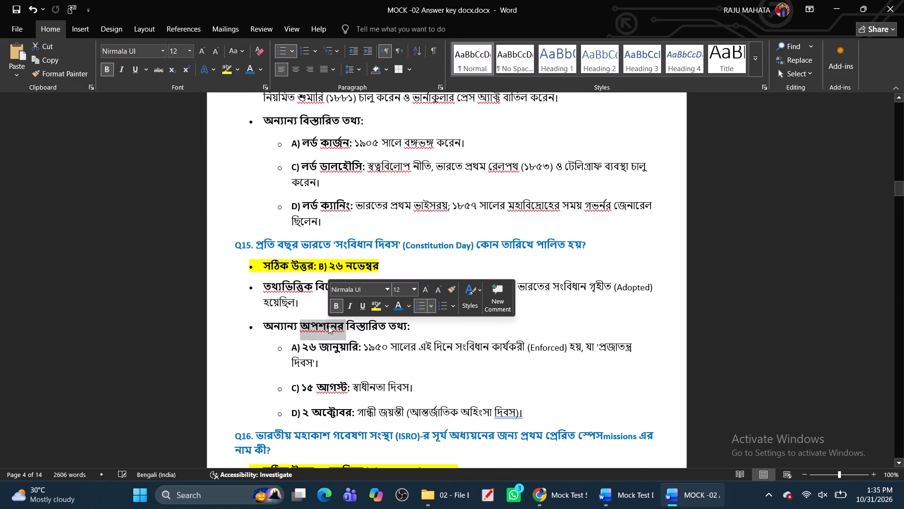
key("BackSpace")
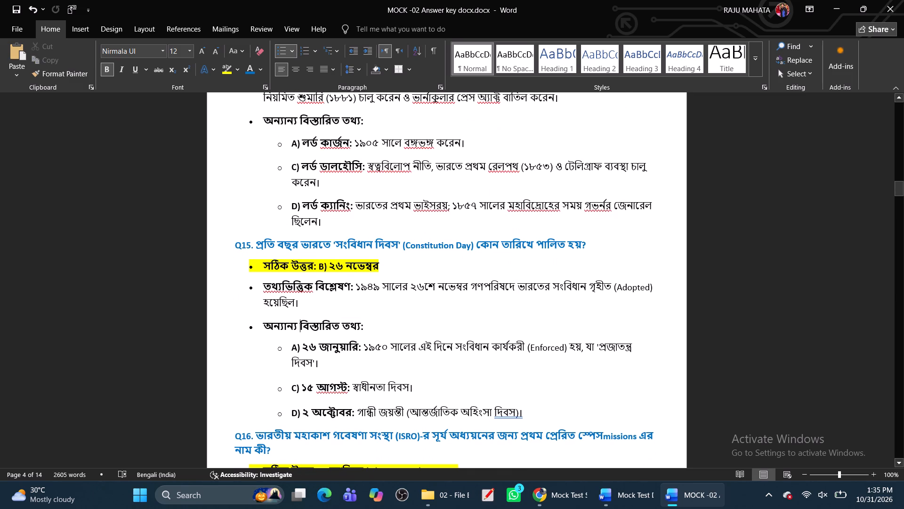
Delete the whole "C) ১৫ আগস্ট" bullet from the details under Q15, leaving no empty line.
left_click_drag(417, 385, 299, 390)
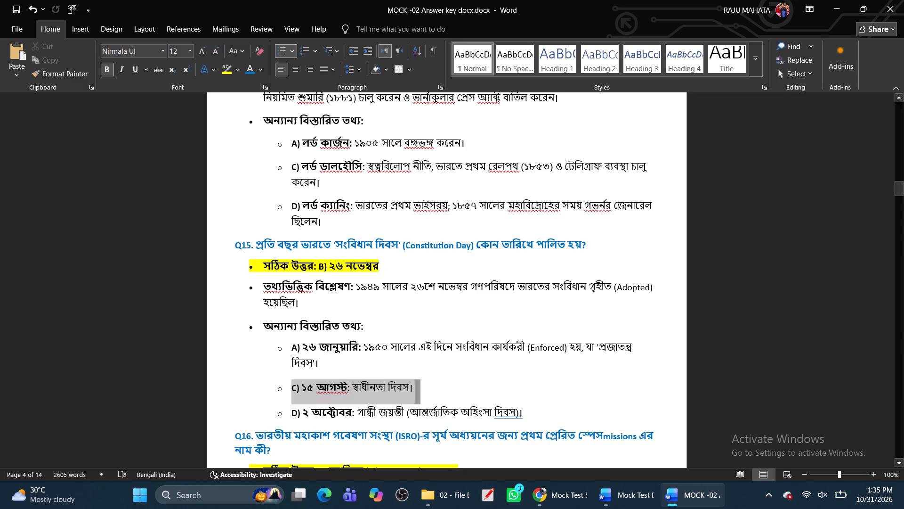
left_click_drag(299, 390, 295, 390)
key("BackSpace")
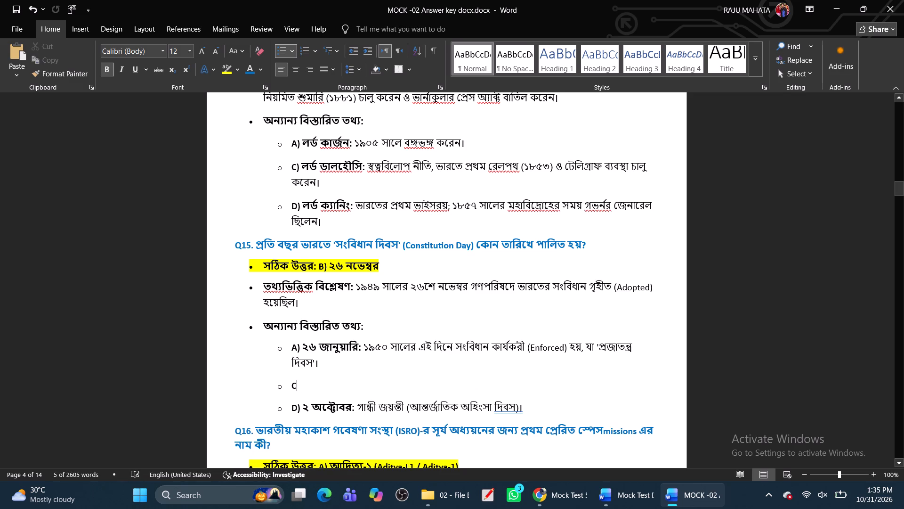
key("BackSpace")
key("BackSpace")
key("BackSpace")
key("BackSpace")
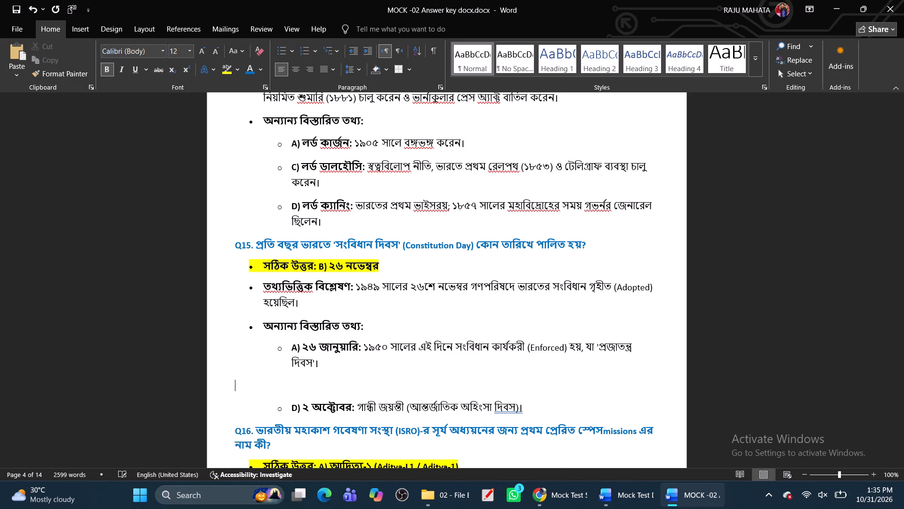
key("BackSpace")
key("BackSpace")
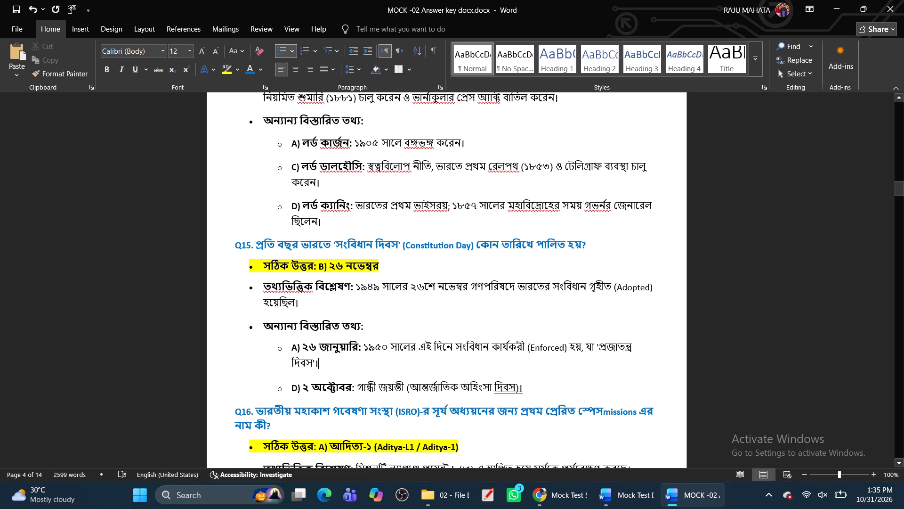
Change the option letter of the "২ অক্টোবর" bullet in Q15's details from D to B.
left_click(299, 376)
left_click(297, 391)
key("BackSpace")
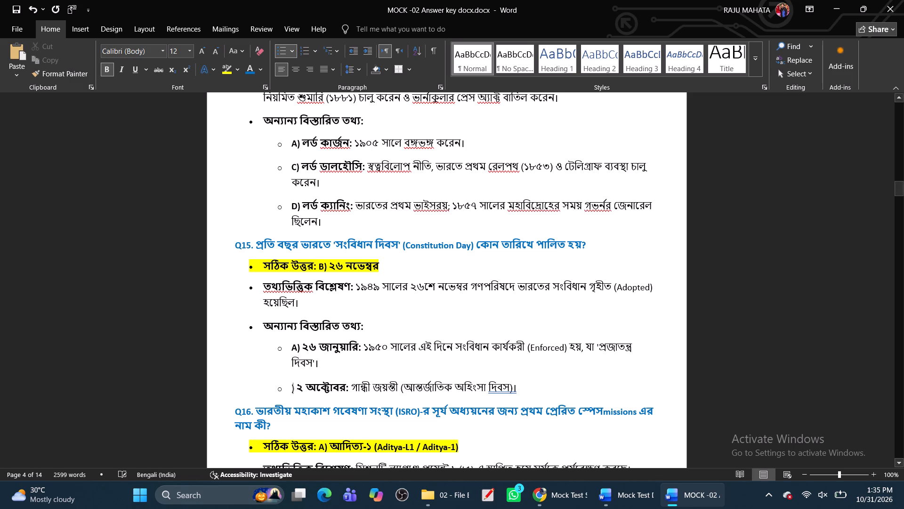
key("shift+b")
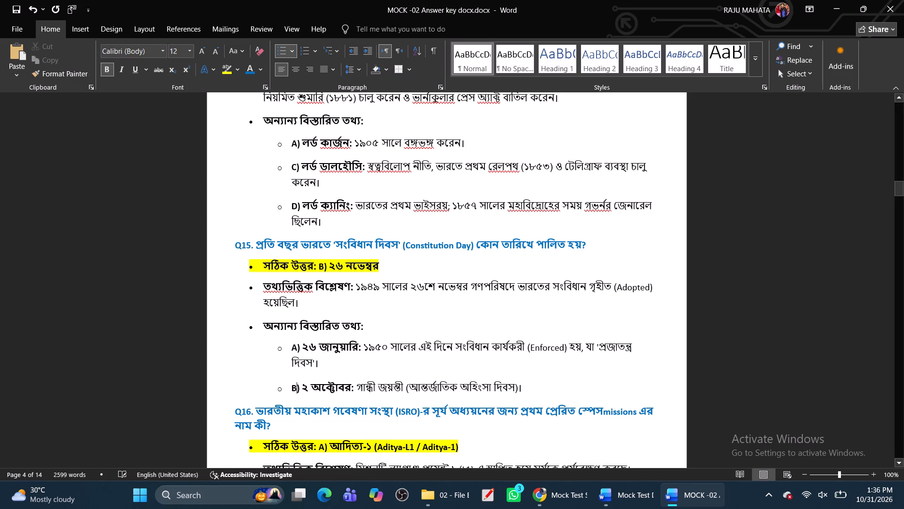
Read through the Q16 entry and the start of Q18 in the answer key for anything needing correction.
scroll(375, 363, "down", 2)
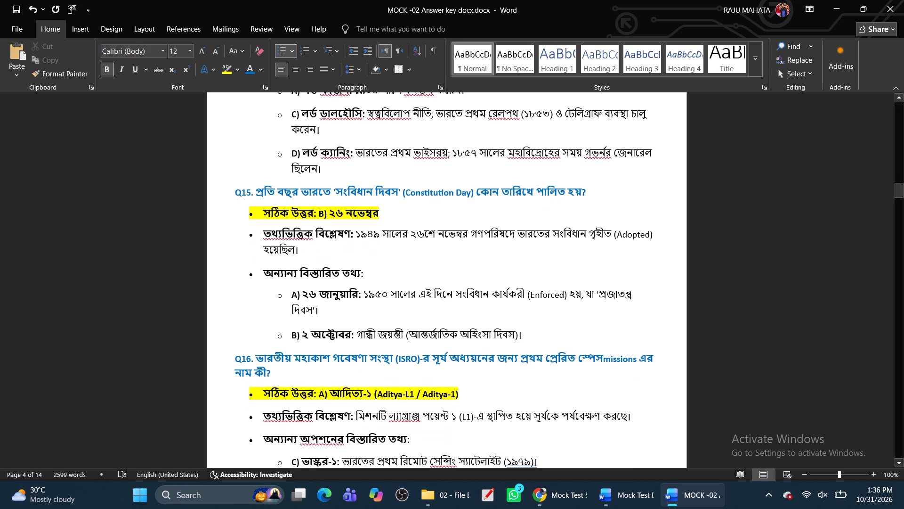
scroll(375, 363, "down", 5)
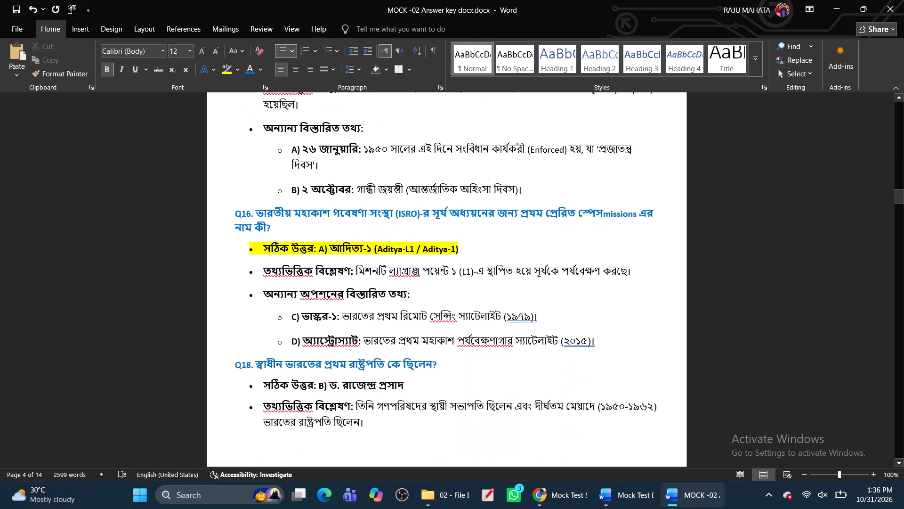
scroll(375, 363, "down", 4)
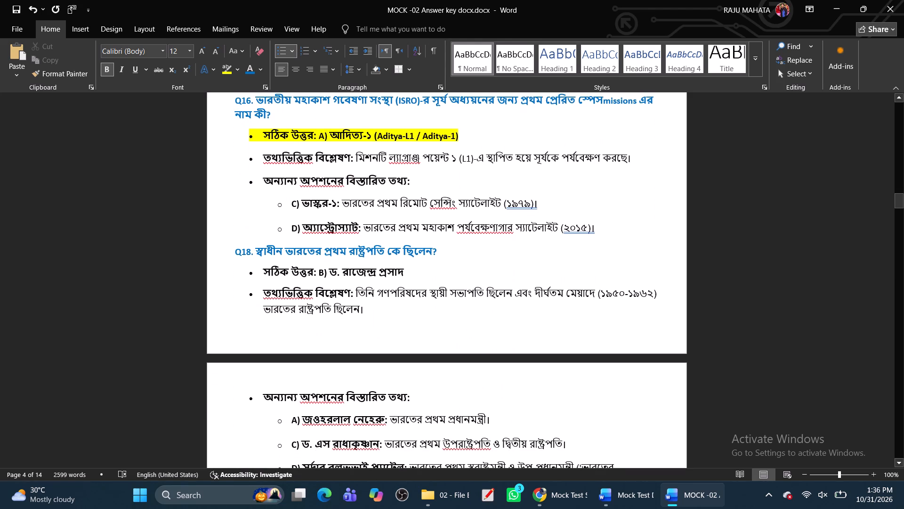
scroll(376, 356, "up", 2)
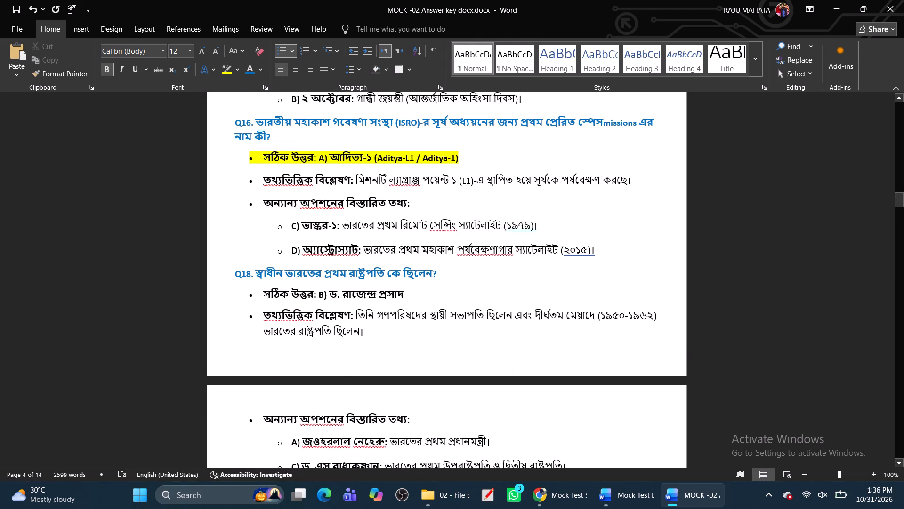
scroll(376, 356, "down", 1)
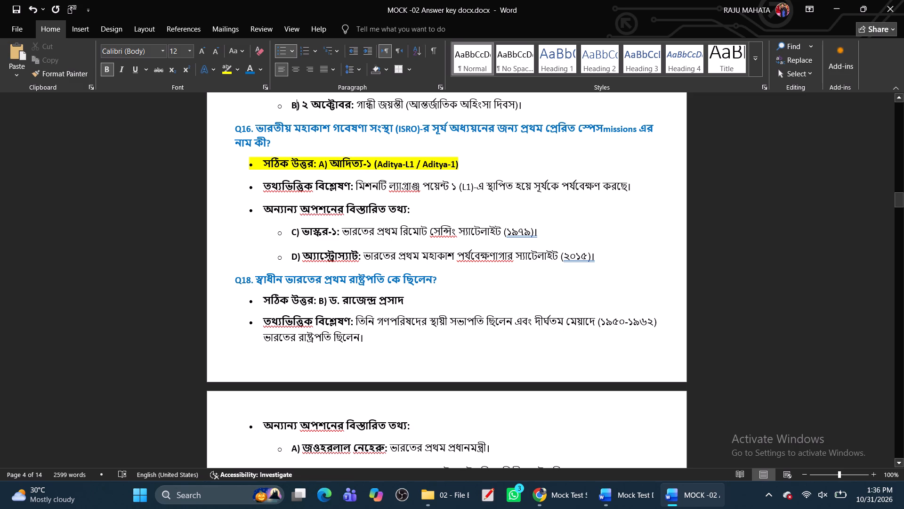
scroll(303, 247, "up", 1)
scroll(303, 247, "down", 3)
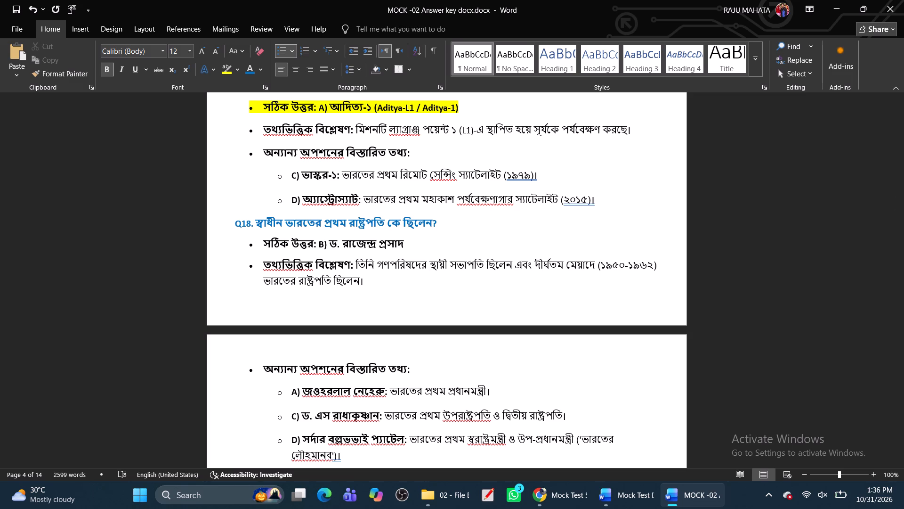
scroll(347, 172, "up", 1)
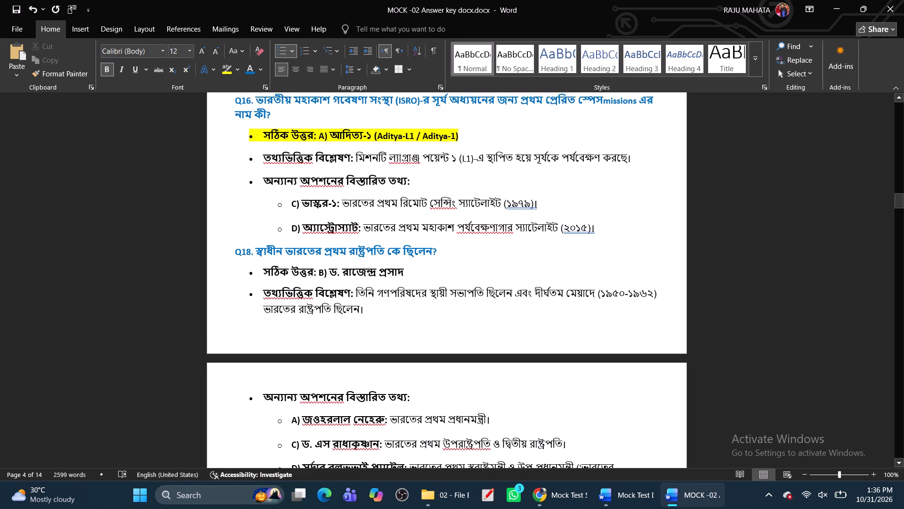
Highlight Q18's correct-answer line "সঠিক উত্তর: B) ড. রাজেন্দ্র প্রসাদ" in yellow.
scroll(346, 175, "down", 5)
scroll(332, 188, "up", 2)
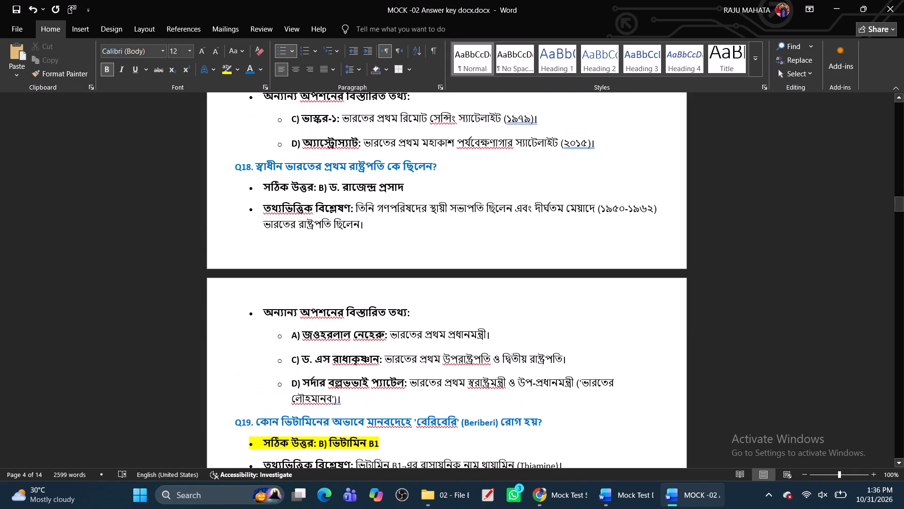
left_click_drag(404, 188, 261, 192)
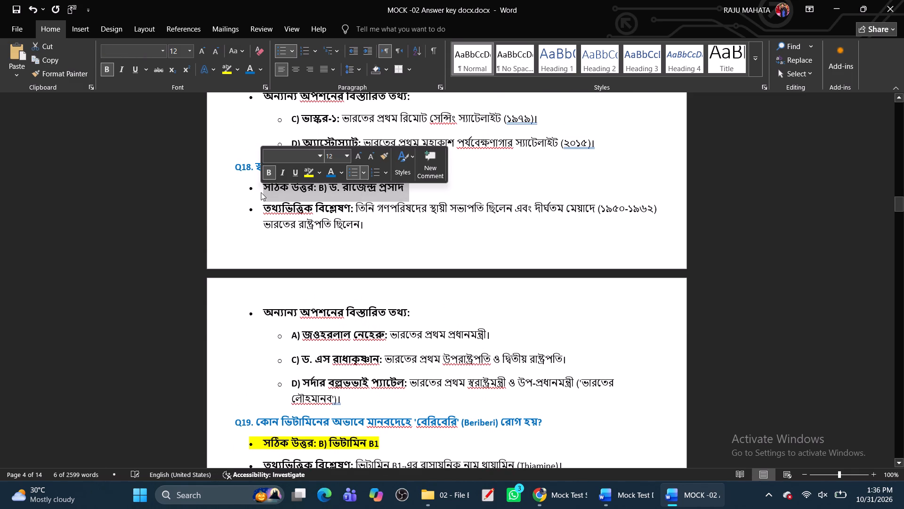
left_click(245, 191)
left_click_drag(419, 186, 416, 186)
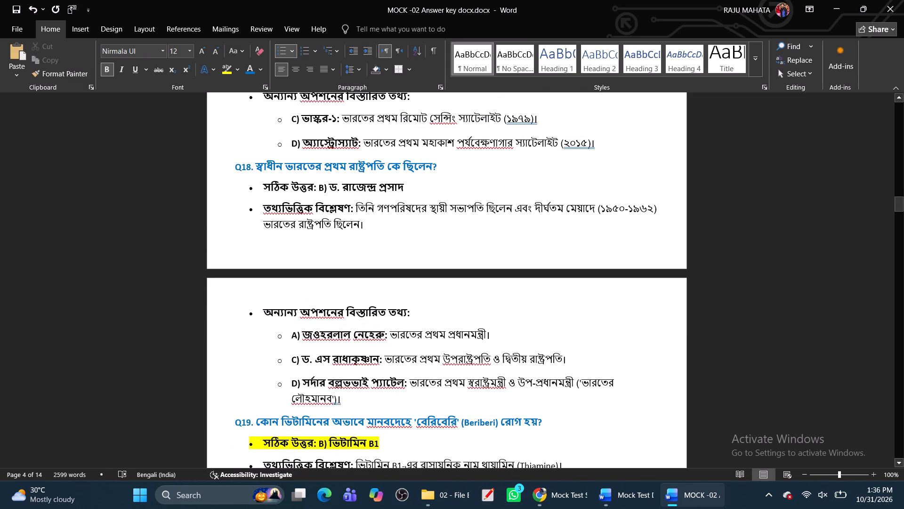
left_click_drag(416, 186, 212, 193)
left_click(209, 192)
left_click(209, 192)
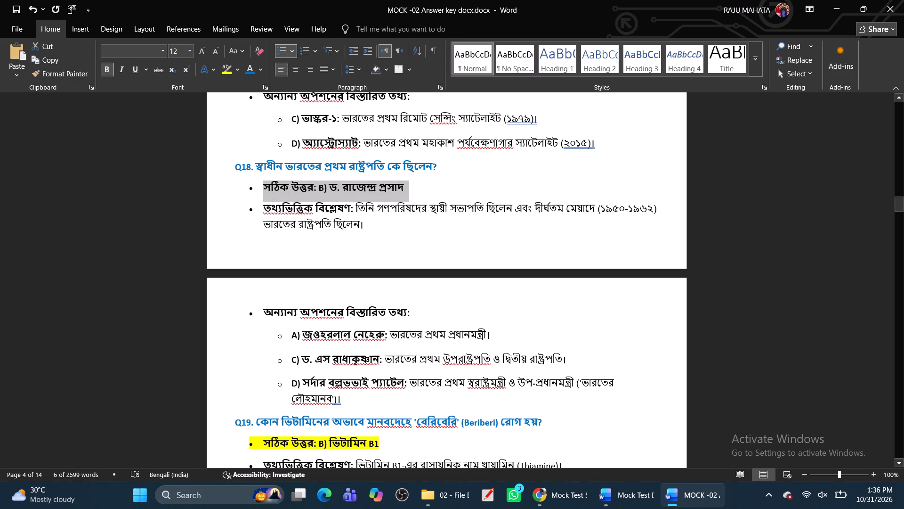
left_click(224, 74)
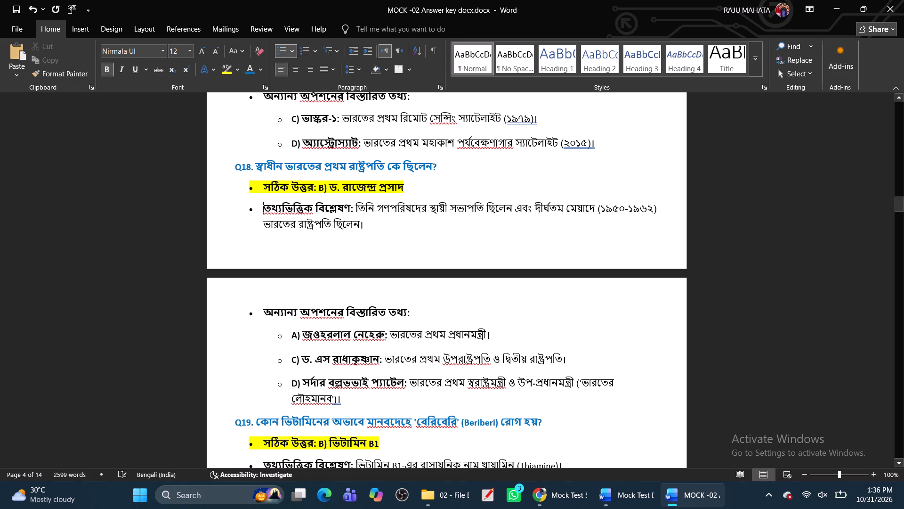
left_click(485, 189)
Delete the word "অপশনের" from Q18's details label so it reads "অন্যান্য বিস্তারিত তথ্য:".
scroll(475, 194, "up", 5)
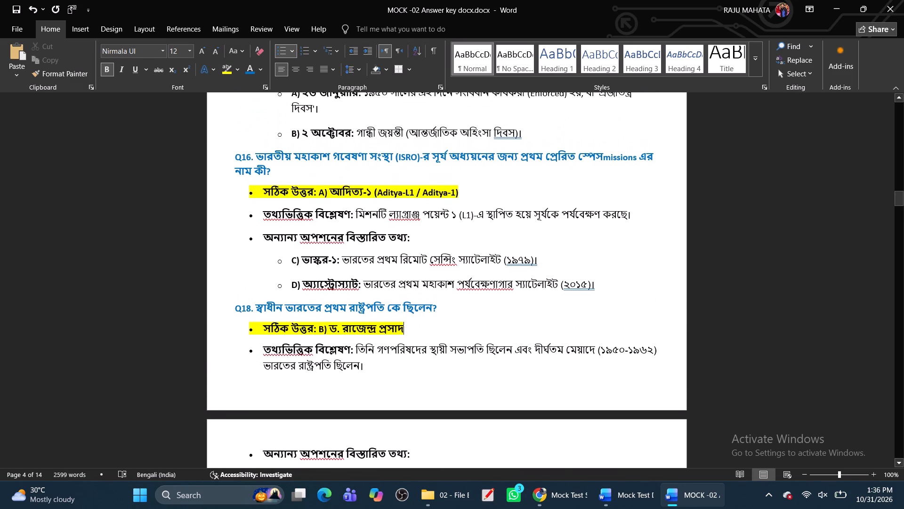
scroll(443, 276, "down", 1)
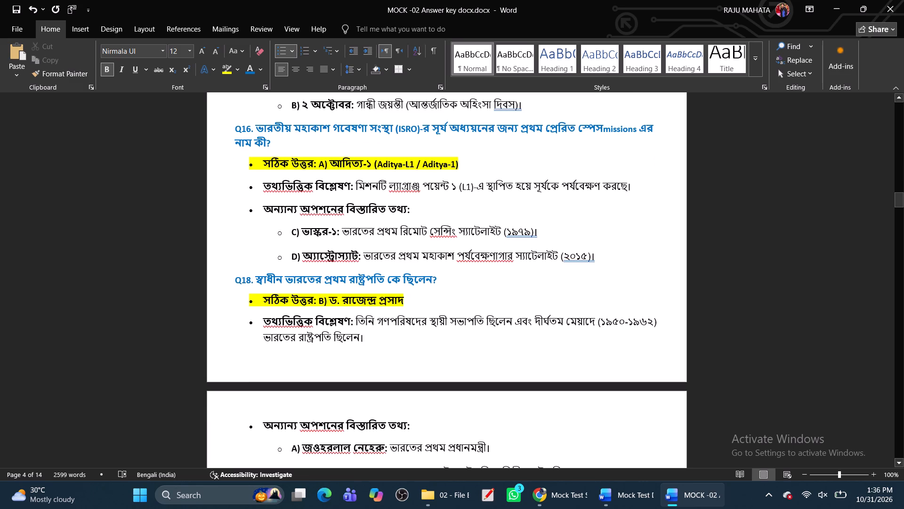
scroll(443, 278, "down", 6)
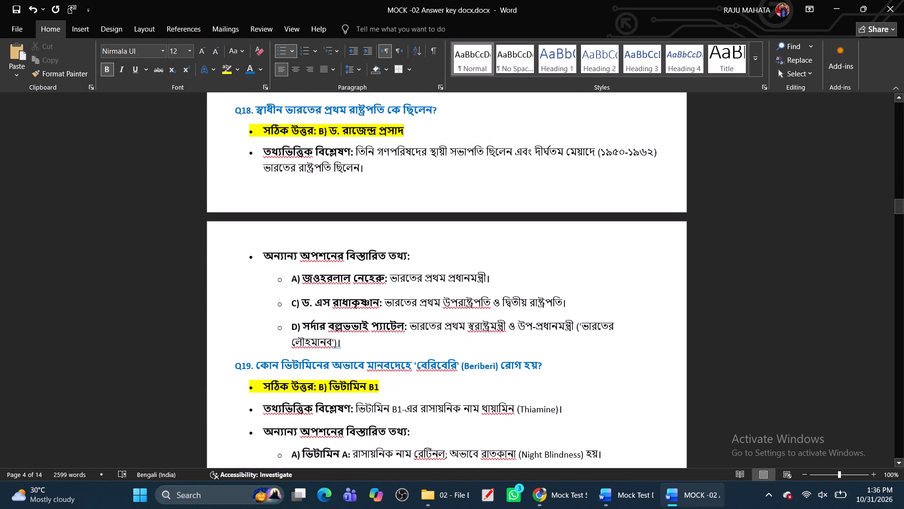
scroll(443, 278, "down", 3)
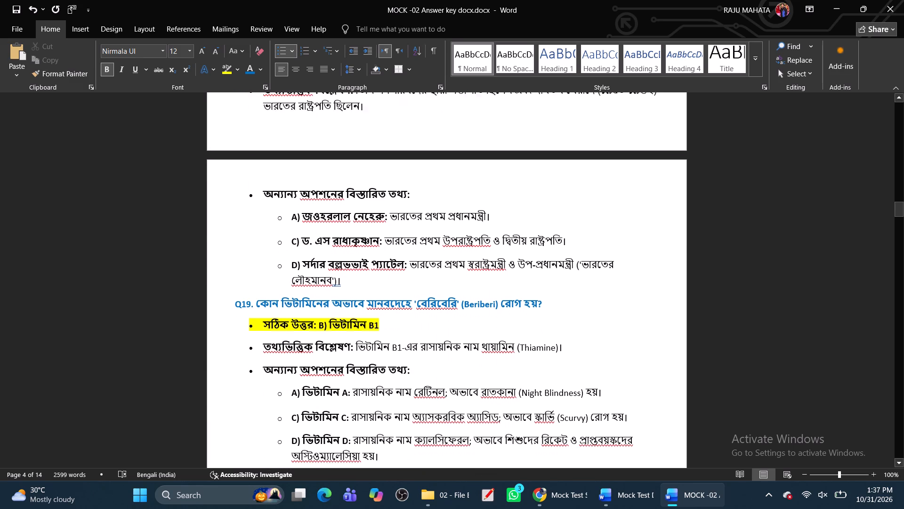
double_click(324, 171)
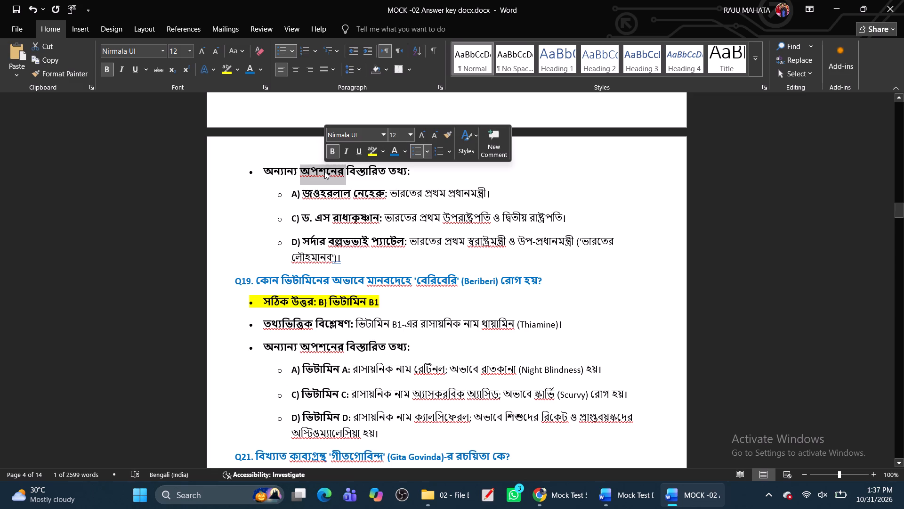
key("BackSpace")
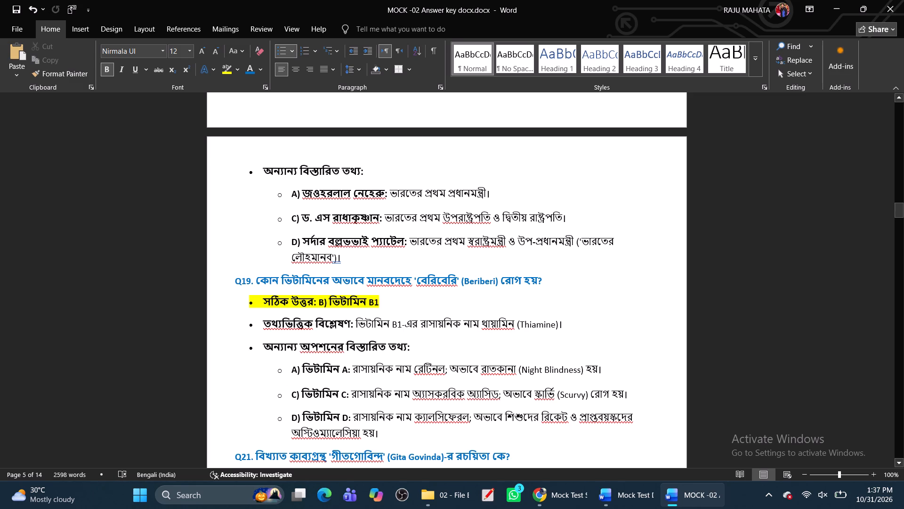
Delete the word "অপশনের" from Q19's details label so it reads "অন্যান্য বিস্তারিত তথ্য:".
scroll(327, 206, "up", 3)
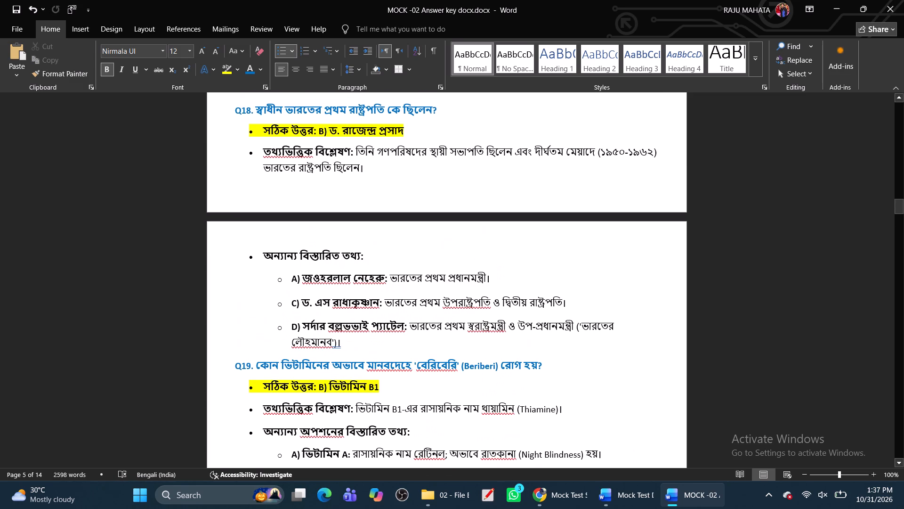
scroll(327, 206, "down", 1)
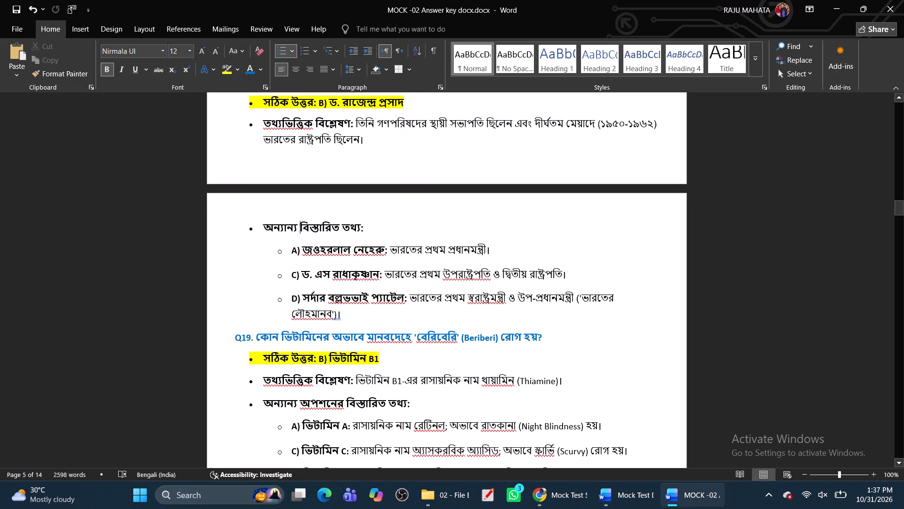
scroll(327, 206, "down", 1)
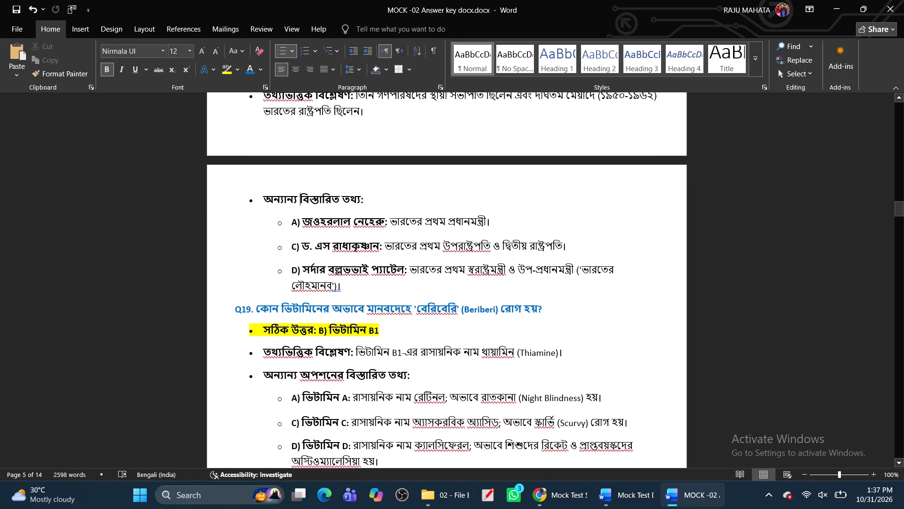
scroll(327, 206, "up", 1)
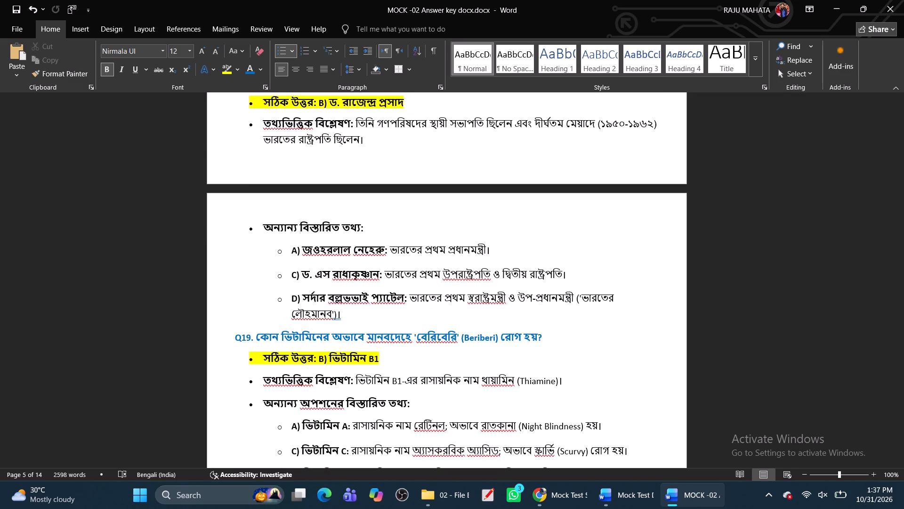
scroll(327, 206, "down", 4)
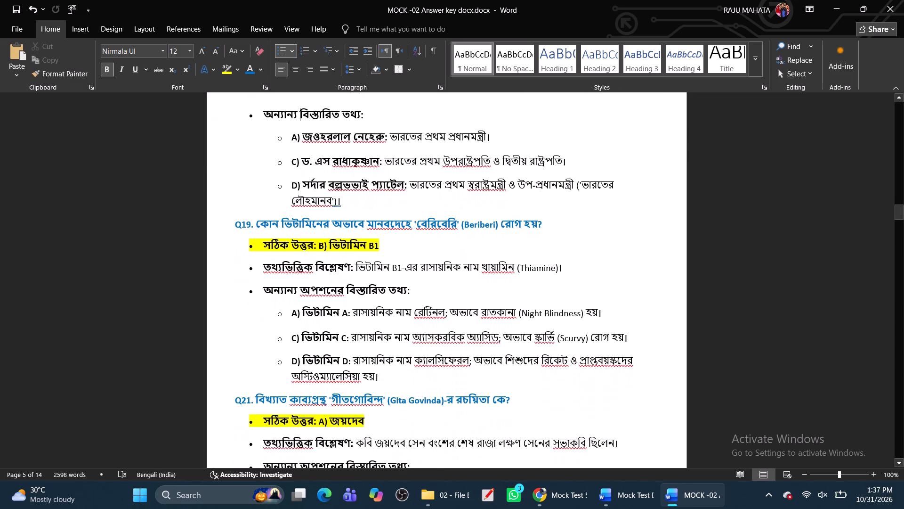
double_click(313, 294)
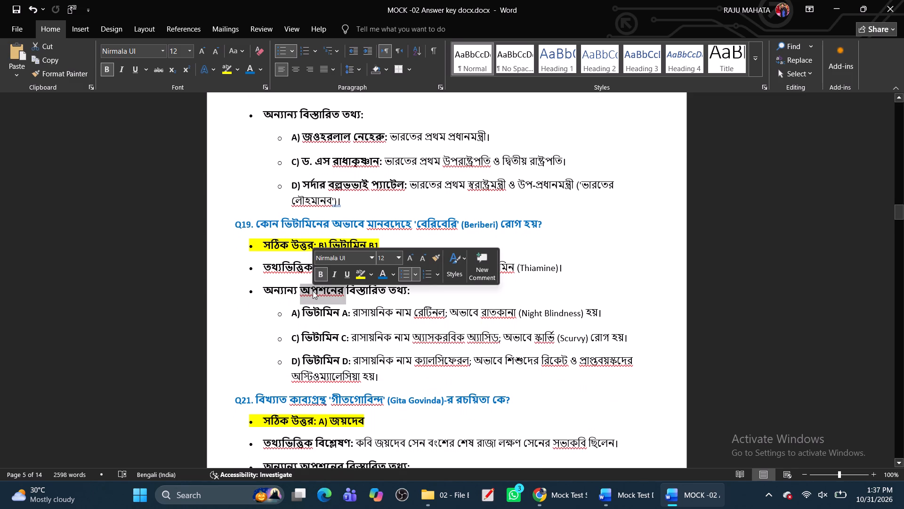
key("BackSpace")
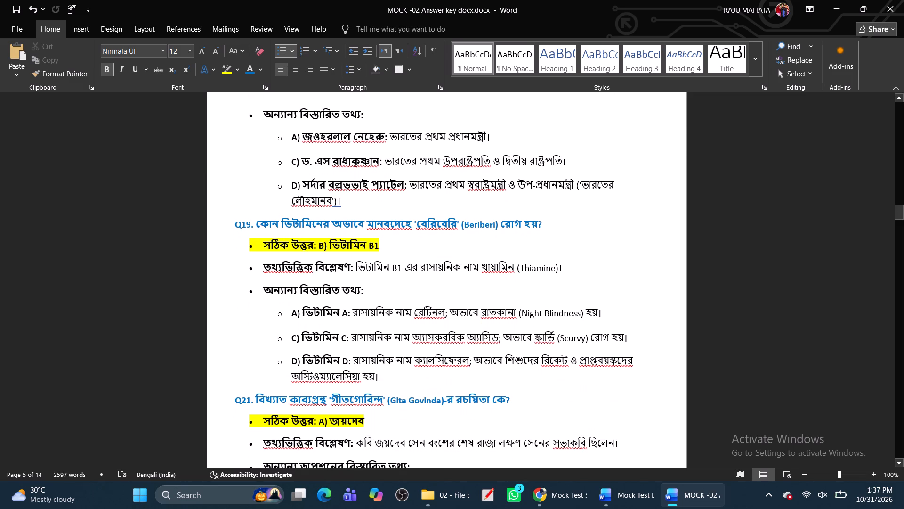
Delete the word "অপশনের" from Q21's details label so it reads "অন্যান্য বিস্তারিত তথ্য:".
scroll(441, 375, "down", 4)
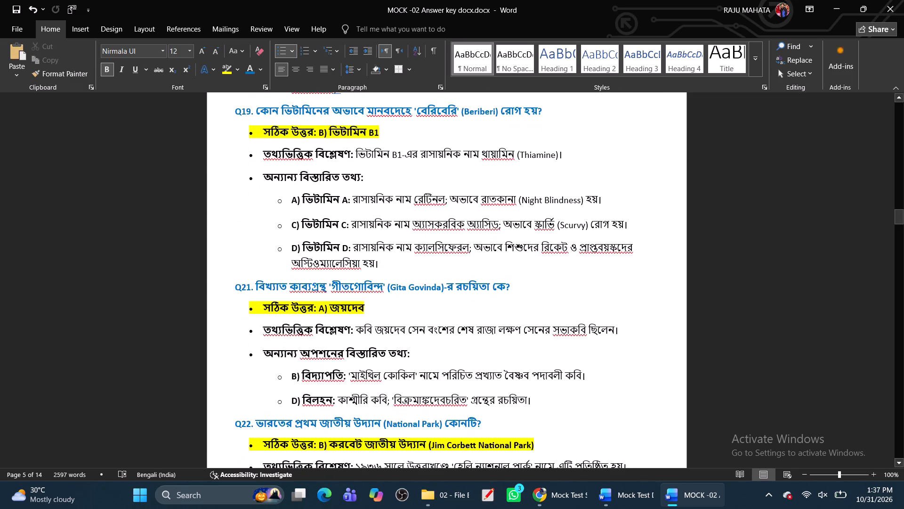
double_click(328, 356)
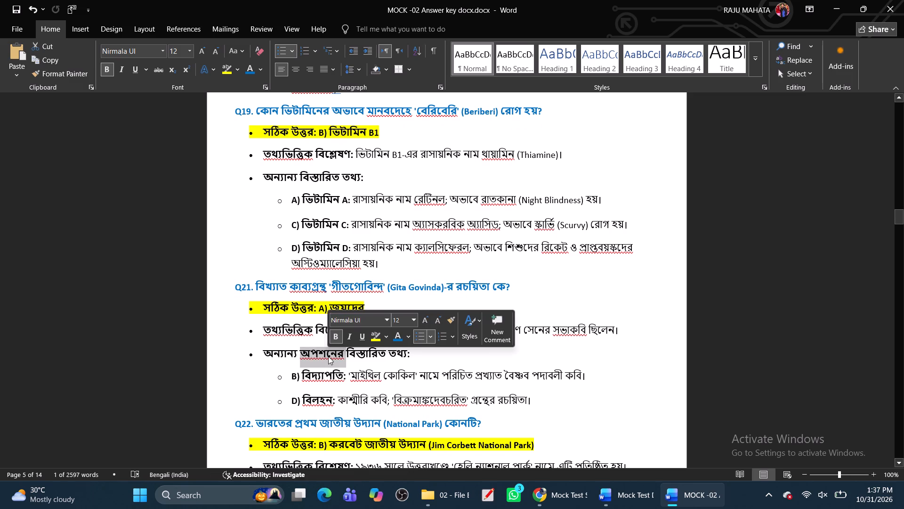
key("BackSpace")
Delete the word "অপশনের" from Q22's details label so it reads "অন্যান্য বিস্তারিত তথ্য:".
scroll(333, 358, "down", 2)
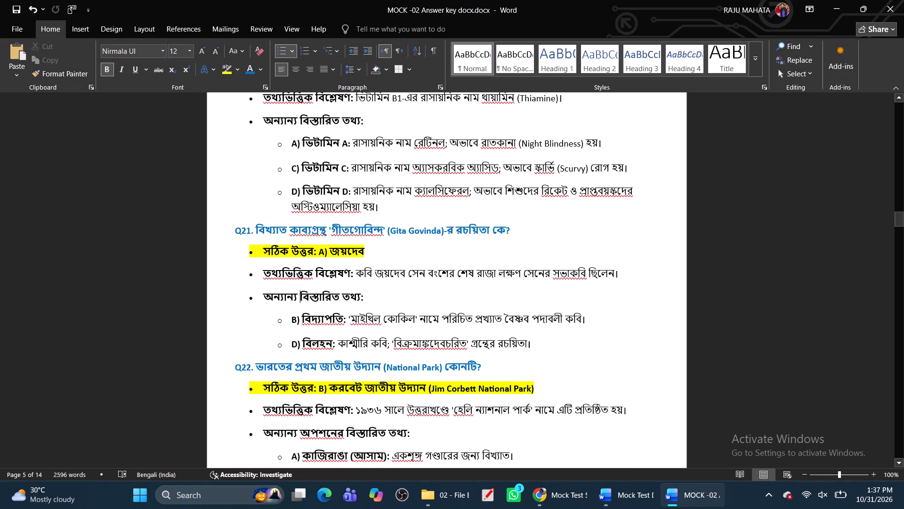
scroll(333, 358, "down", 4)
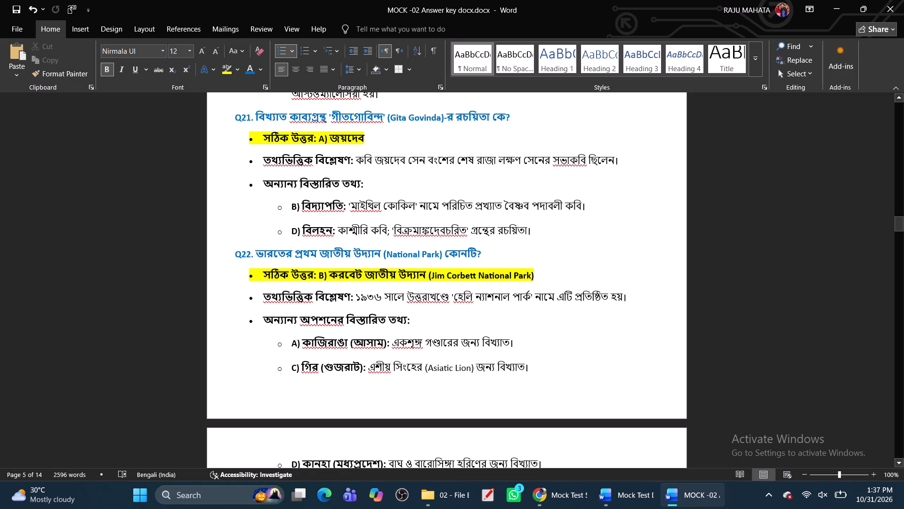
scroll(333, 358, "down", 2)
left_click(318, 265)
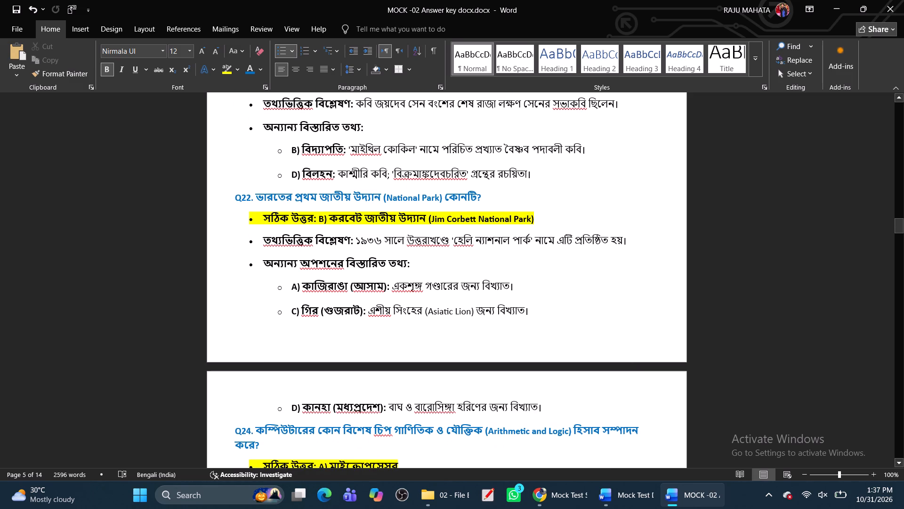
double_click(318, 265)
double_click(318, 266)
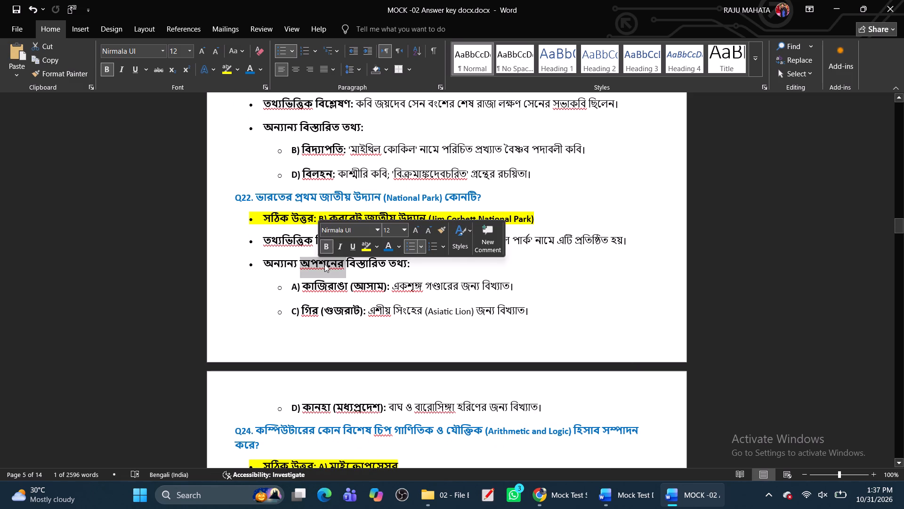
key("BackSpace")
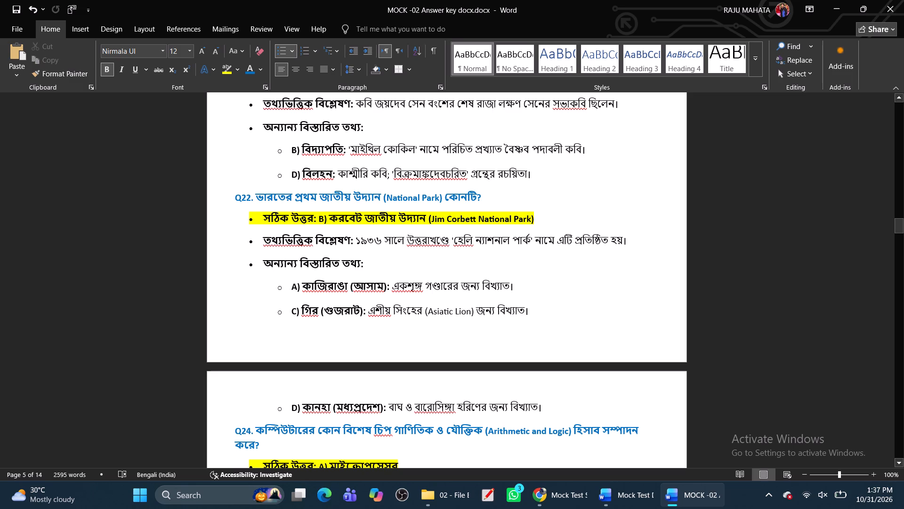
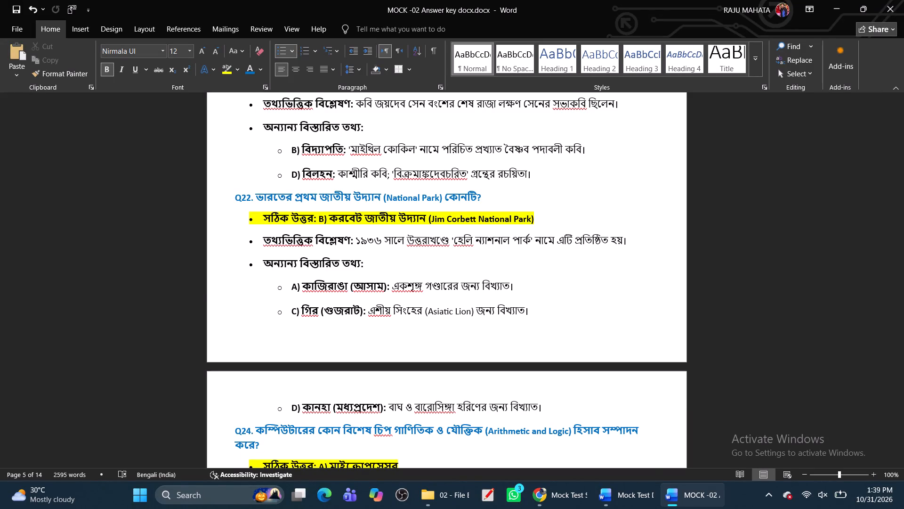
Delete the word "অপশনের" from Q24's details label so it reads "অন্যান্য বিস্তারিত তথ্য:".
scroll(408, 341, "down", 4)
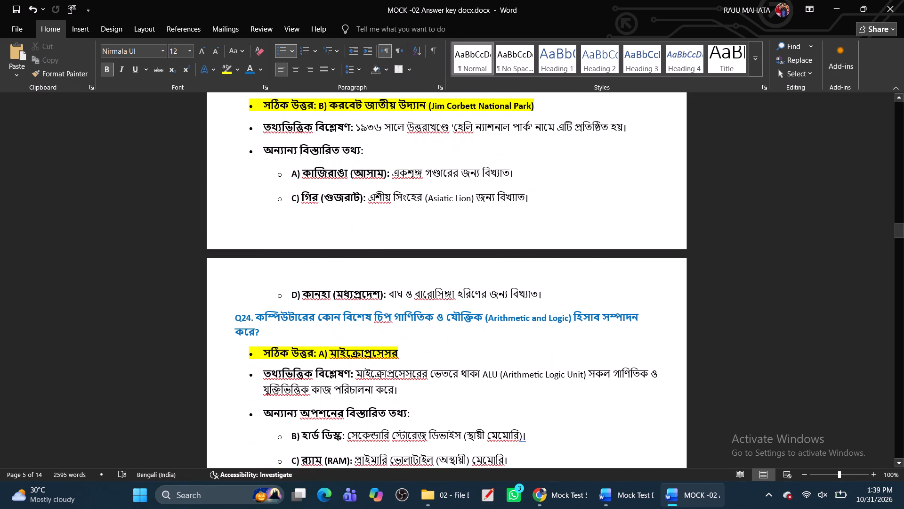
scroll(408, 341, "down", 3)
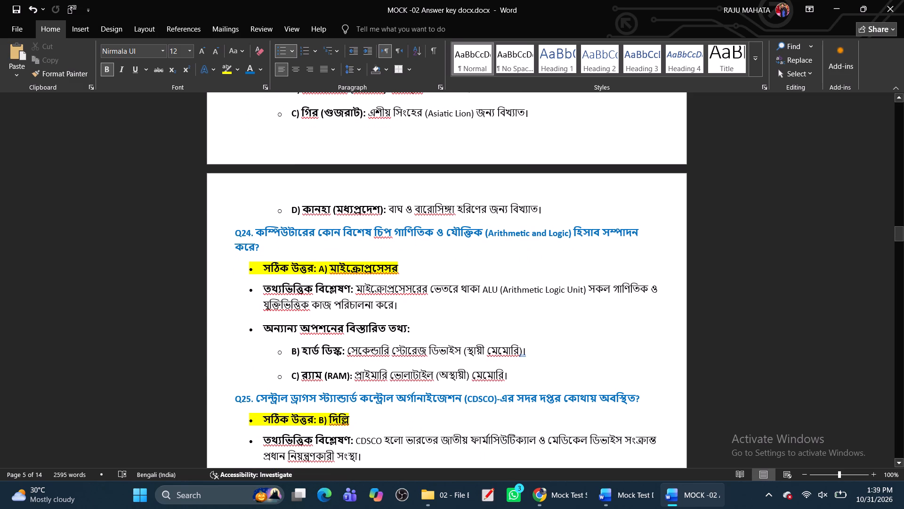
double_click(324, 329)
key("BackSpace")
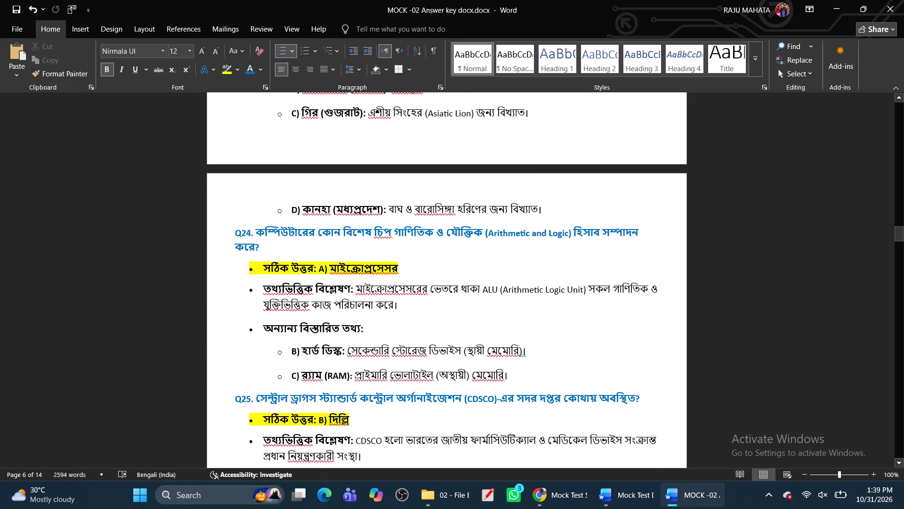
Select Q25's whole "তথ্যভিত্তিক বিশ্লেষণ:" bullet about CDSCO.
scroll(332, 379, "down", 2)
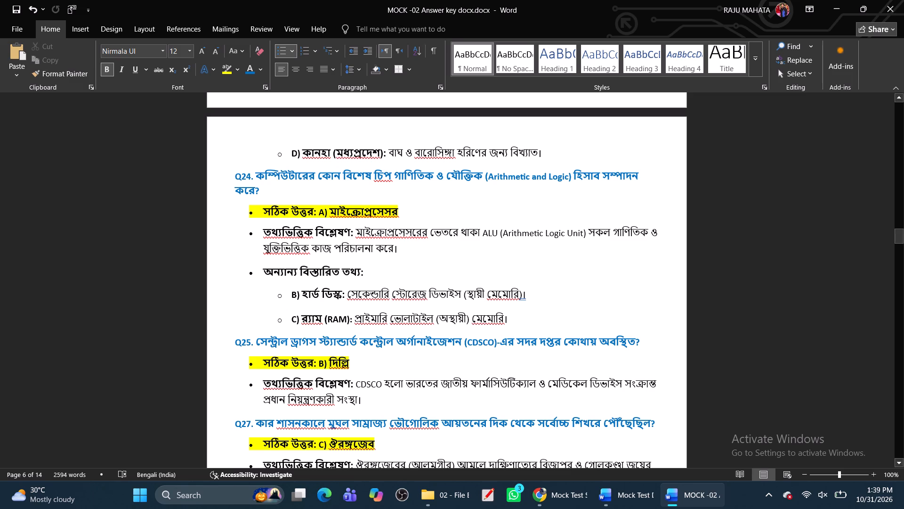
scroll(347, 279, "down", 3)
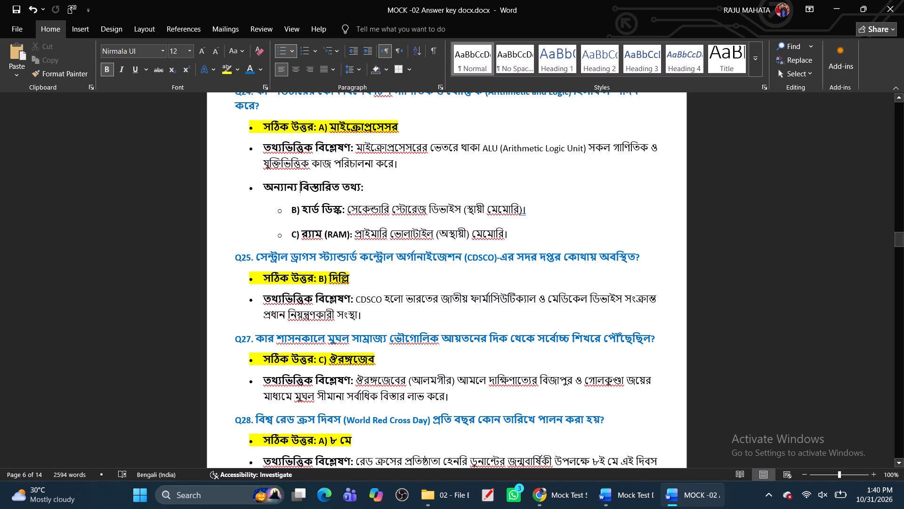
left_click_drag(374, 319, 323, 309)
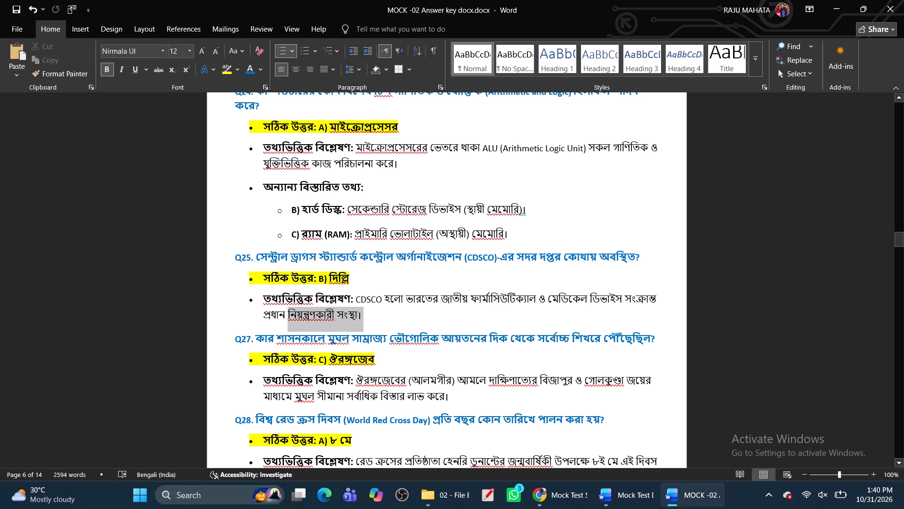
left_click_drag(323, 309, 288, 300)
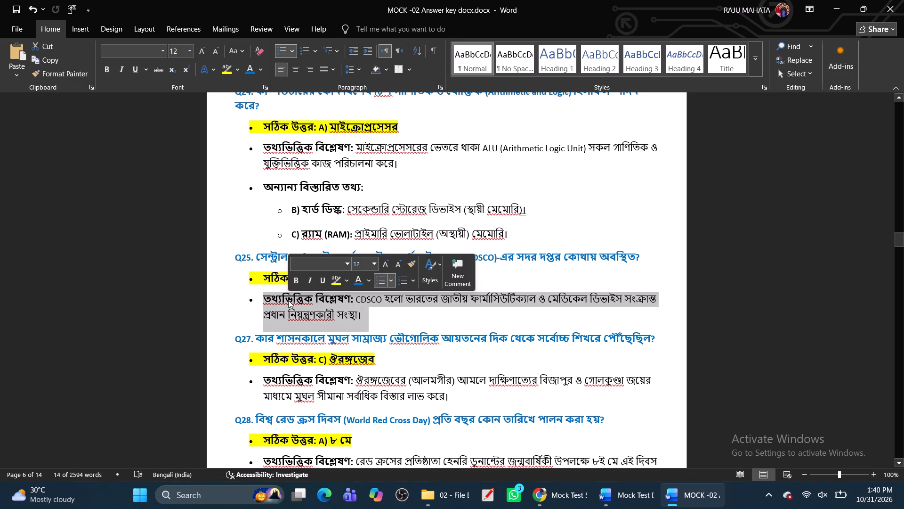
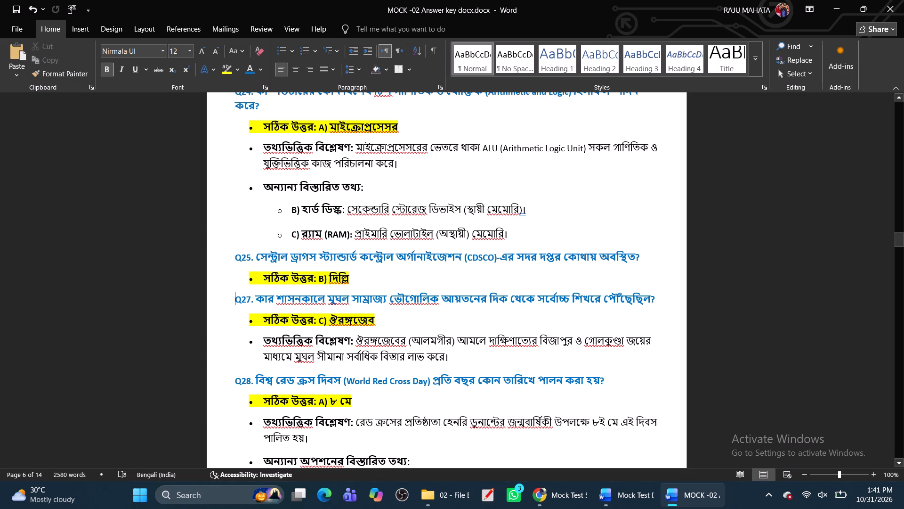
Delete the word "অপশনের" from Q28's details label so it reads "অন্যান্য বিস্তারিত তথ্য:".
scroll(373, 339, "down", 3)
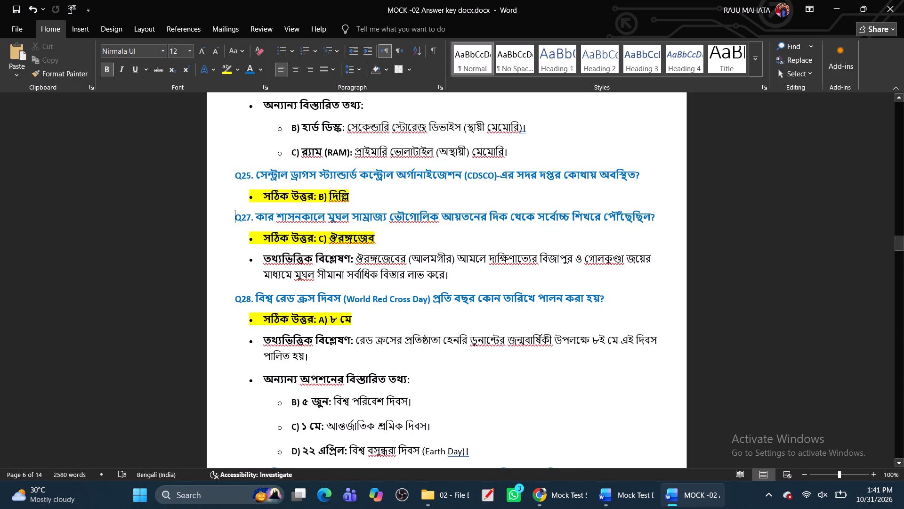
scroll(373, 338, "down", 2)
double_click(329, 323)
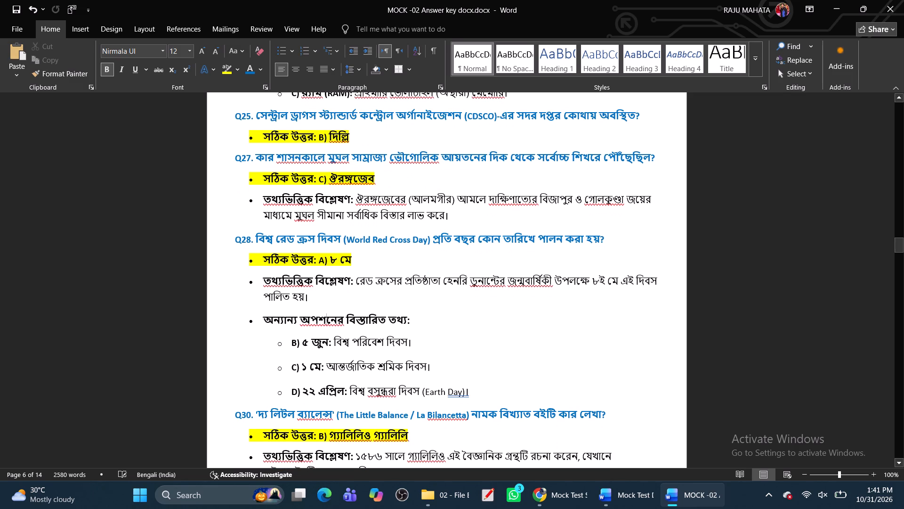
key("BackSpace")
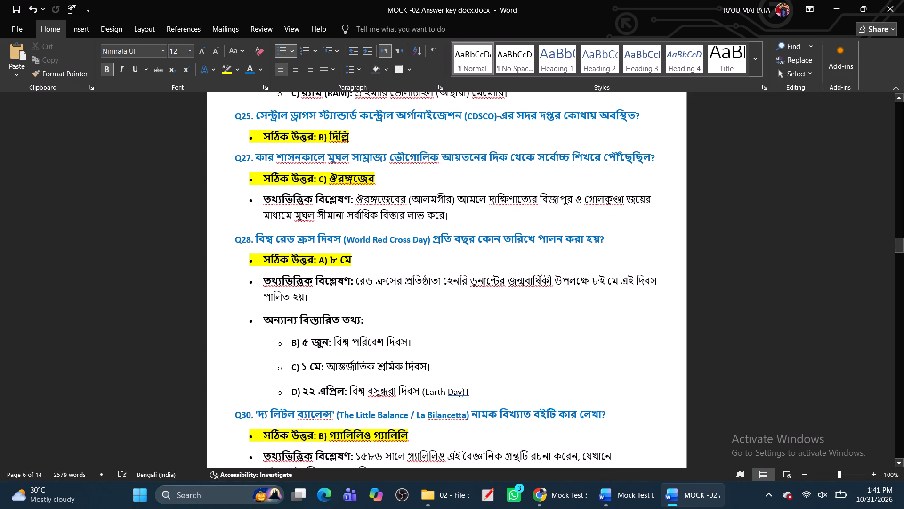
Delete Q30's whole "তথ্যভিত্তিক বিশ্লেষণ:" bullet about Galileo's book.
scroll(334, 352, "down", 2)
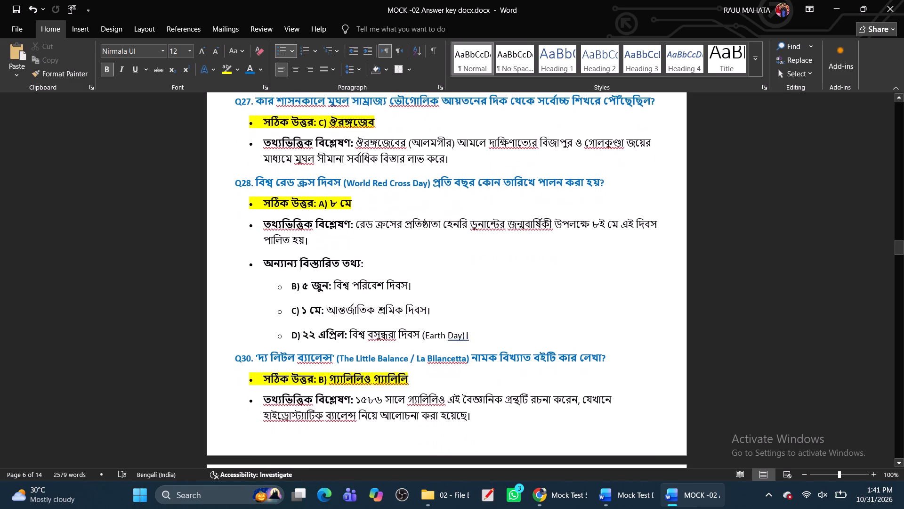
scroll(333, 351, "down", 3)
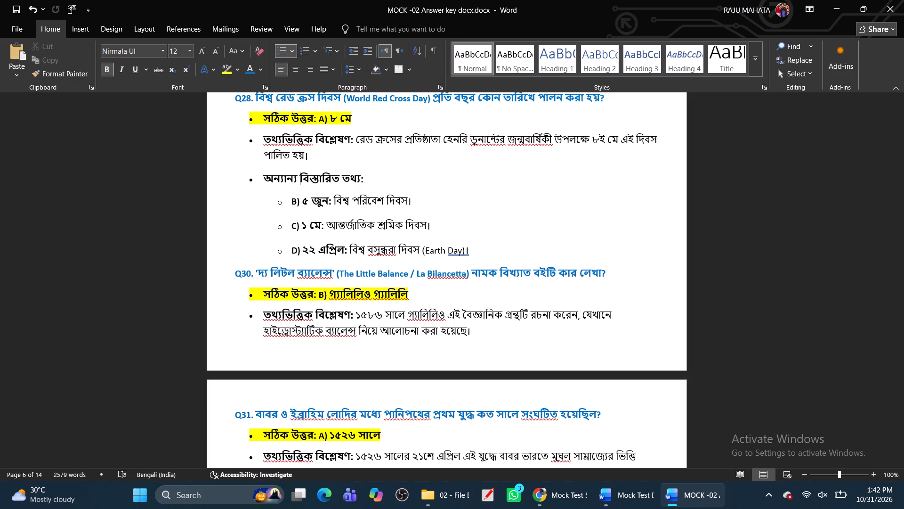
left_click_drag(476, 332, 340, 321)
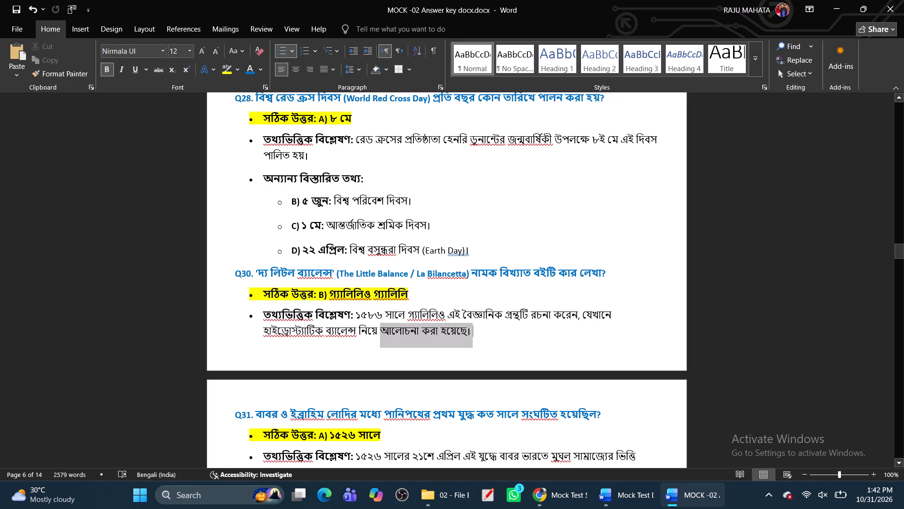
left_click_drag(340, 321, 246, 320)
key("BackSpace")
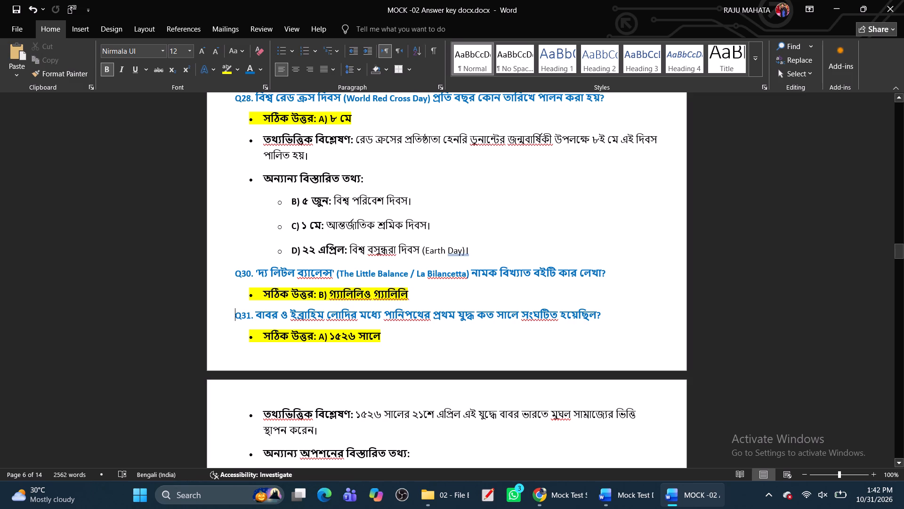
Delete the word "অপশনের" from Q31's details label so it reads "অন্যান্য বিস্তারিত তথ্য:".
scroll(288, 320, "down", 1)
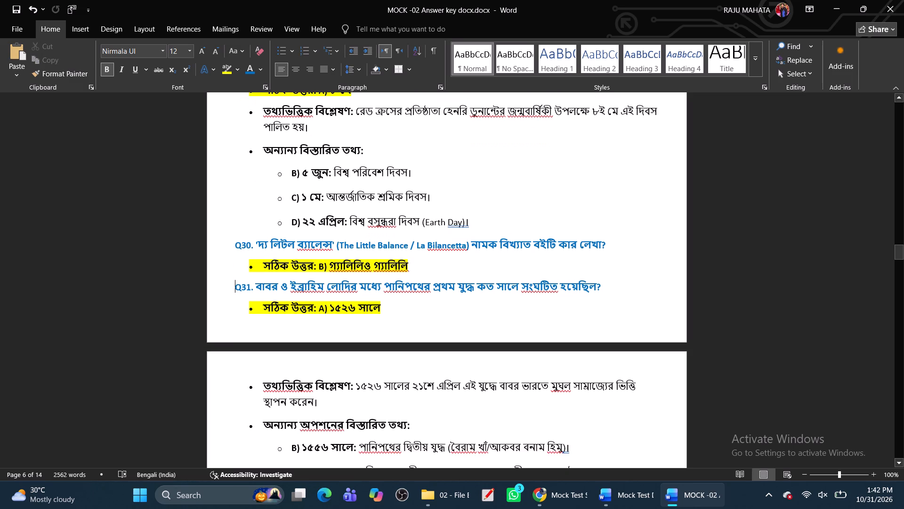
scroll(288, 320, "down", 5)
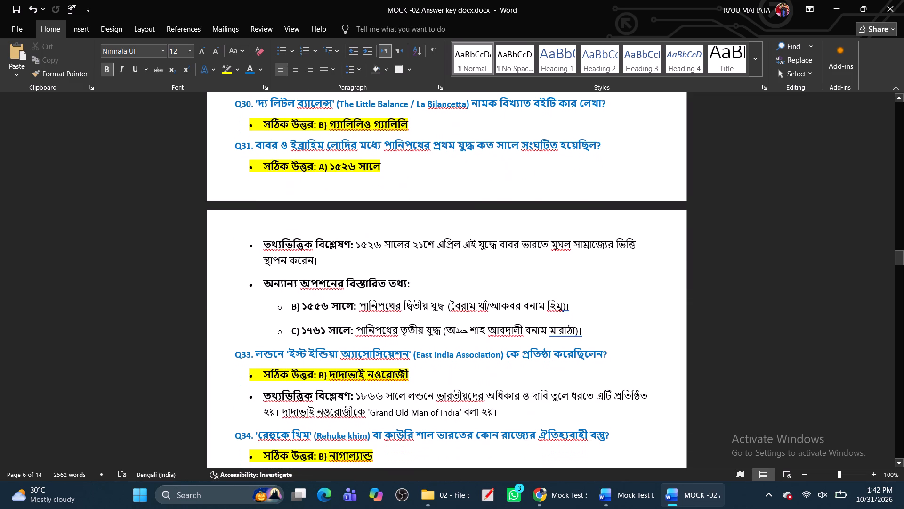
double_click(315, 288)
key("BackSpace")
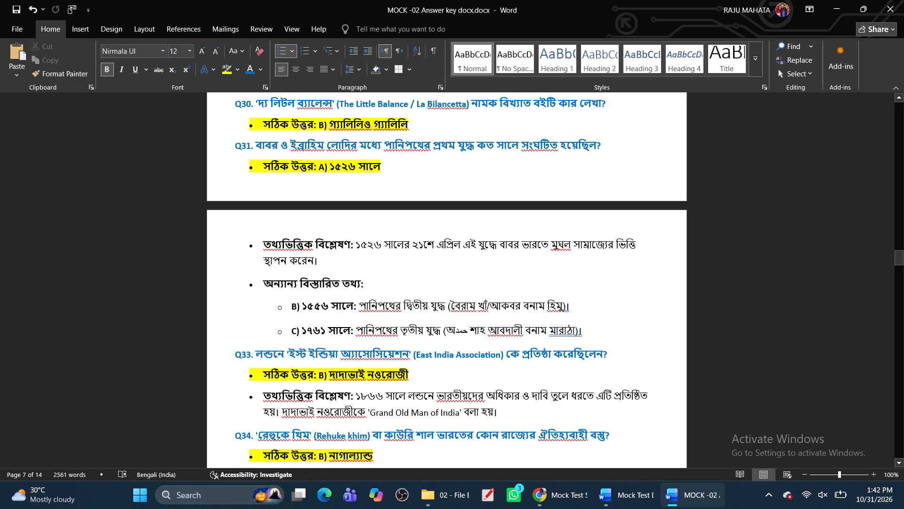
scroll(351, 296, "down", 1)
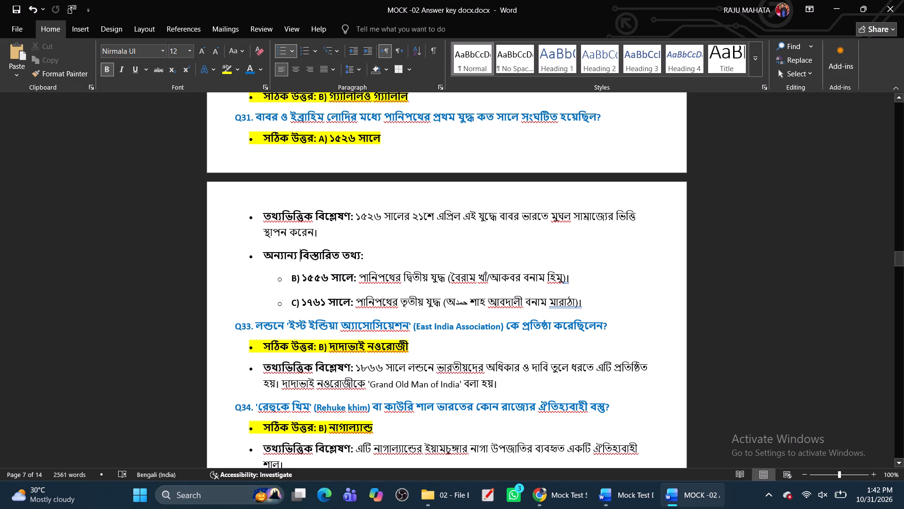
left_click_drag(357, 300, 434, 303)
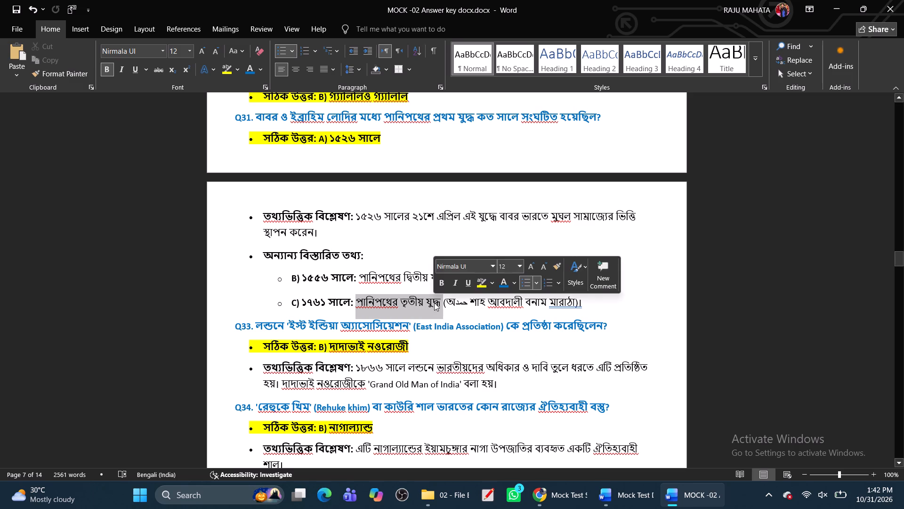
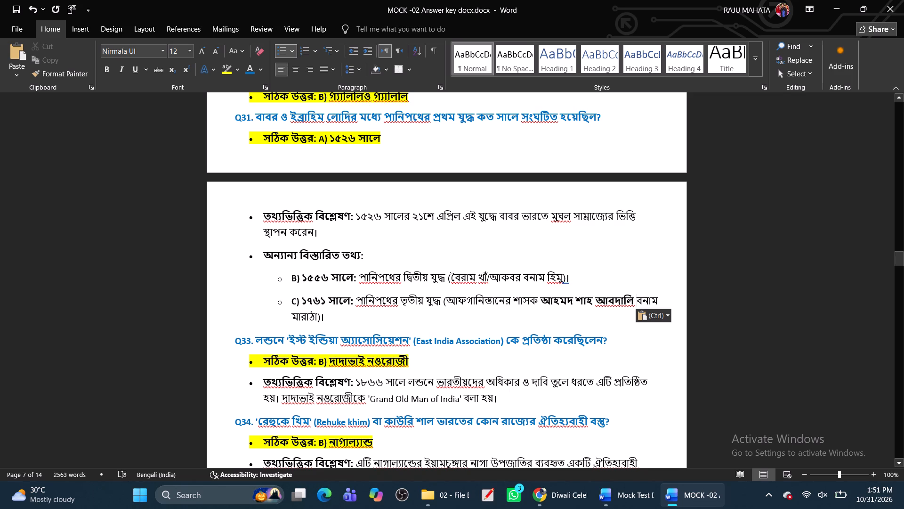
Delete the word "অপশনের" from Q36's "অন্যান্য অপশনের বিস্তারিত তথ্য" heading.
scroll(324, 317, "down", 4)
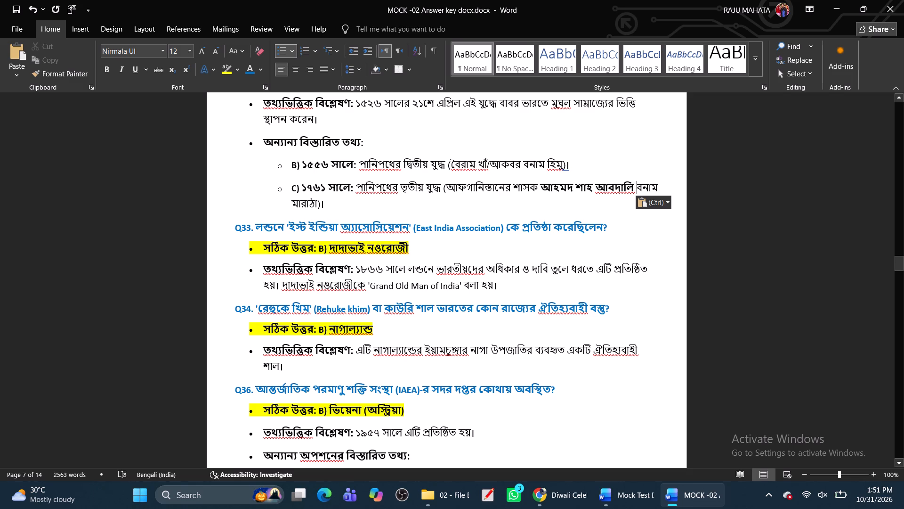
scroll(298, 304, "down", 1)
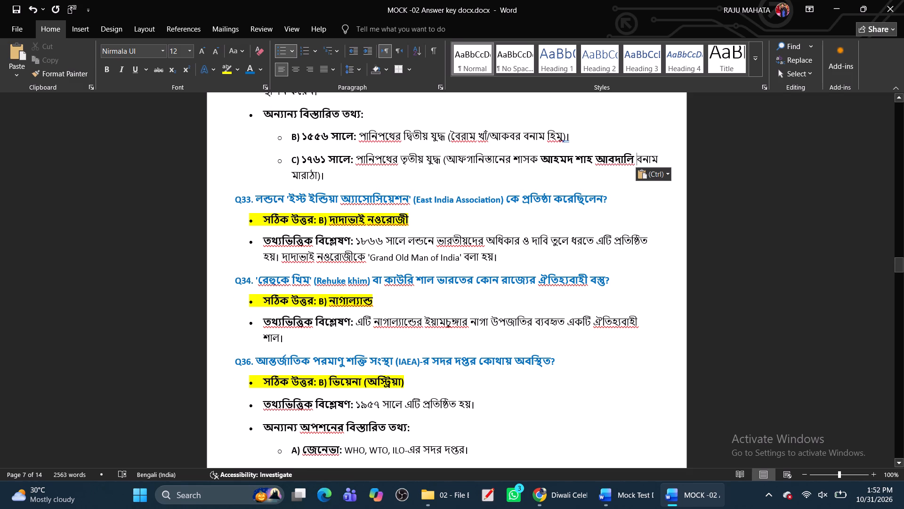
scroll(301, 304, "down", 2)
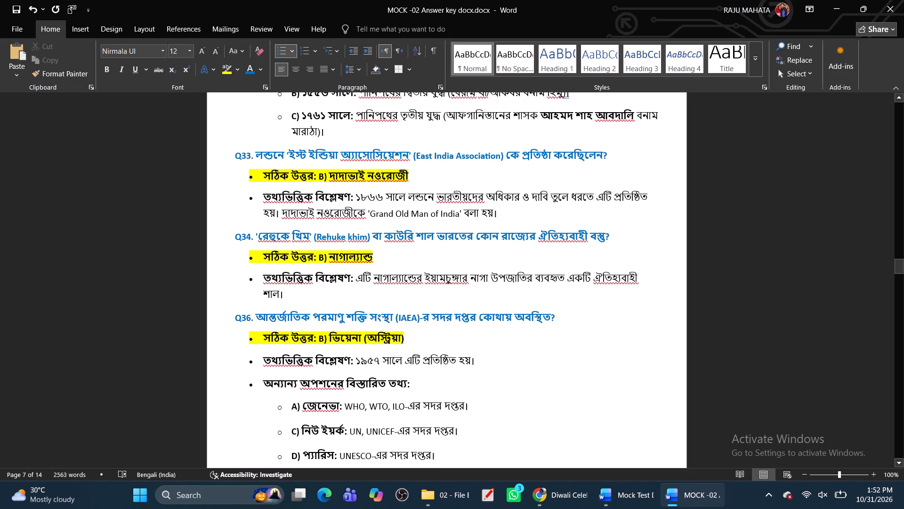
scroll(385, 314, "down", 2)
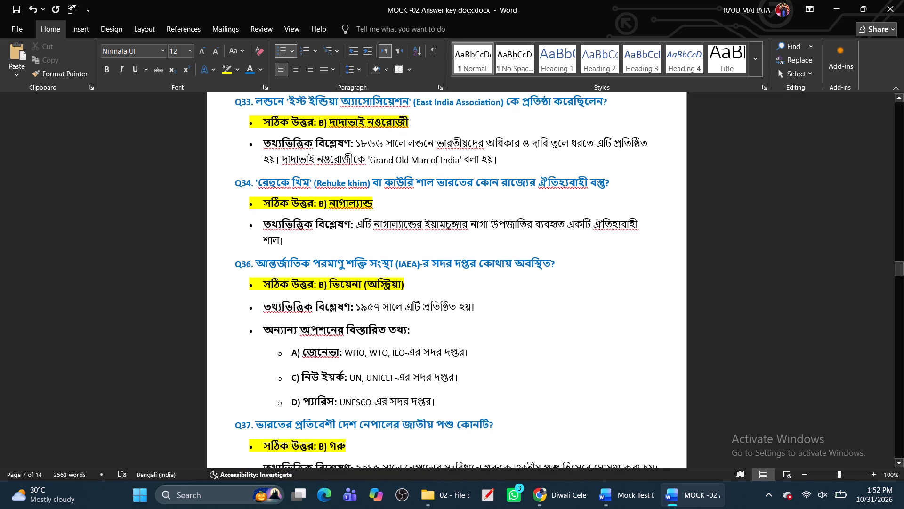
left_click(328, 313)
double_click(328, 313)
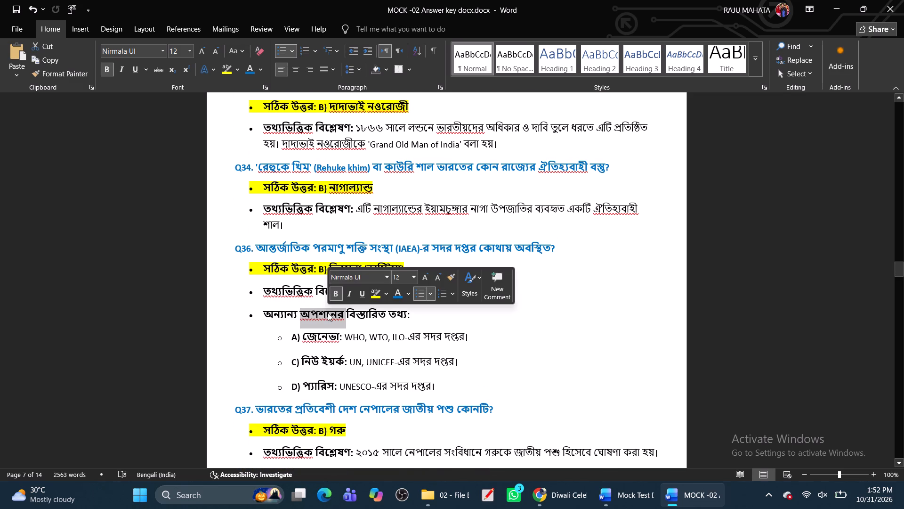
key("BackSpace")
Append WMO, UNCTAD and ICRT after ILO in Q36's option A list of Geneva headquarters.
scroll(335, 333, "down", 2)
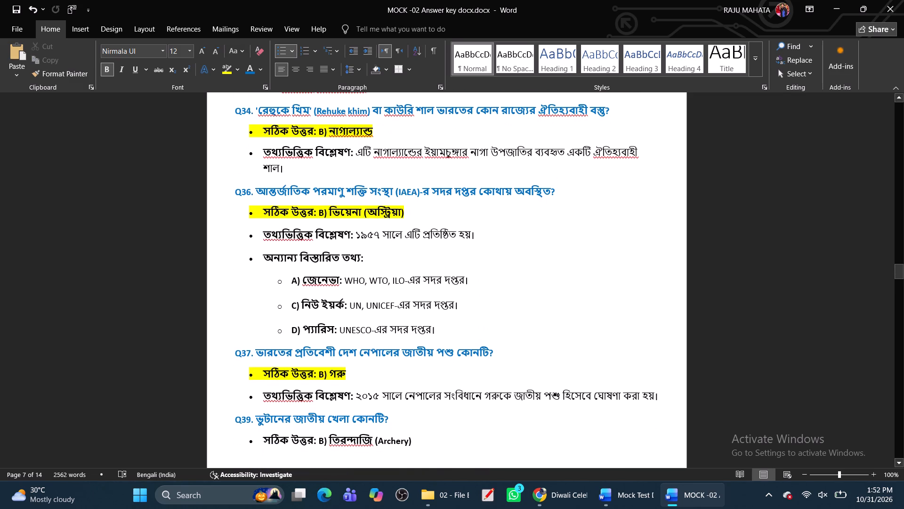
scroll(297, 329, "down", 2)
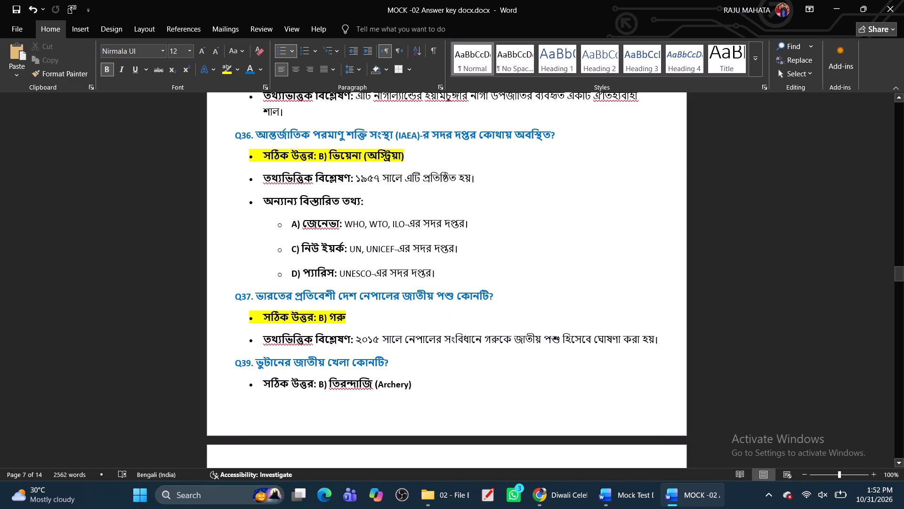
left_click(405, 226)
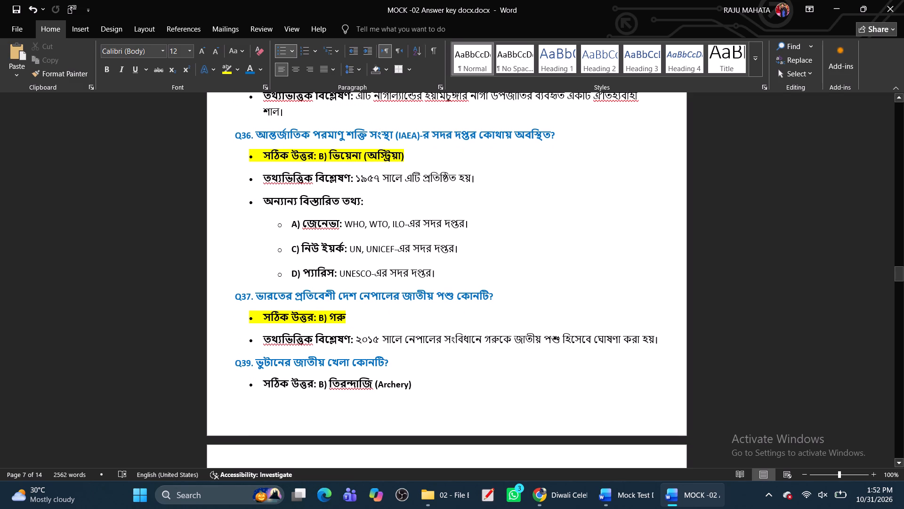
key("comma")
key("space")
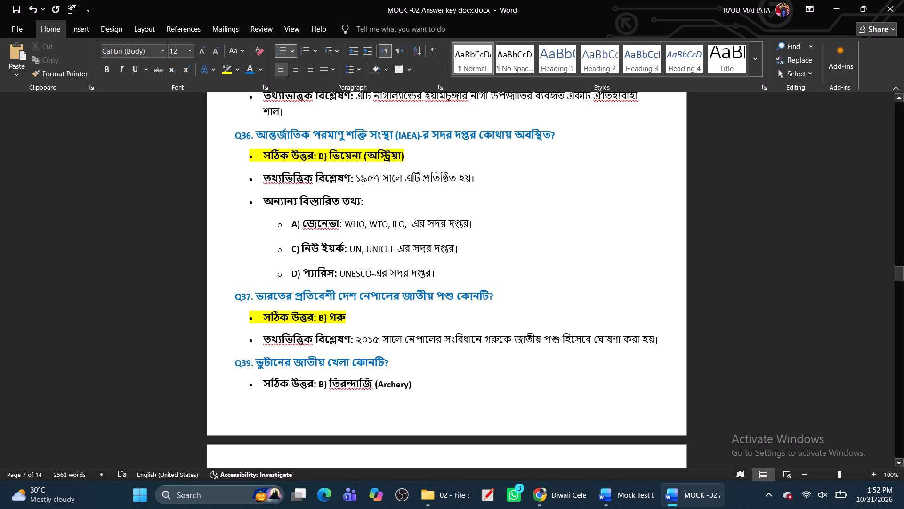
key("shift+w")
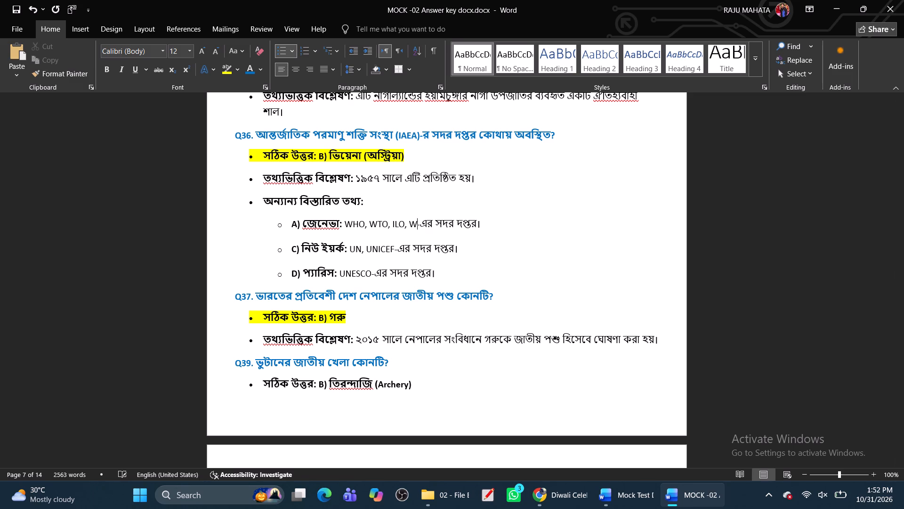
type("MO")
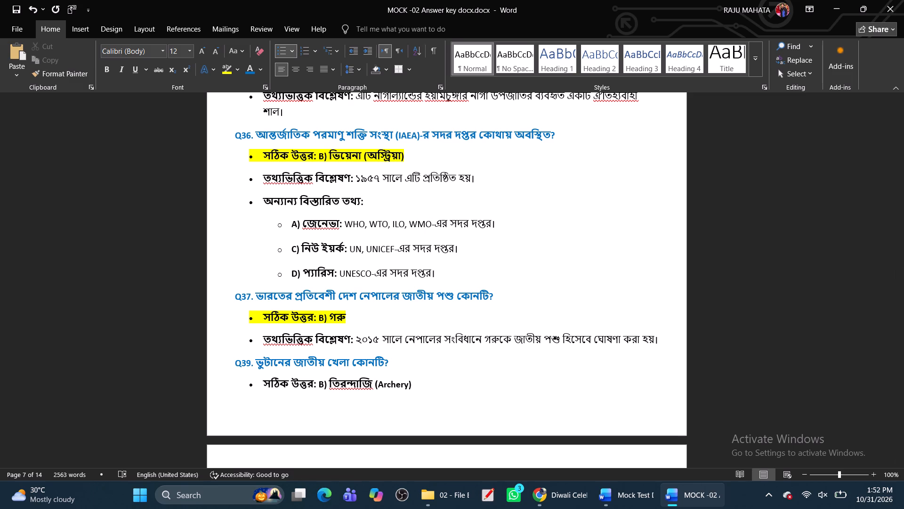
key("comma")
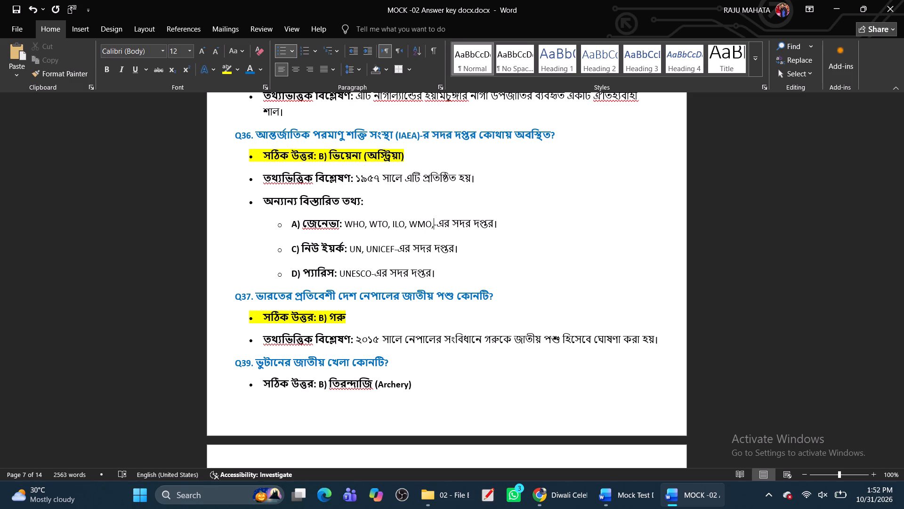
type("UN")
type("CT")
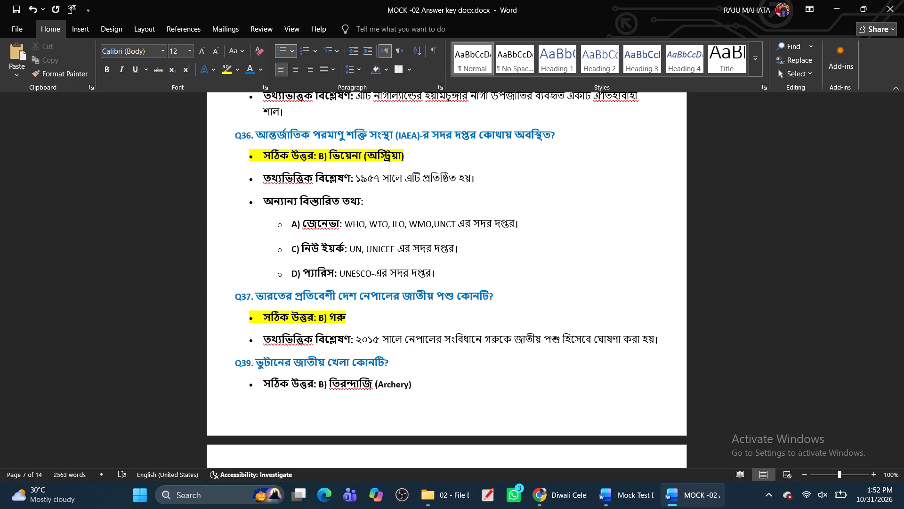
type("AD")
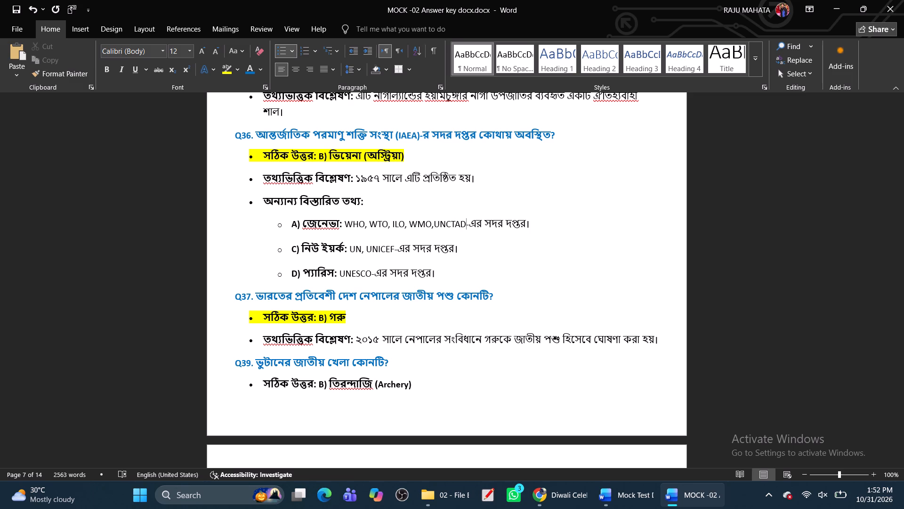
key("comma")
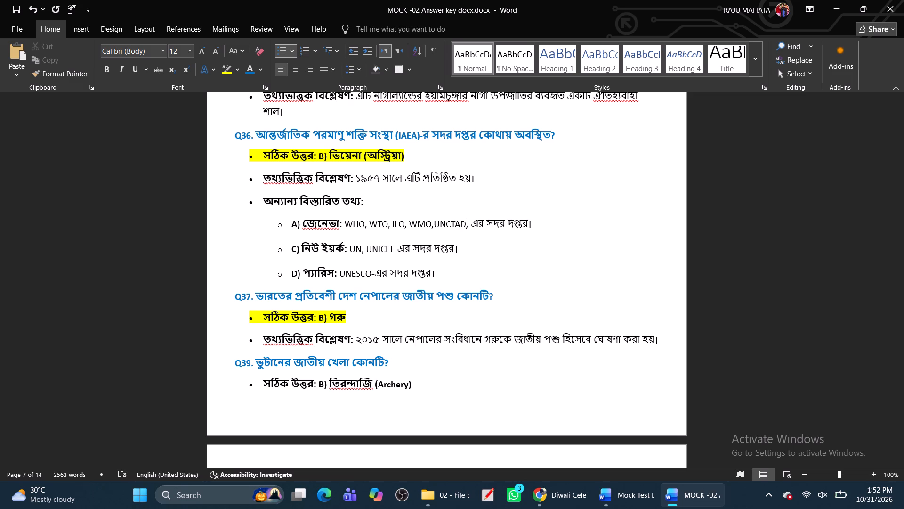
type("ICRT")
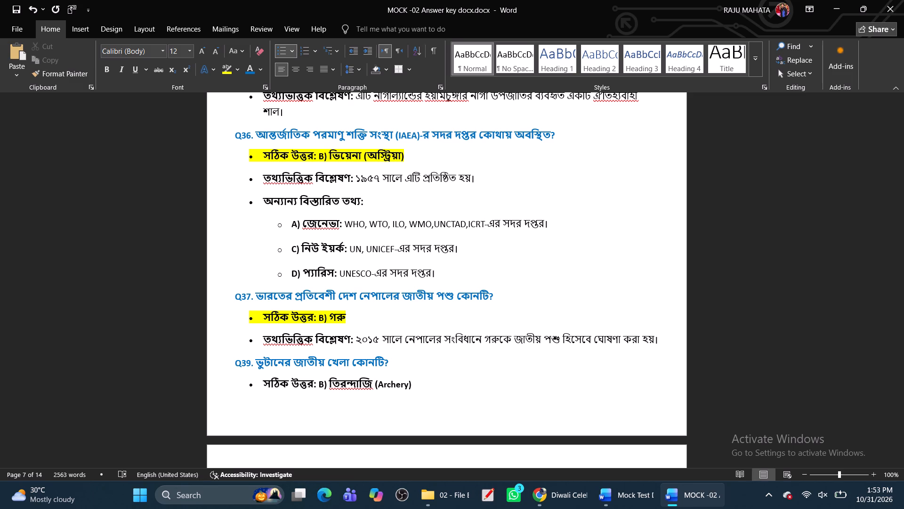
key("space")
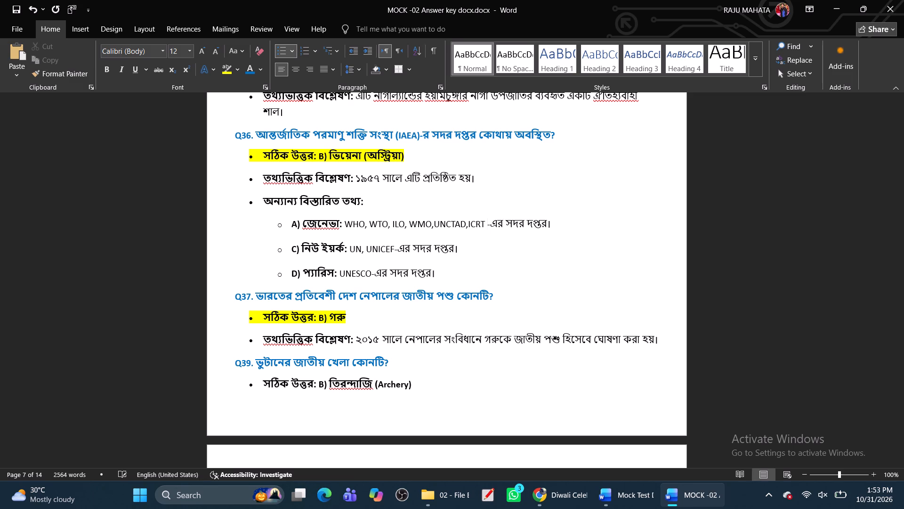
Insert the missing spaces before UNCTAD and ICRT in Q36's option A.
left_click(434, 222)
key("space")
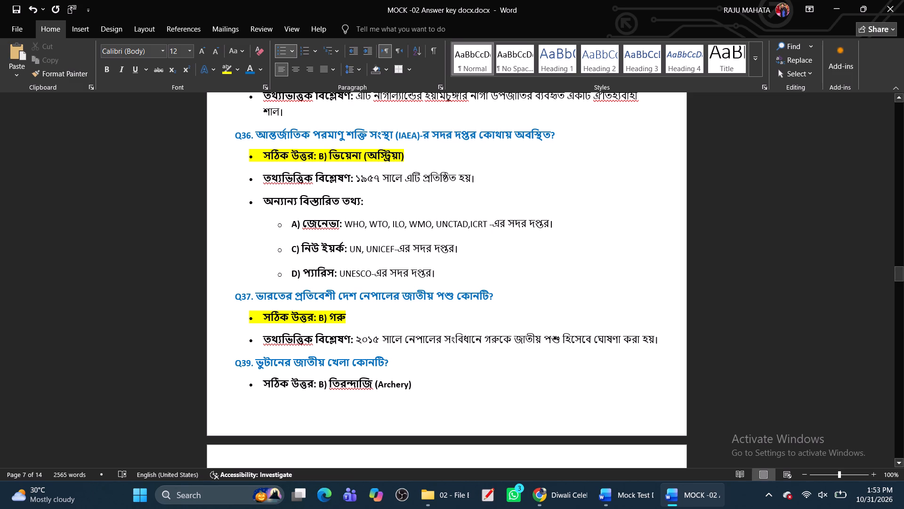
left_click(470, 224)
key("space")
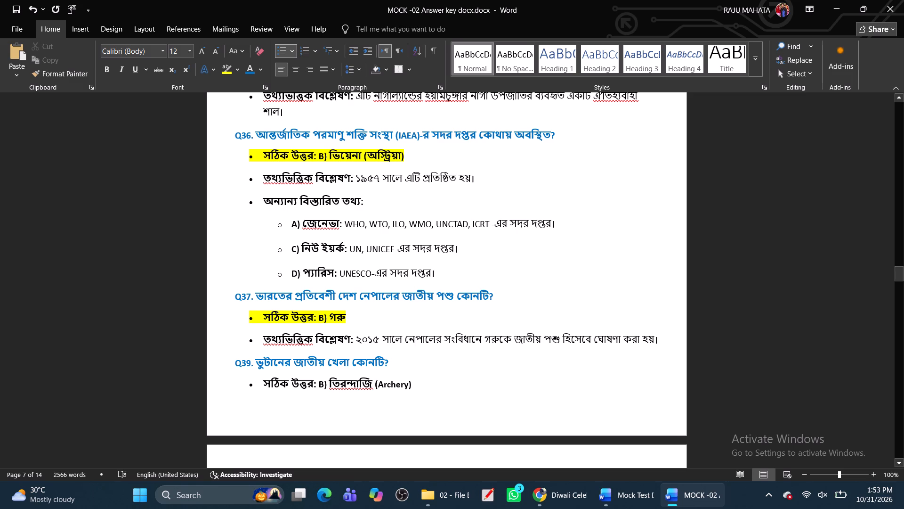
Delete the "তথ্যভিত্তিক বিশ্লেষণ" bullet about Bhutan's archery declaration from Q39.
scroll(336, 313, "down", 2)
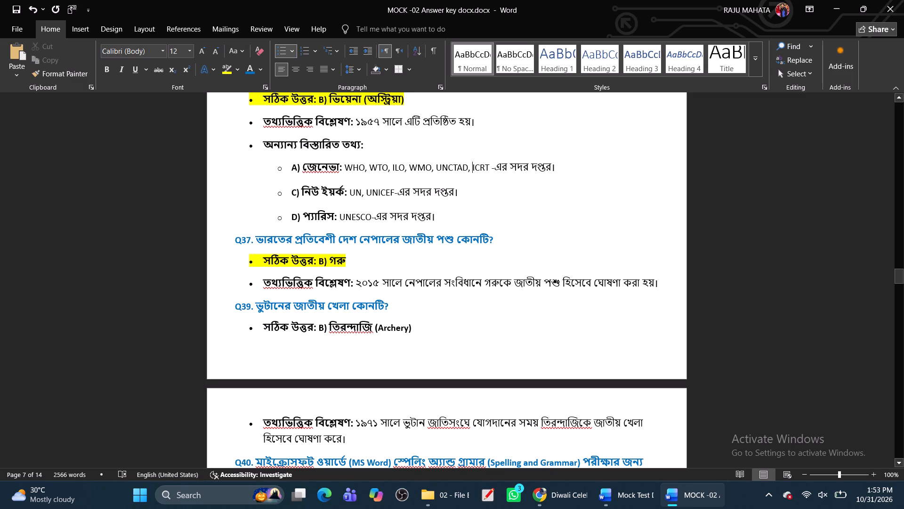
scroll(343, 277, "down", 6)
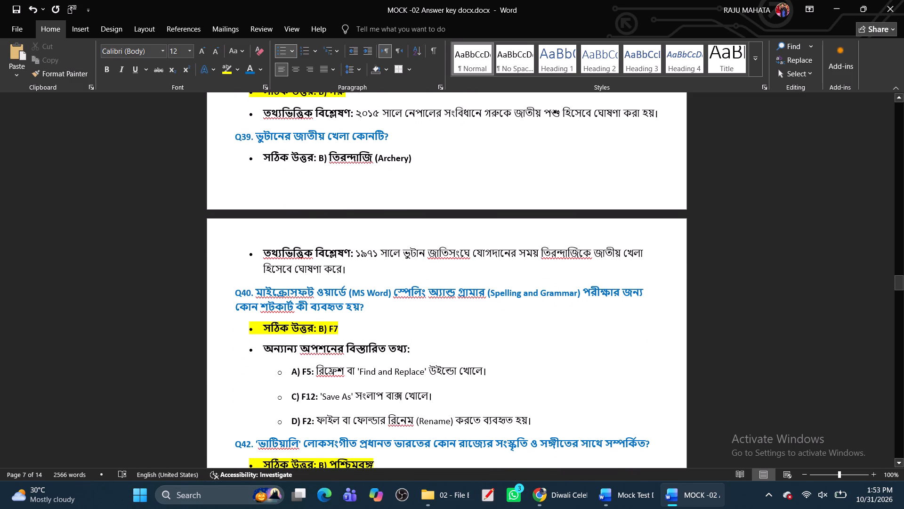
scroll(343, 277, "down", 1)
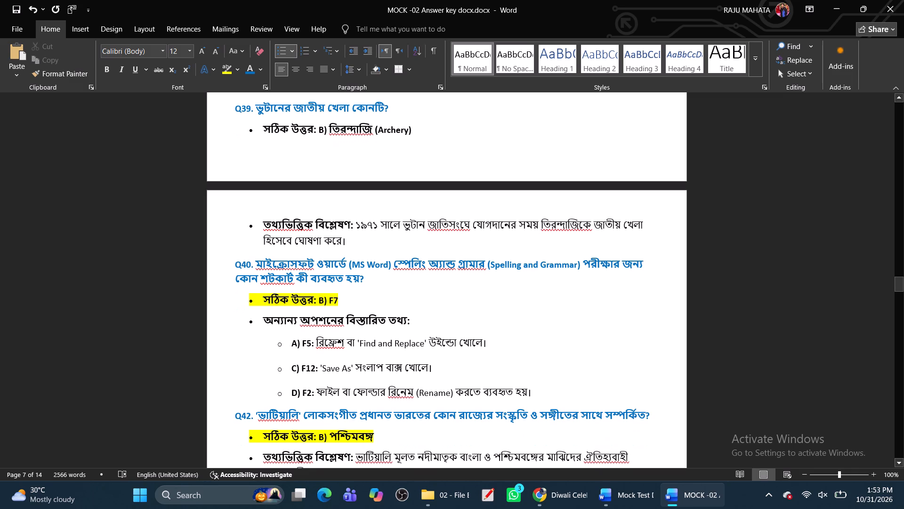
scroll(343, 277, "down", 1)
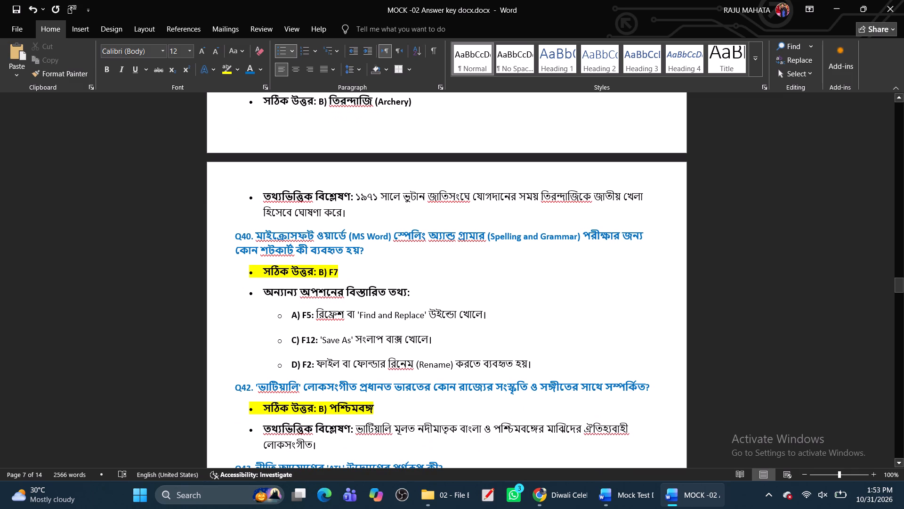
left_click_drag(247, 196, 336, 207)
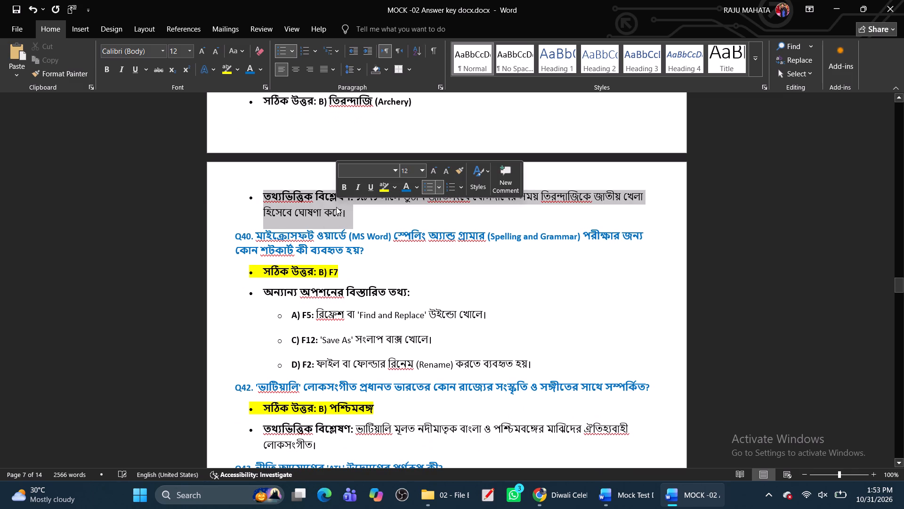
key("BackSpace")
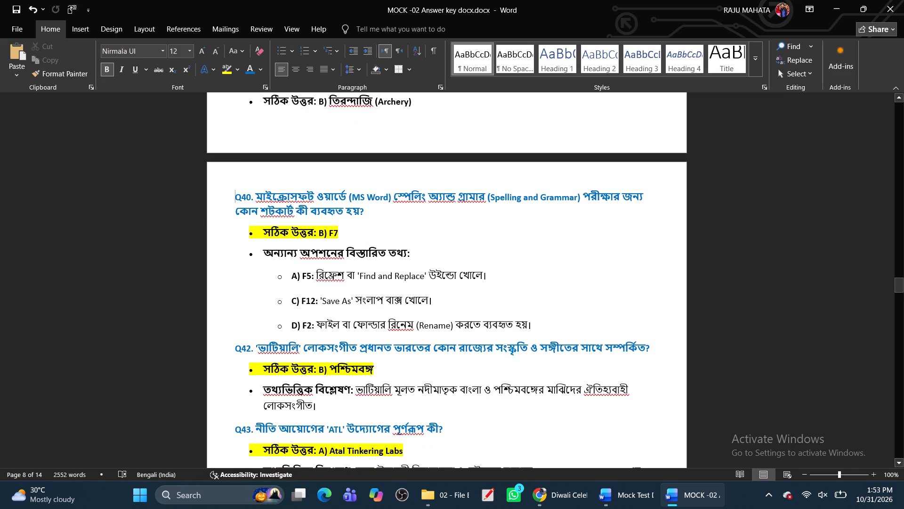
Delete the word "অপশনের" from Q40's "অন্যান্য অপশনের বিস্তারিত তথ্য" heading.
double_click(316, 251)
key("BackSpace")
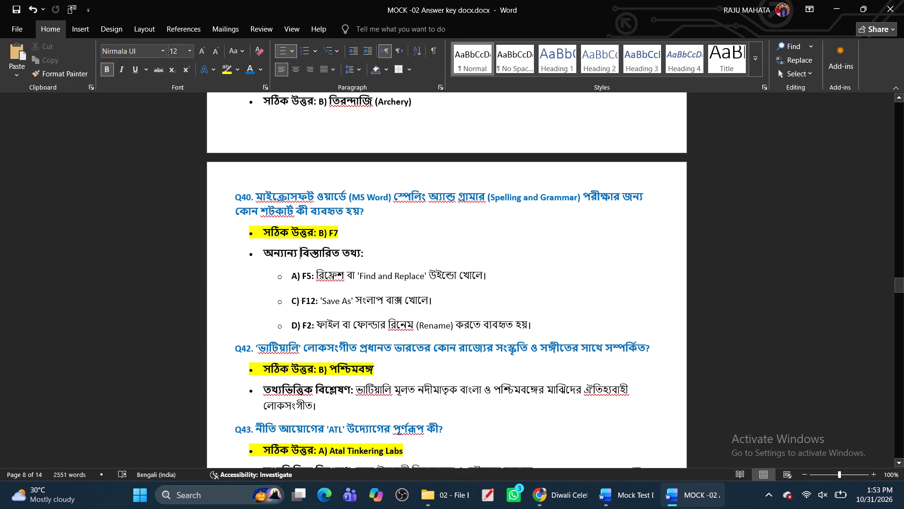
Remove the empty line between Q43's analysis and the Q45 question.
scroll(337, 315, "down", 4)
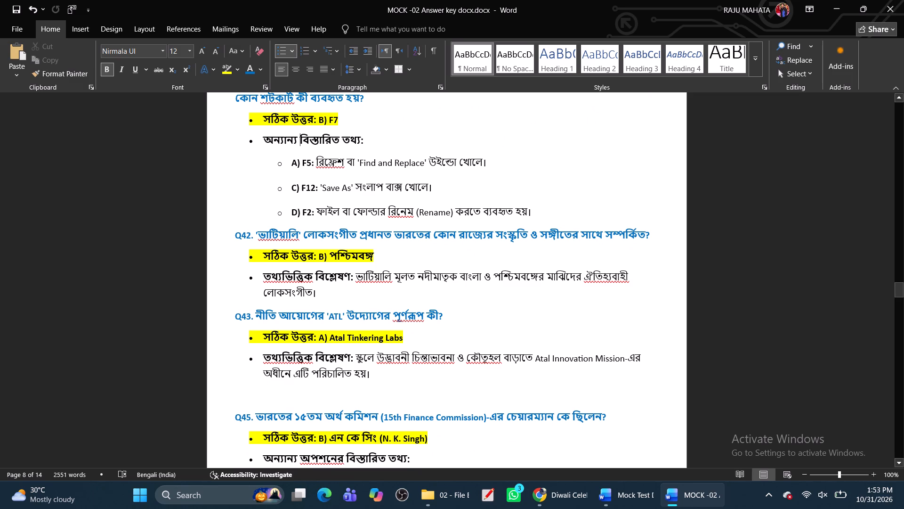
scroll(318, 281, "down", 1)
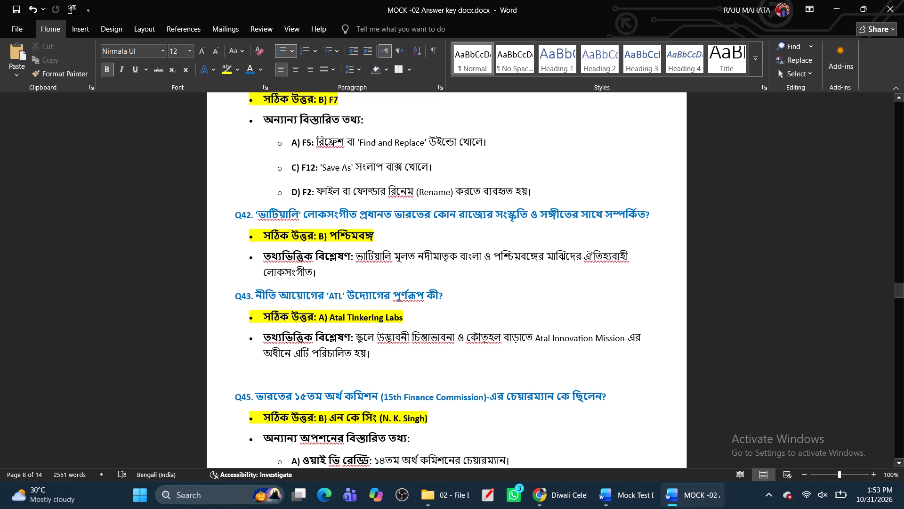
scroll(318, 281, "down", 3)
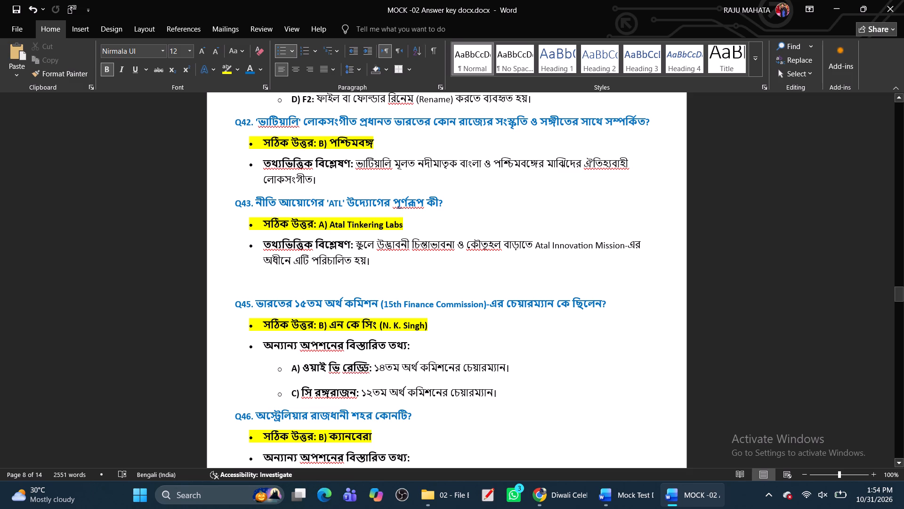
left_click(252, 287)
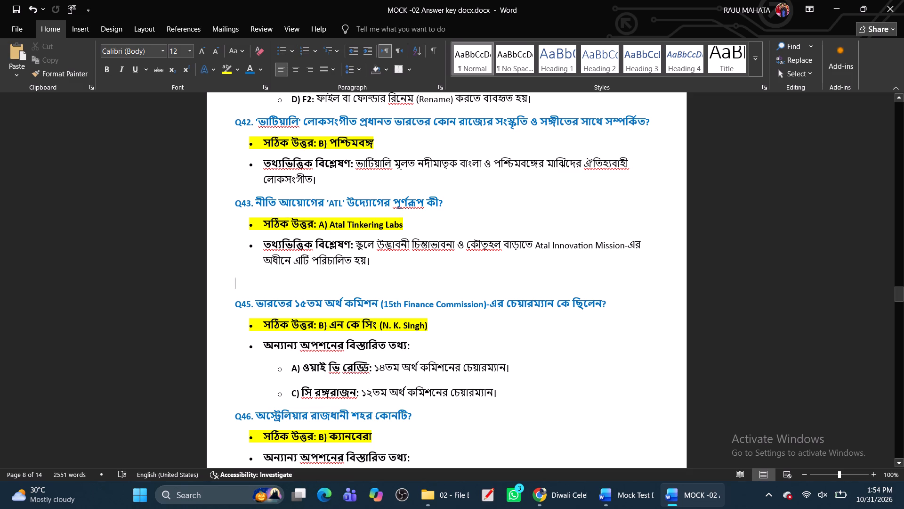
key("BackSpace")
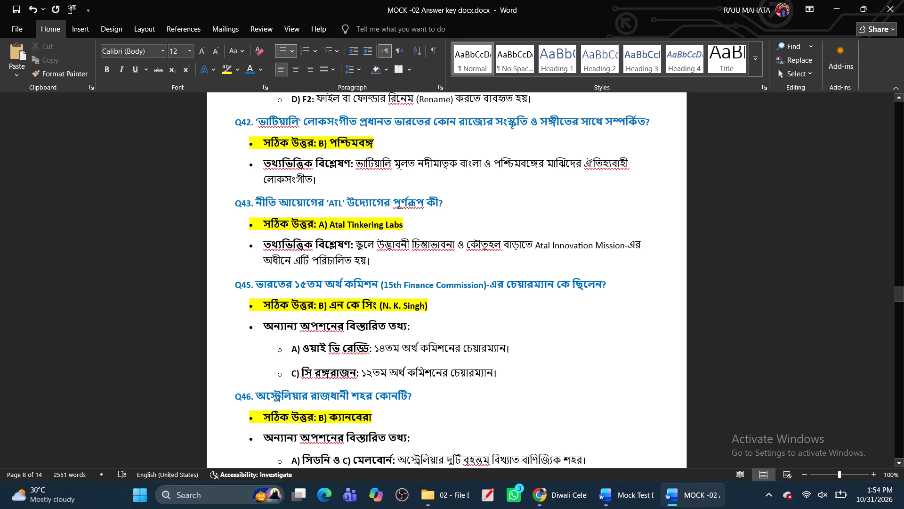
Delete the word "অপশনের" from Q45's "অন্যান্য অপশনের বিস্তারিত তথ্য" heading.
left_click(321, 327)
left_click(321, 327)
left_click(321, 327)
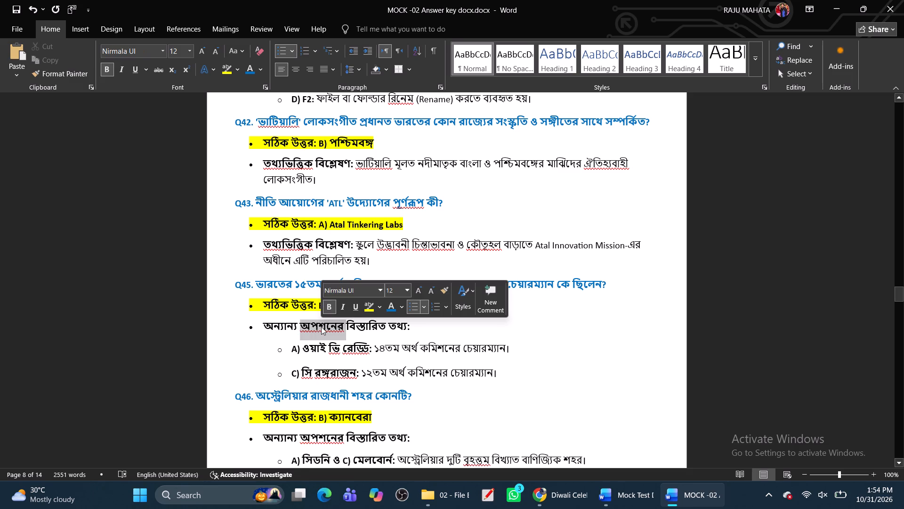
key("BackSpace")
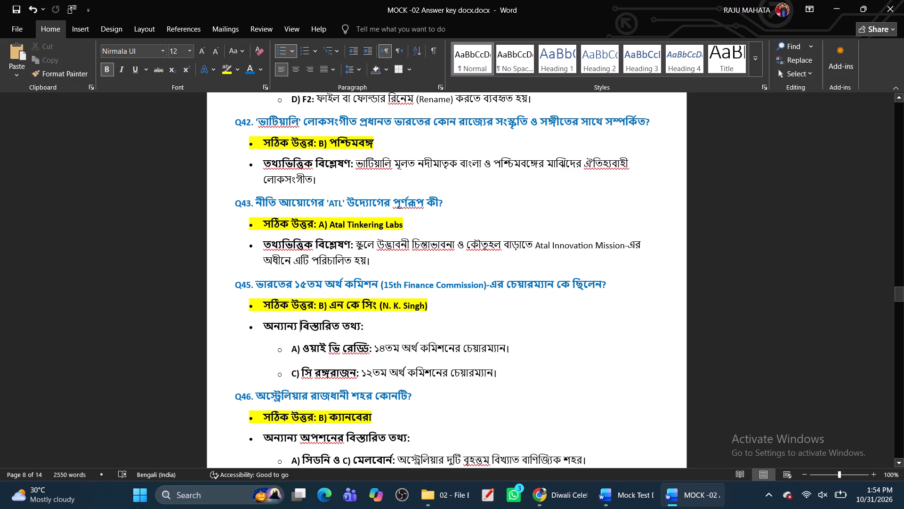
Delete the word "অপশনের" from Q46's "অন্যান্য অপশনের বিস্তারিত তথ্য" heading.
scroll(391, 367, "down", 2)
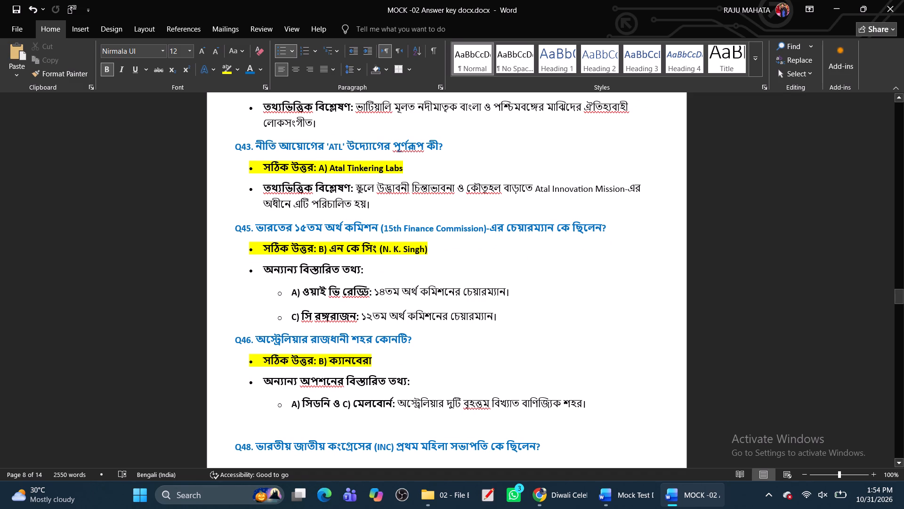
scroll(301, 318, "down", 3)
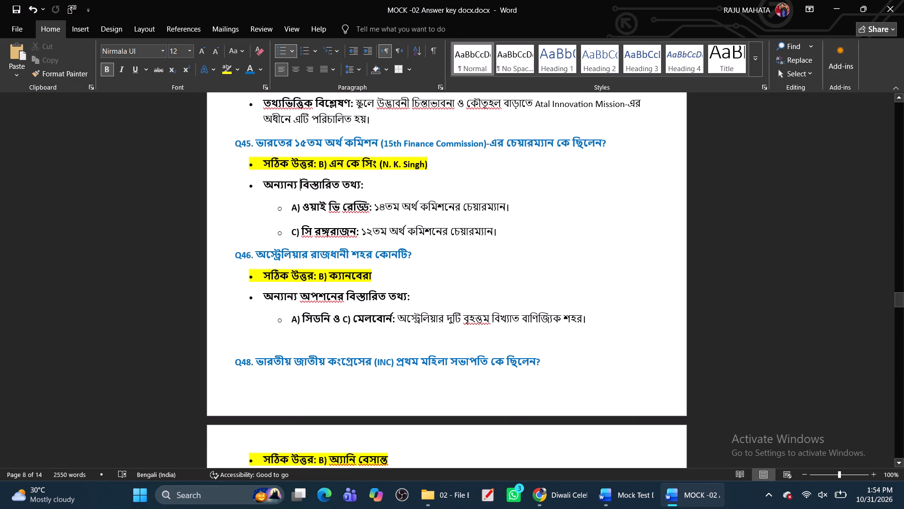
scroll(301, 318, "down", 2)
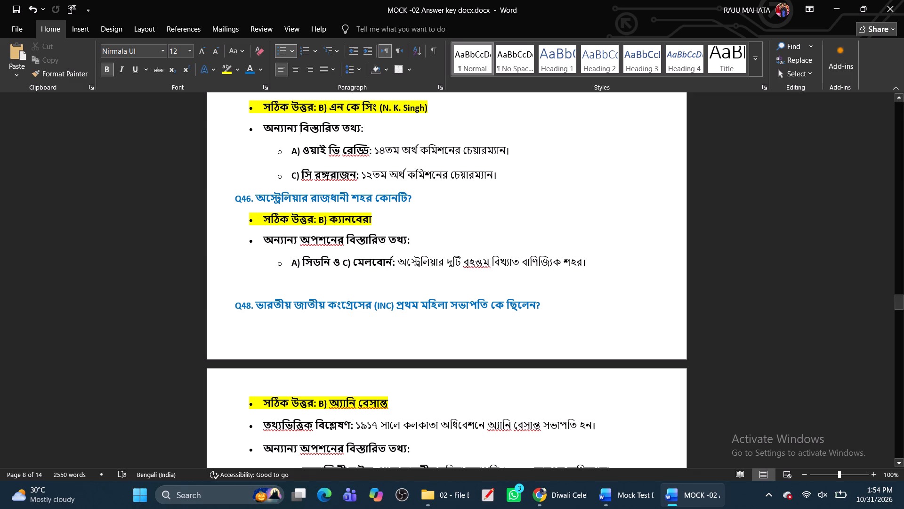
double_click(315, 242)
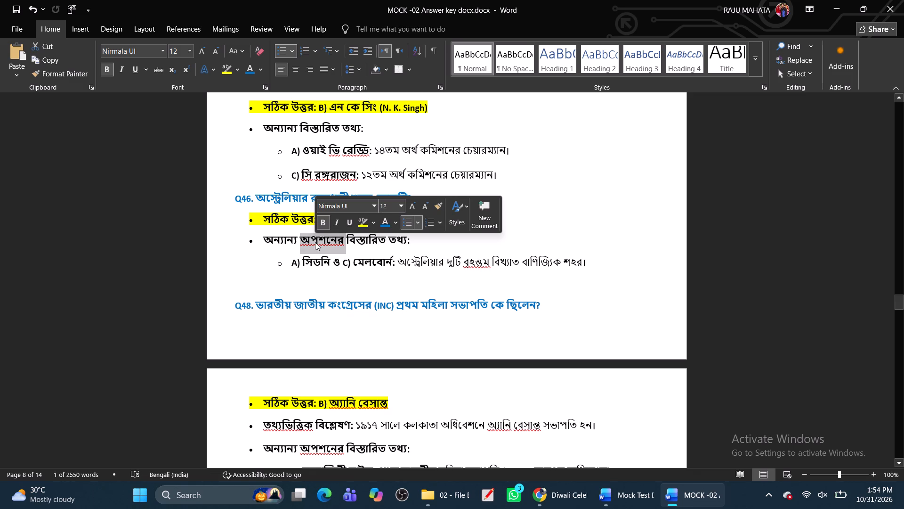
key("BackSpace")
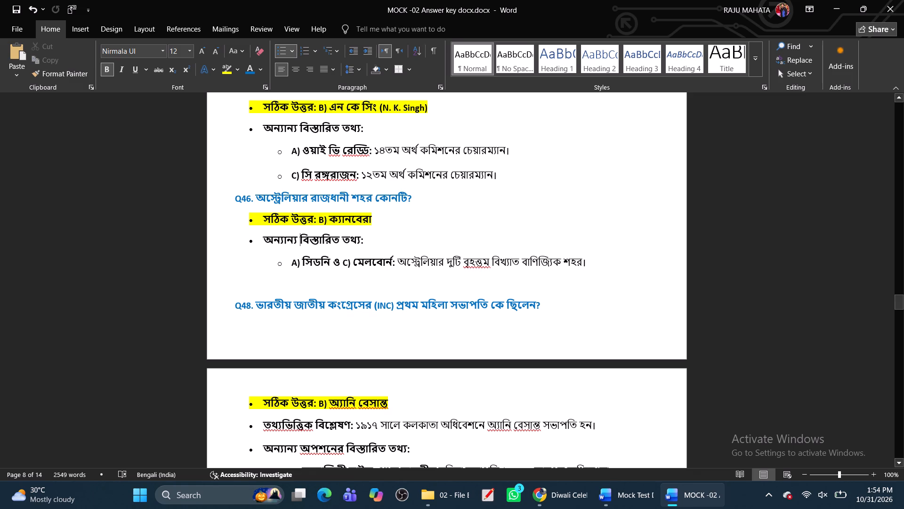
Insert two empty lines before Q48 to move its question onto the same page as its answer.
scroll(312, 283, "down", 4)
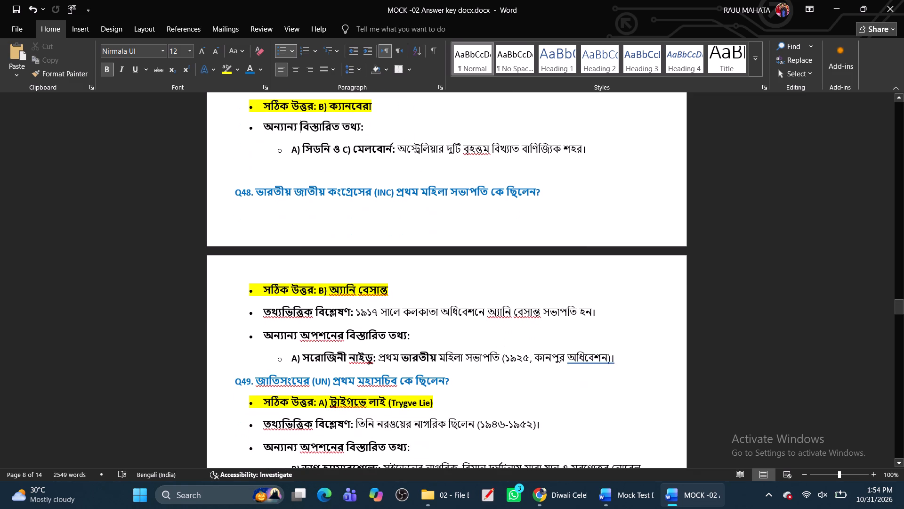
left_click(234, 190)
key("Return")
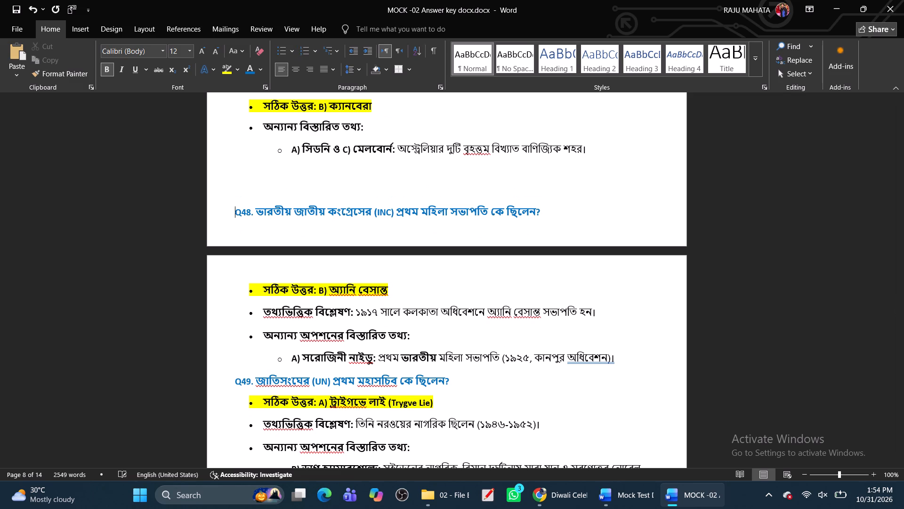
key("Return")
Delete the word "অপশনের" from Q48's "অন্যান্য অপশনের বিস্তারিত তথ্য" heading.
scroll(234, 190, "down", 3)
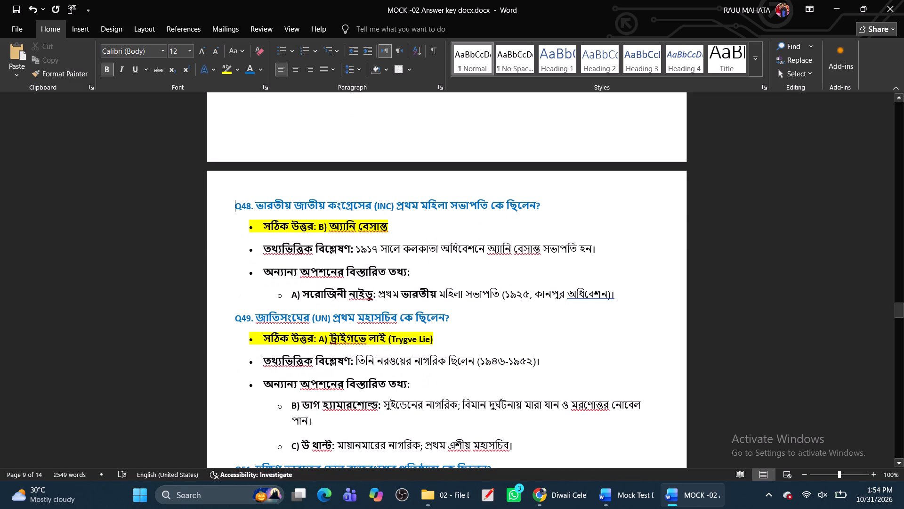
double_click(323, 273)
key("BackSpace")
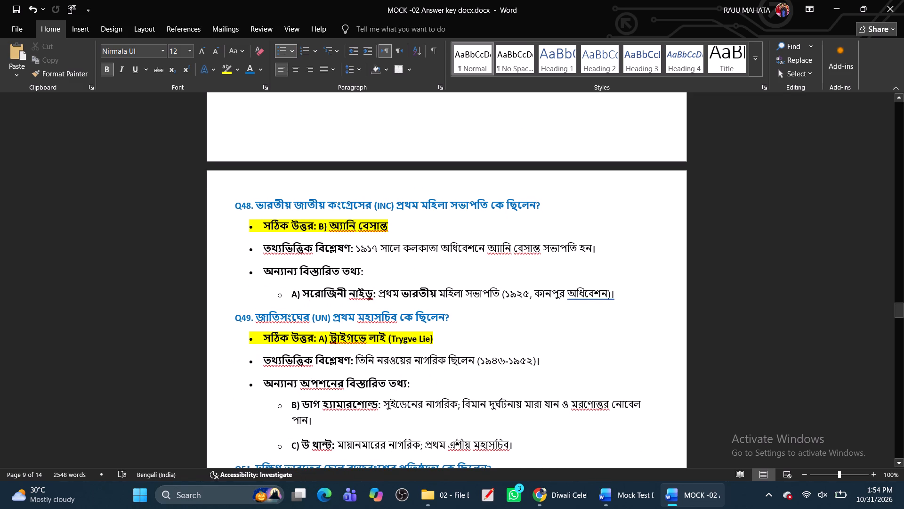
Delete the word "অপশনের" from Q51's "অন্যান্য অপশনের বিস্তারিত তথ্য" heading.
scroll(344, 302, "down", 1)
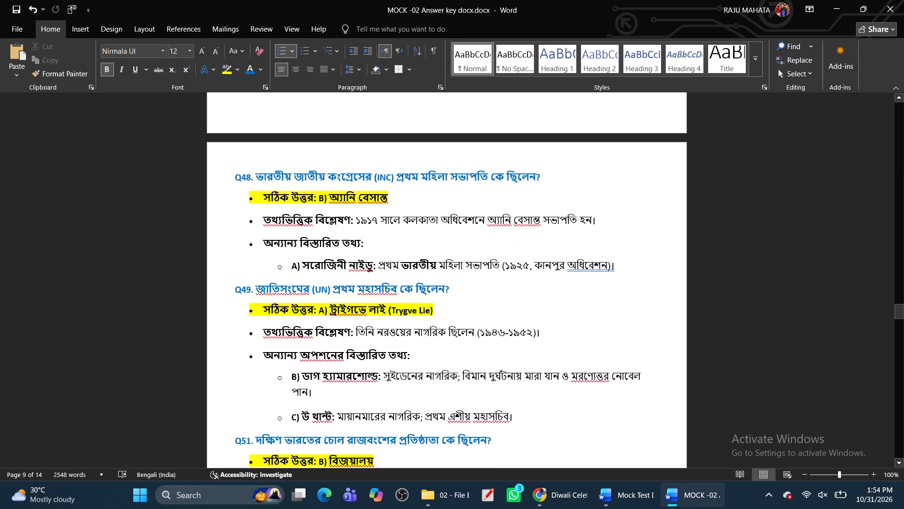
scroll(344, 302, "down", 3)
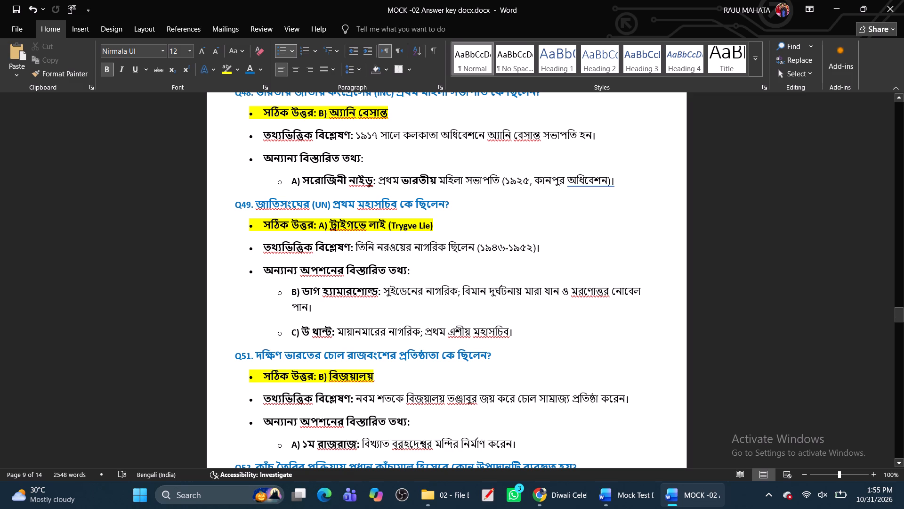
scroll(360, 302, "down", 1)
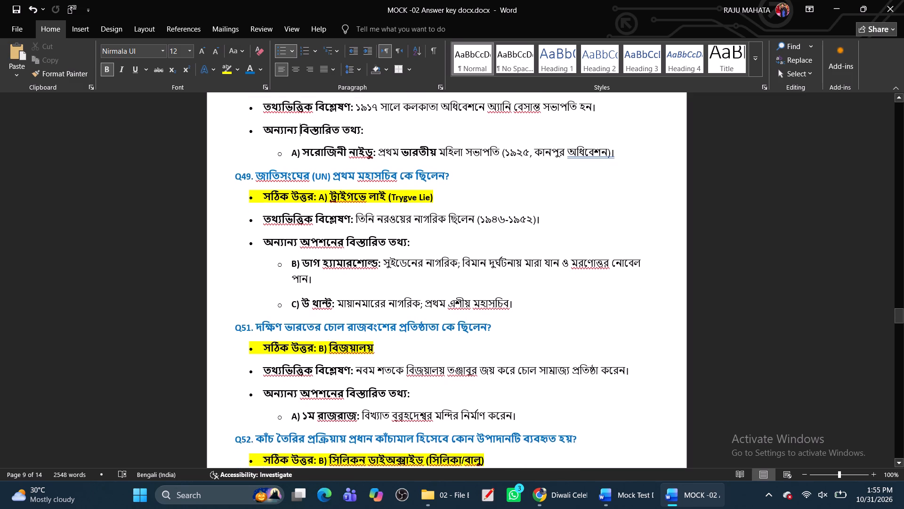
scroll(360, 302, "down", 2)
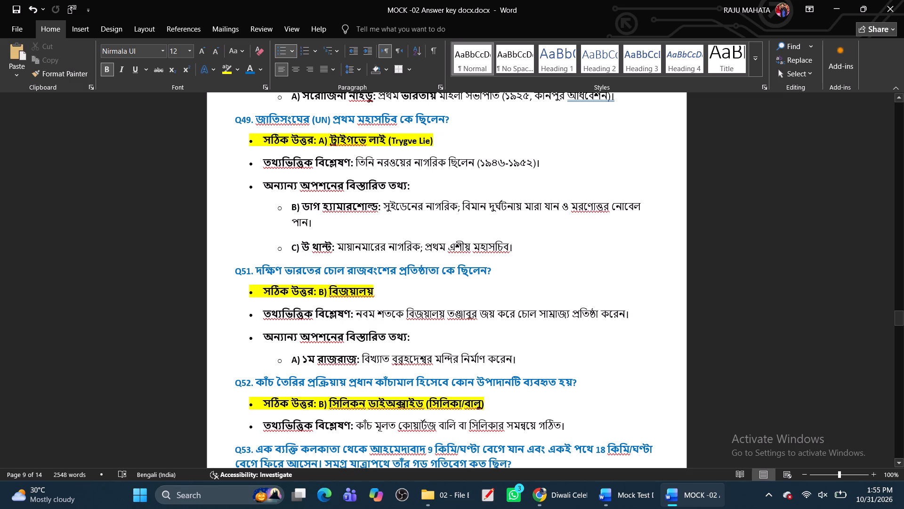
double_click(318, 335)
key("BackSpace")
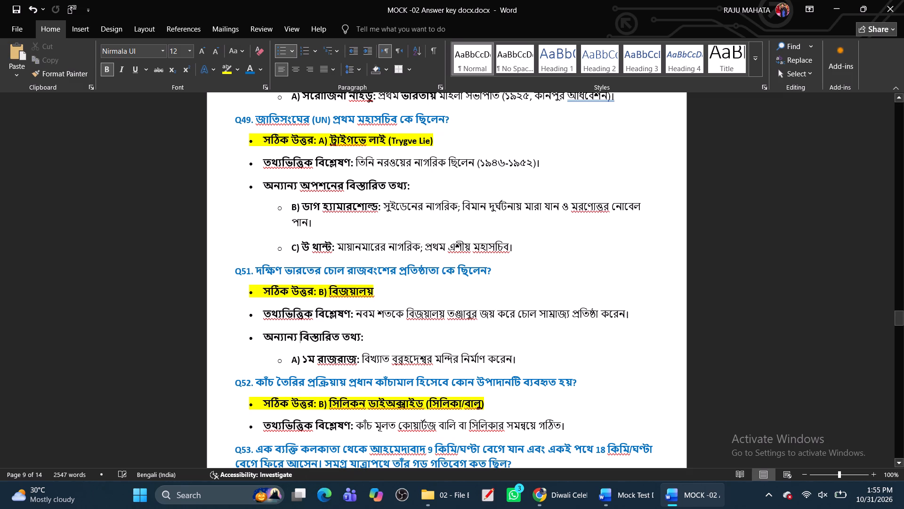
Delete the whole Q53 entry on average speed, including its question, correct answer and maths solution.
scroll(328, 351, "down", 3)
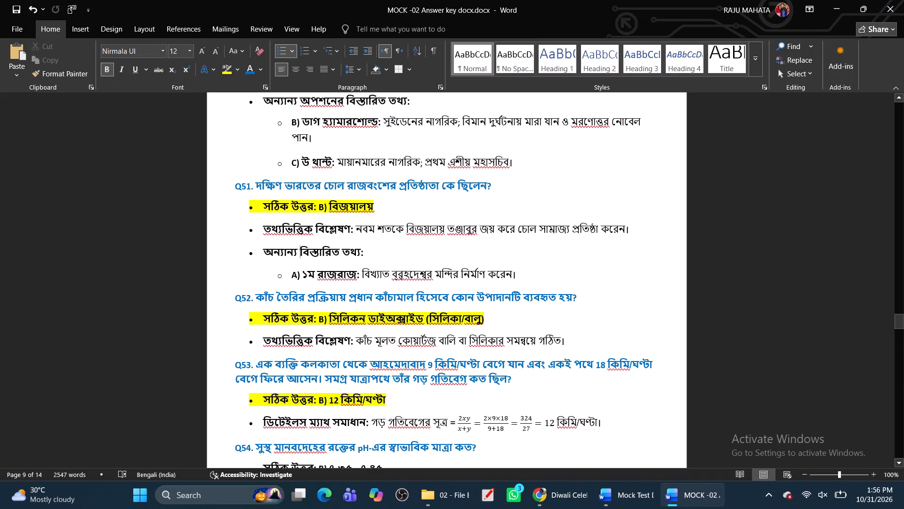
scroll(403, 289, "down", 5)
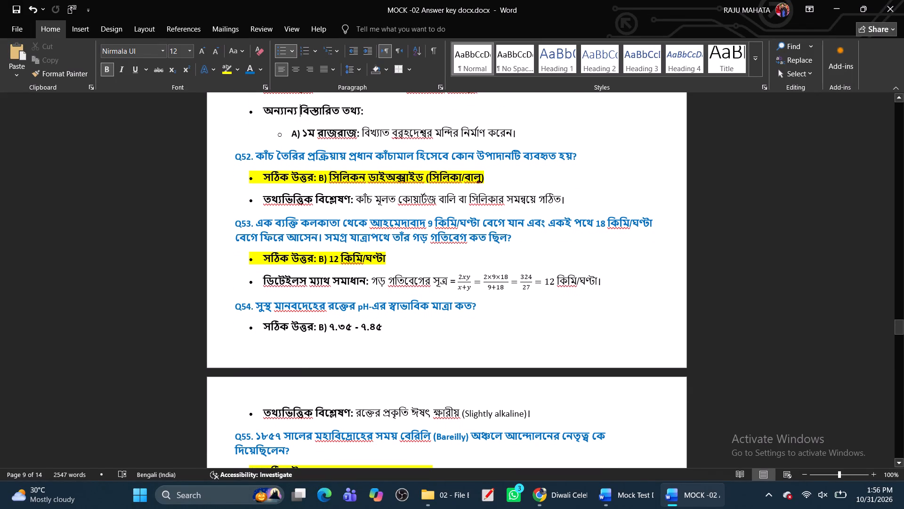
scroll(429, 240, "up", 3)
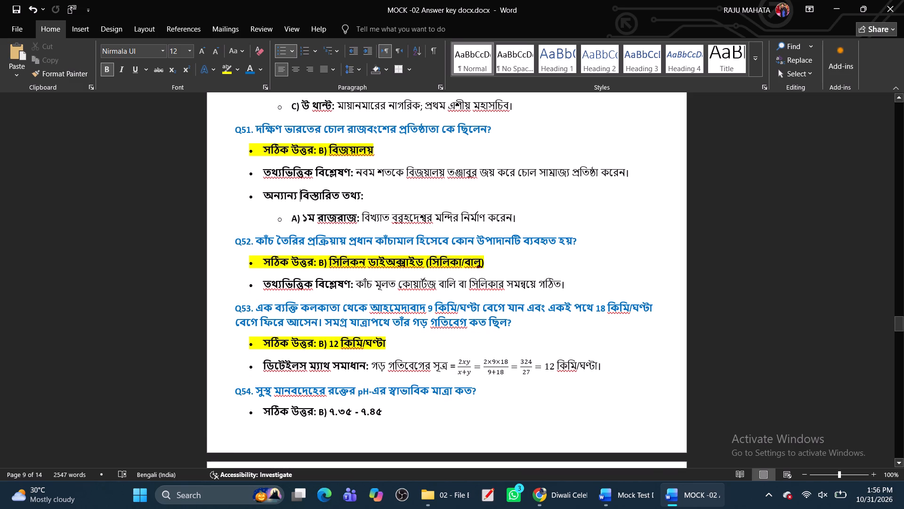
left_click_drag(230, 310, 452, 341)
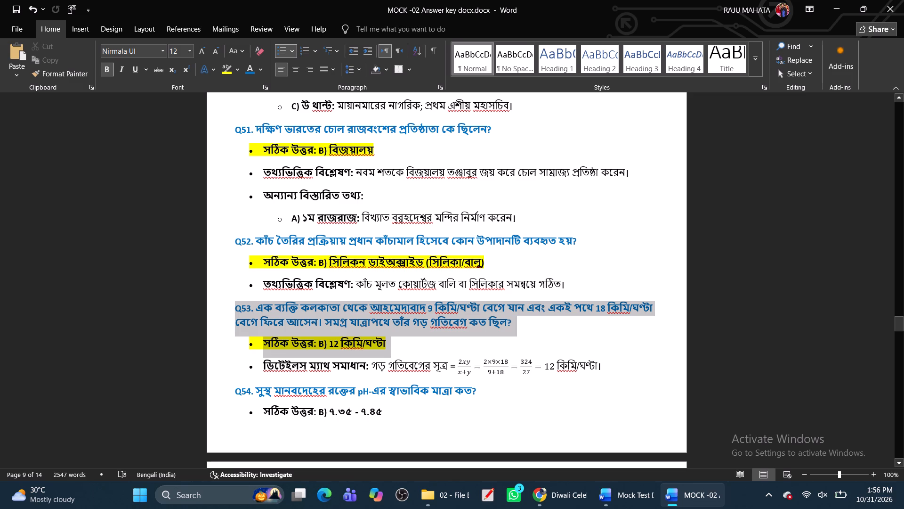
left_click_drag(452, 341, 597, 369)
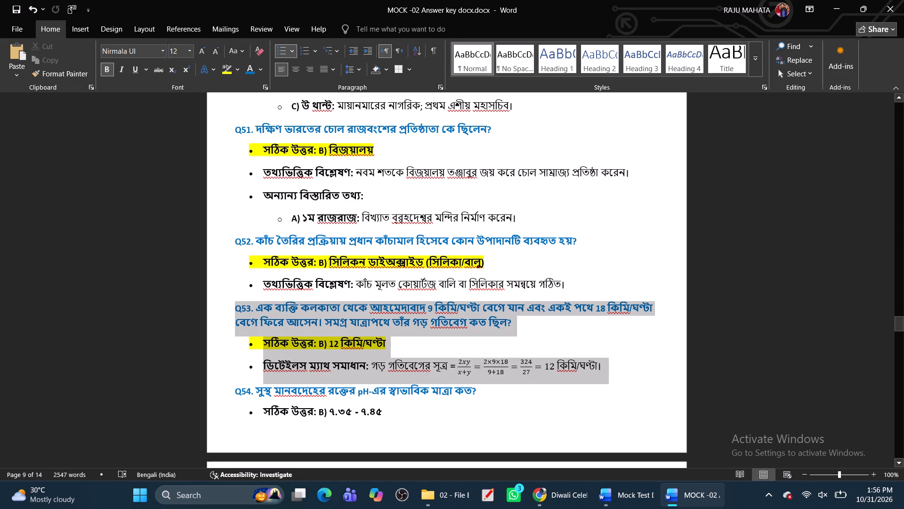
left_click_drag(597, 369, 577, 364)
left_click_drag(577, 364, 227, 305)
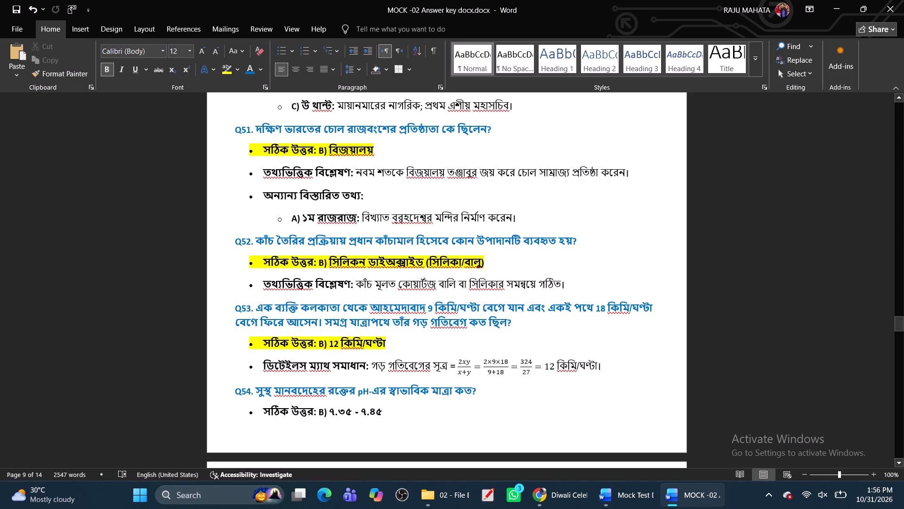
left_click(462, 362)
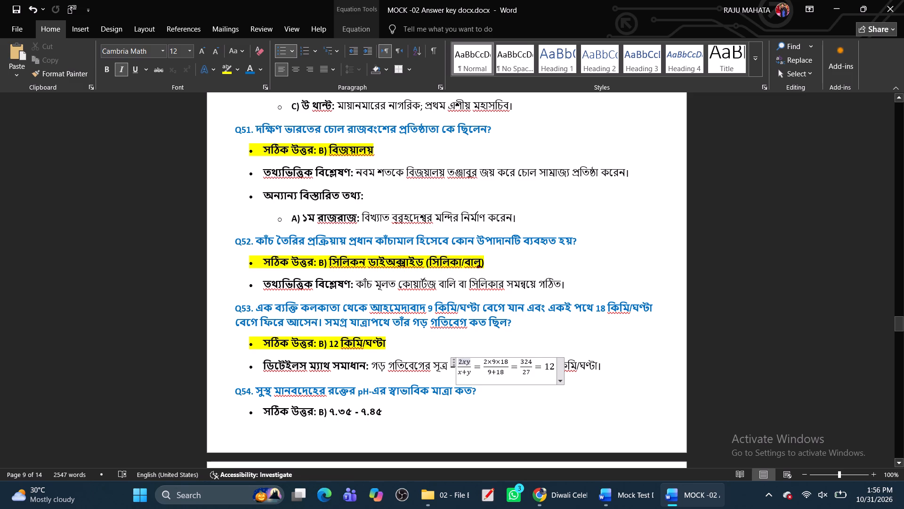
left_click_drag(230, 307, 580, 367)
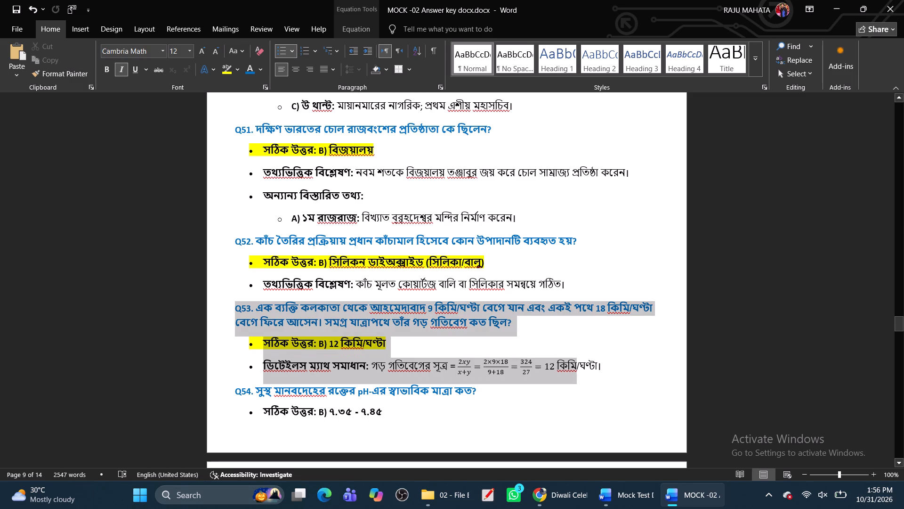
left_click_drag(580, 367, 602, 368)
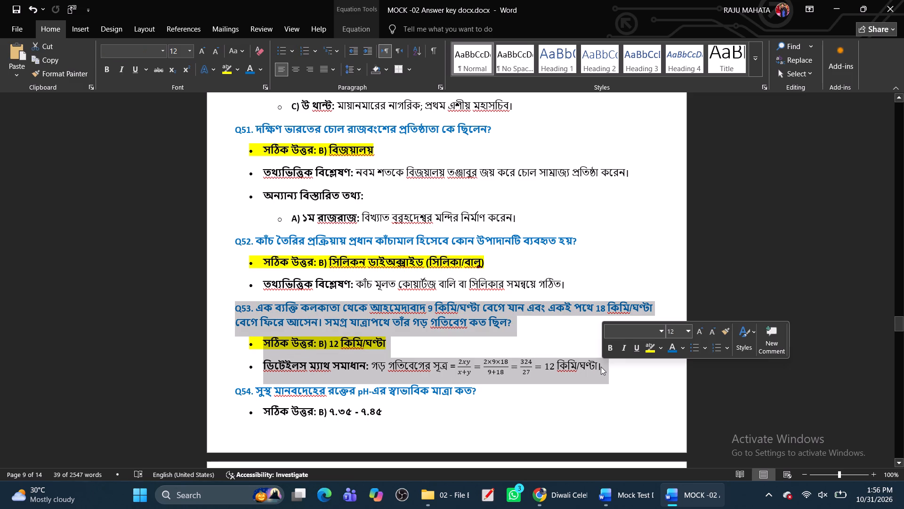
key("BackSpace")
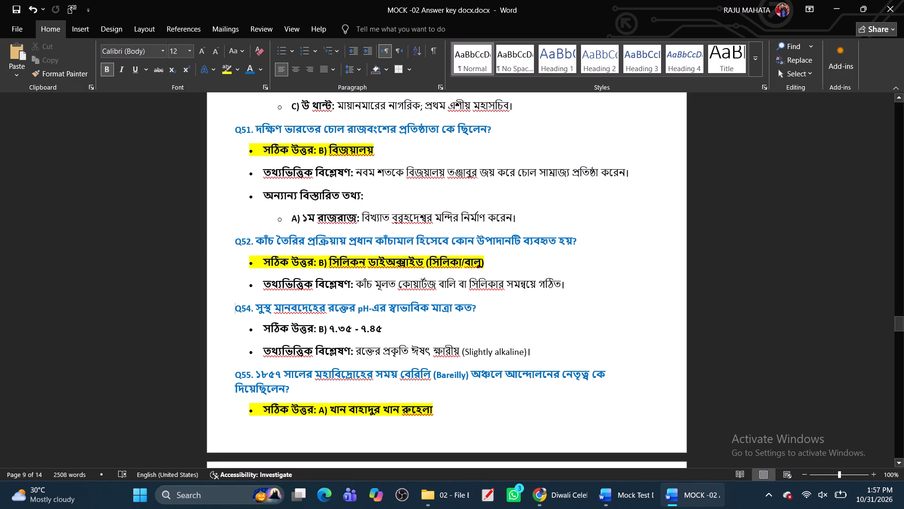
left_click_drag(356, 308, 366, 310)
left_click(366, 311)
double_click(359, 310)
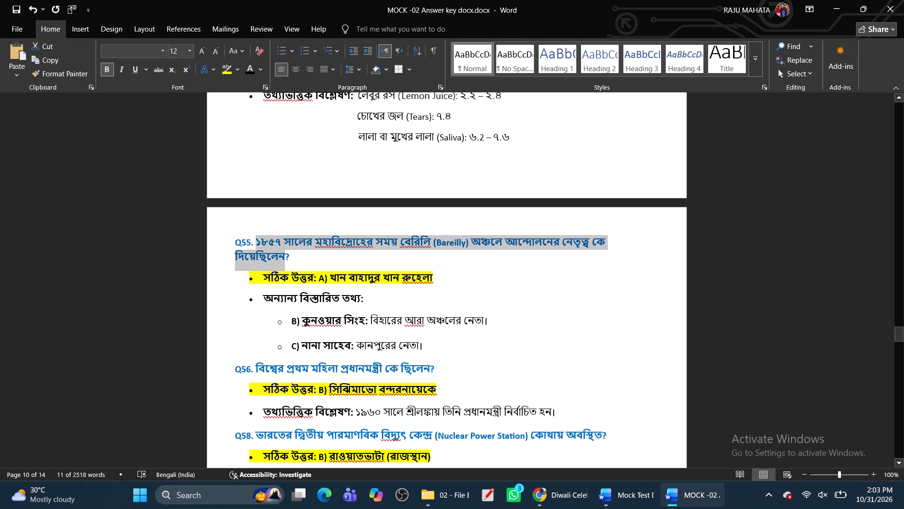
left_click(475, 280)
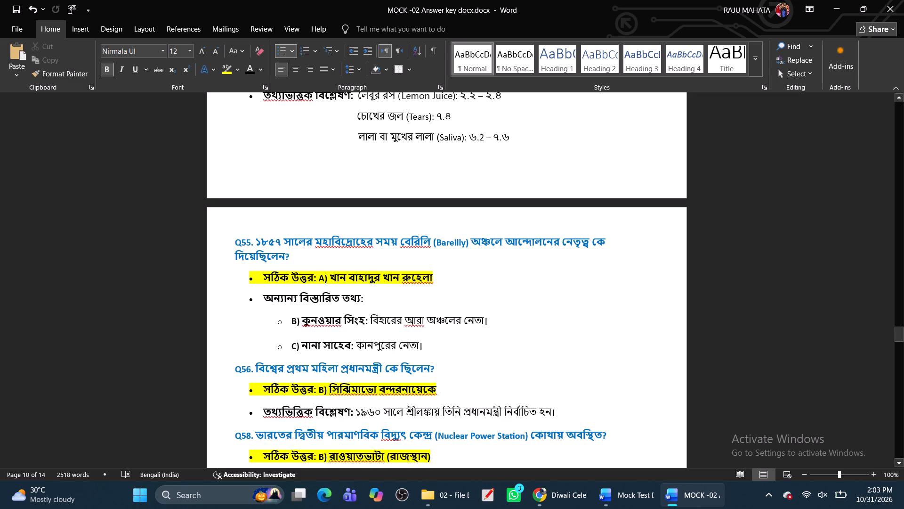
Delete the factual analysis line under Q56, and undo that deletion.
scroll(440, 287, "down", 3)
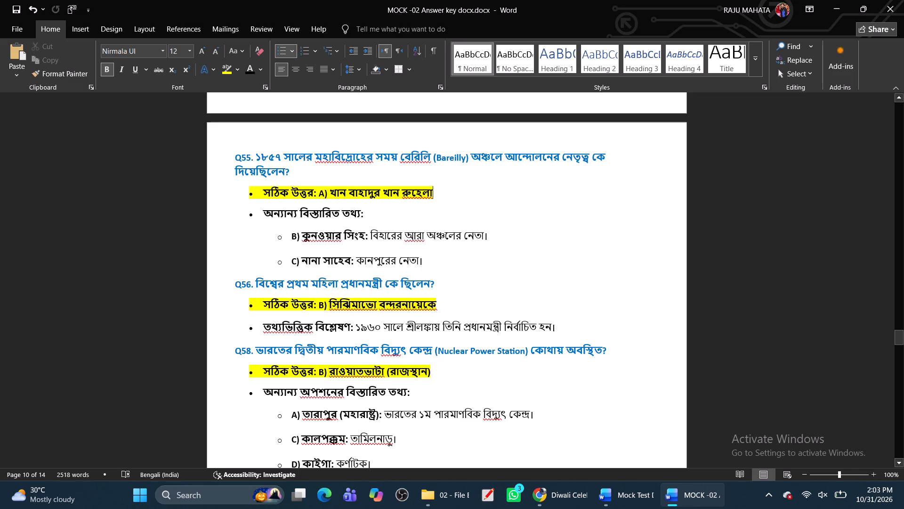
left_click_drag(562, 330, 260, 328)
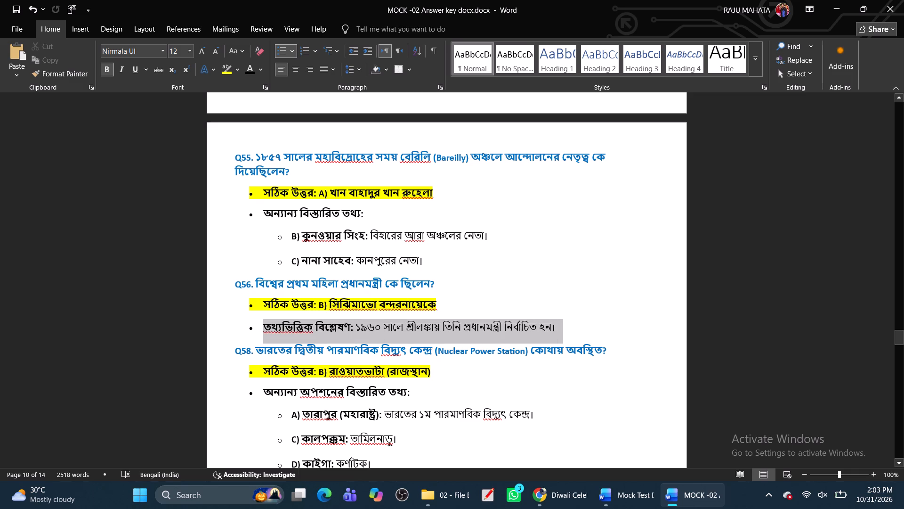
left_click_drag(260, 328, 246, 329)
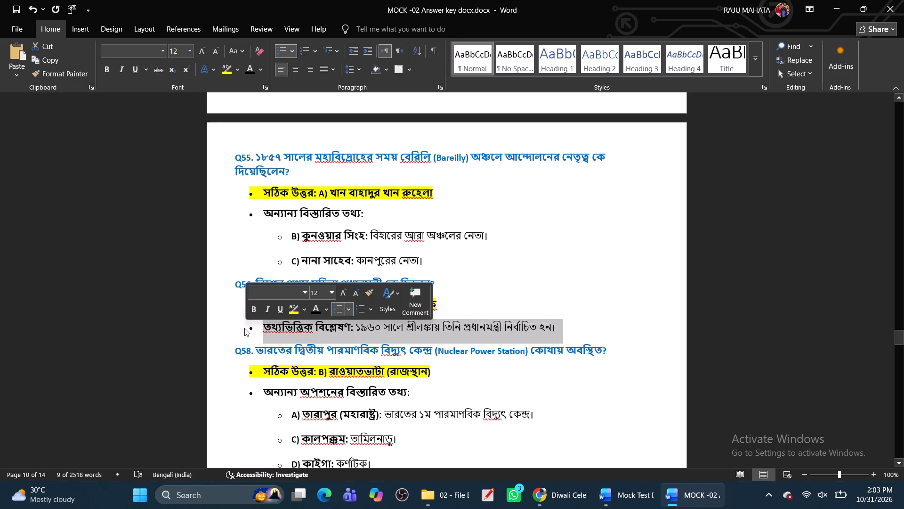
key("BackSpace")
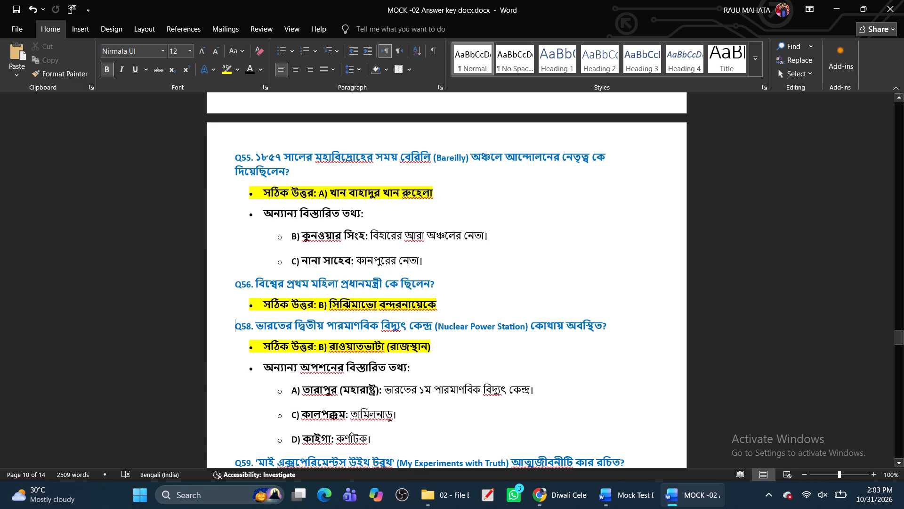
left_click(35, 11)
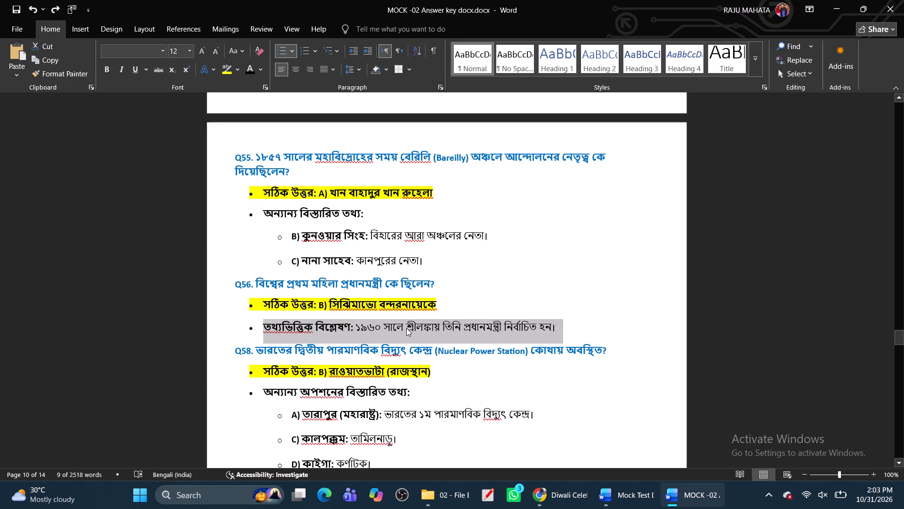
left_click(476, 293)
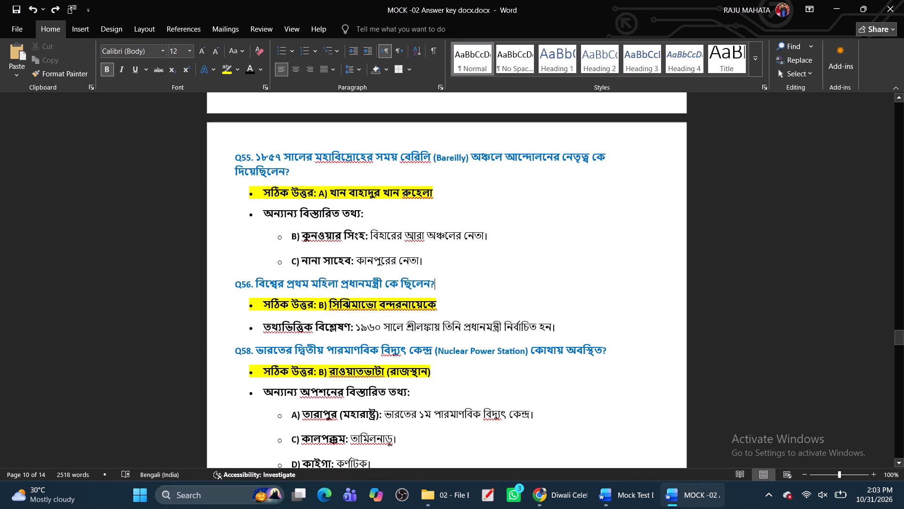
Delete the word "অপশনের" from the additional facts heading in Q58.
scroll(437, 314, "down", 2)
double_click(319, 334)
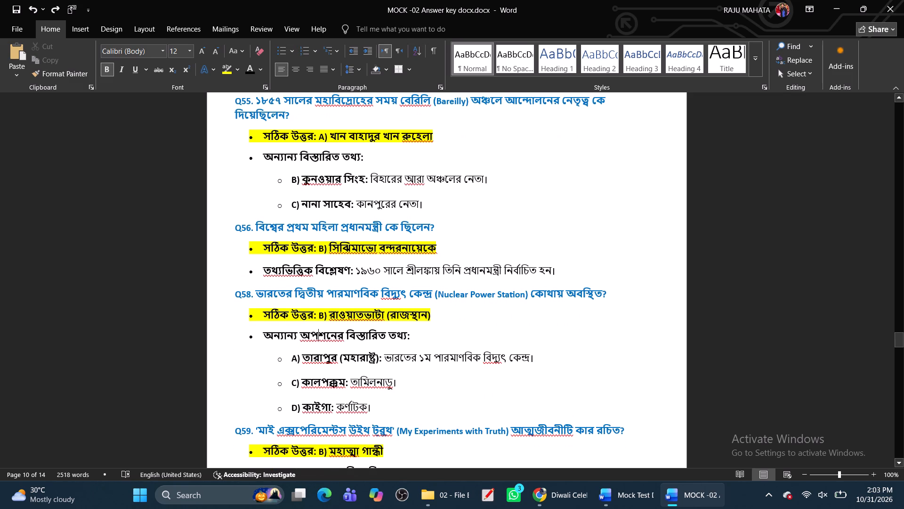
key("BackSpace")
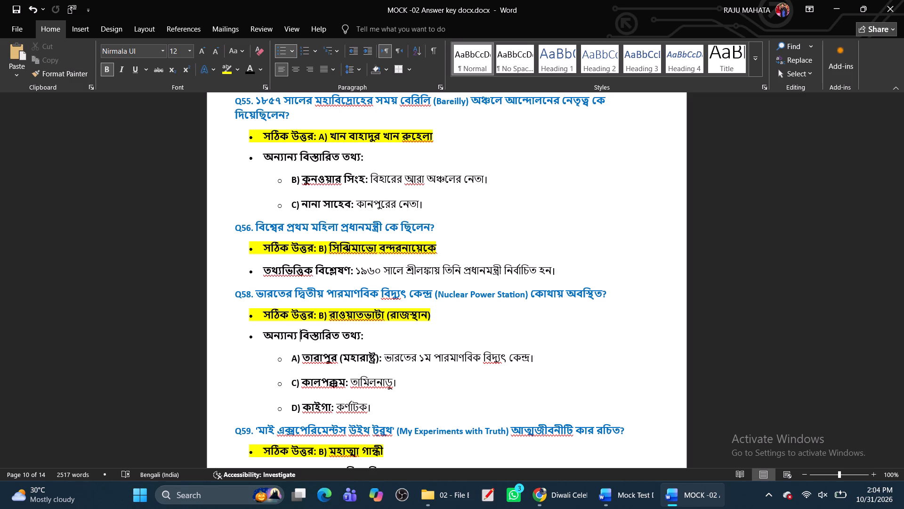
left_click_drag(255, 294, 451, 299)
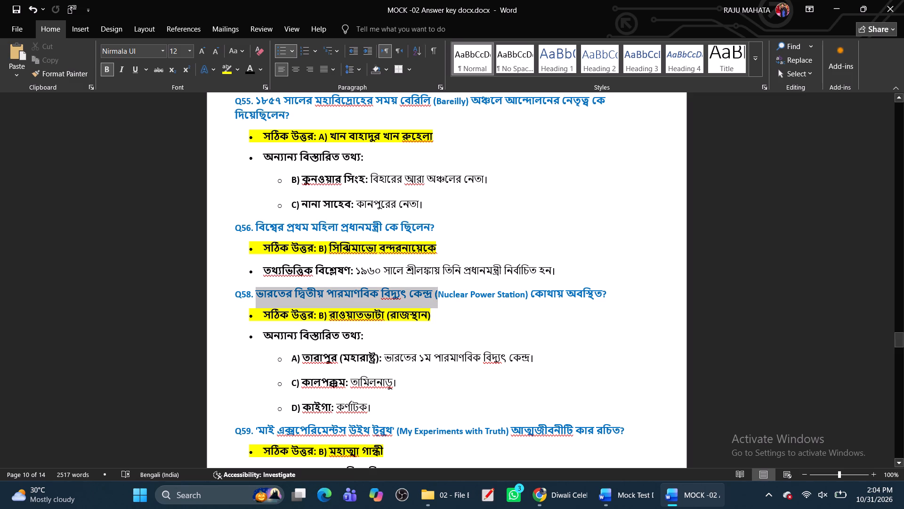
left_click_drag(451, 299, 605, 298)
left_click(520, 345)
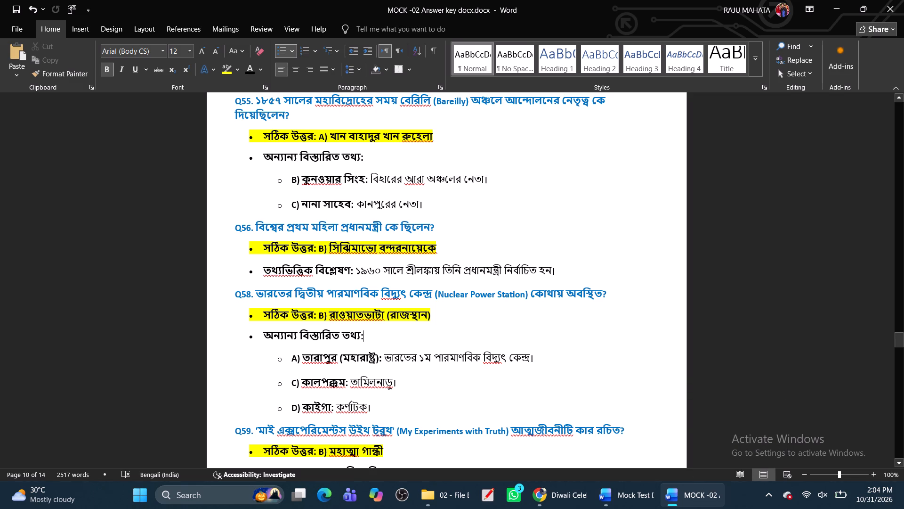
Add "(Estd: 1969)" at the end of the Tarapur entry, option A, in Q58.
left_click(540, 358)
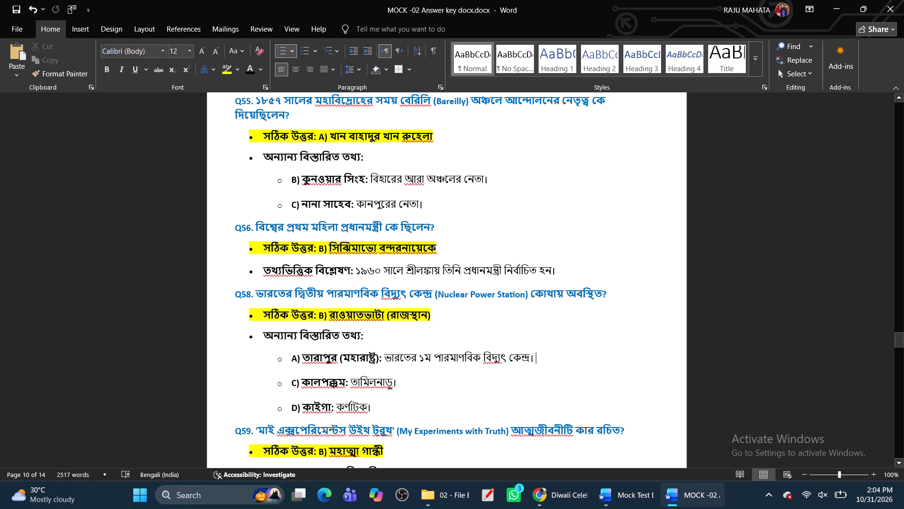
type("(16")
key("BackSpace")
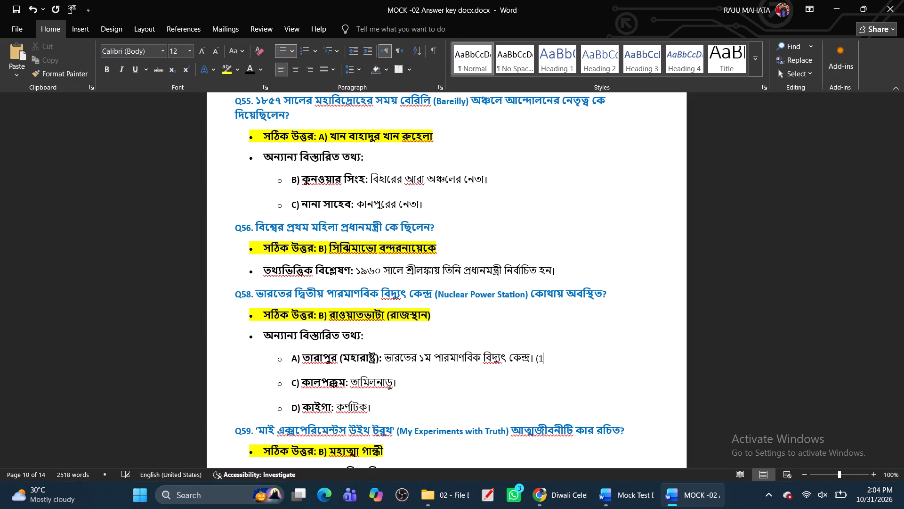
type("969")
key("Left")
key("Left")
key("Left")
key("Left")
key("Left")
key("Right")
type("Estd:")
key("space")
key("Right")
key("Right")
key("Right")
key("Right")
key("shift+parenright")
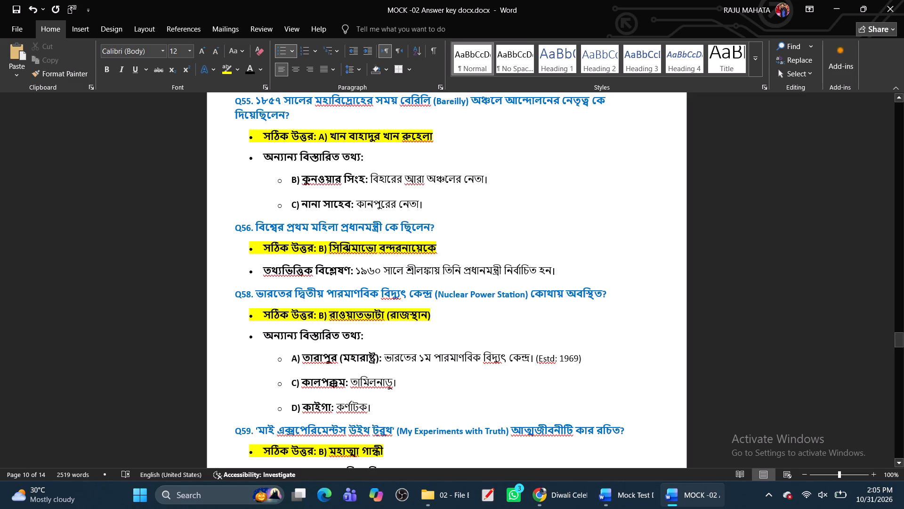
Delete the word "অপশনের" from the additional facts heading in Q59.
scroll(436, 360, "down", 3)
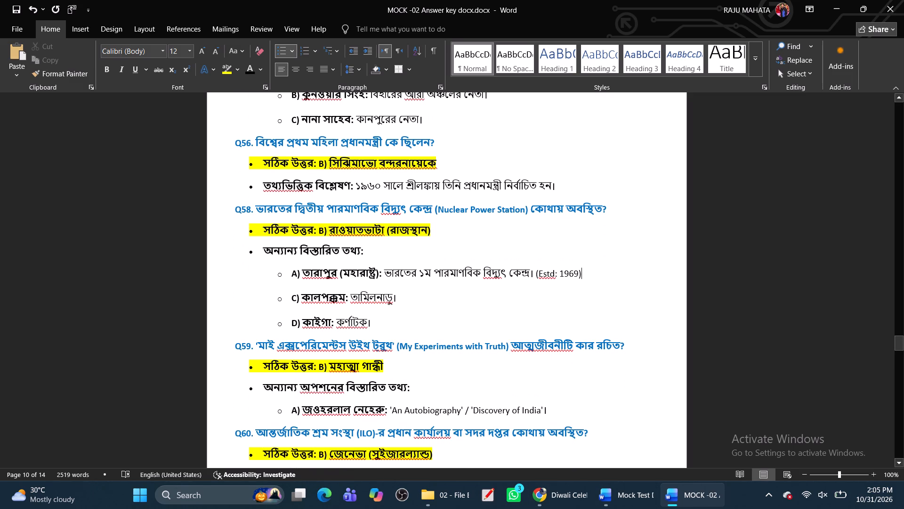
scroll(443, 361, "down", 3)
double_click(329, 302)
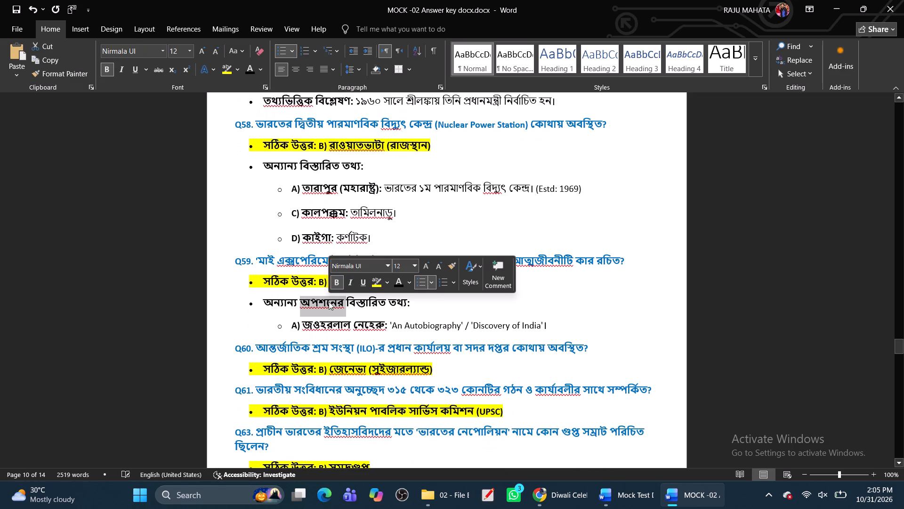
key("BackSpace")
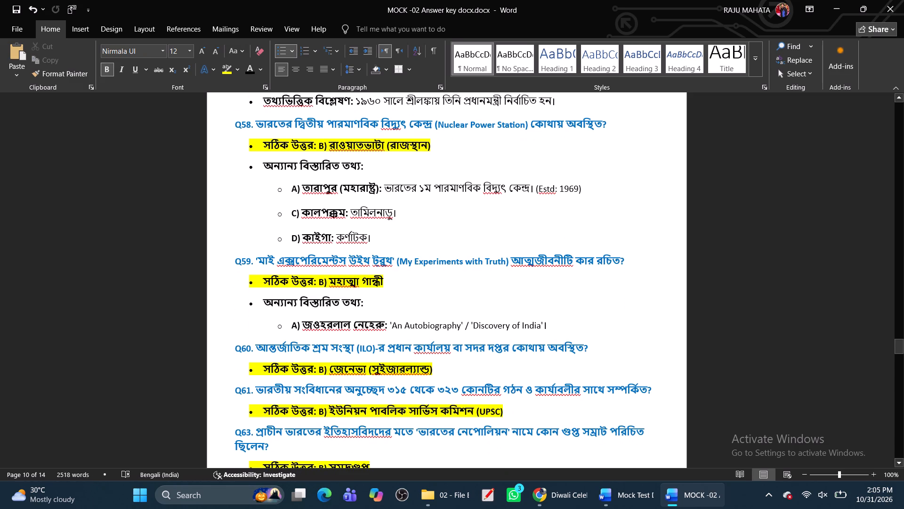
Review the answers and factual analysis lines from Q60 to Q70, stopping at the Q66 question.
scroll(332, 388, "down", 1)
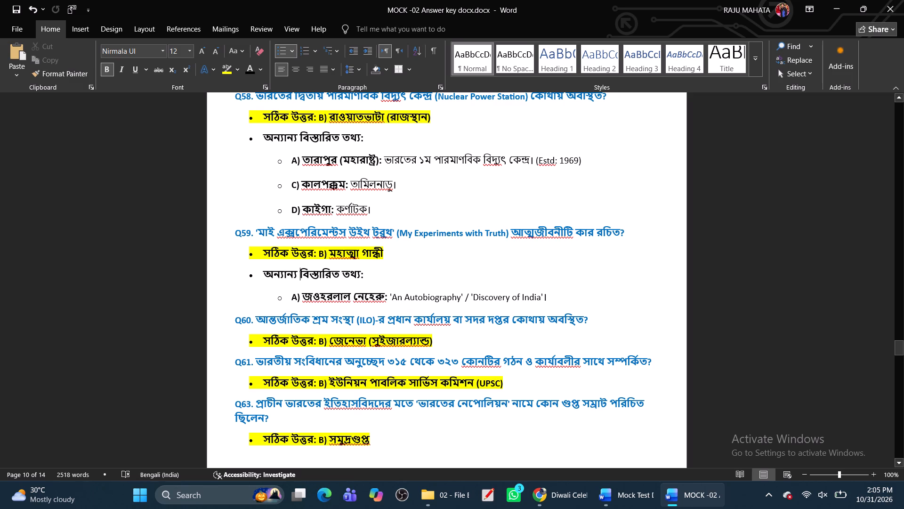
scroll(372, 373, "down", 3)
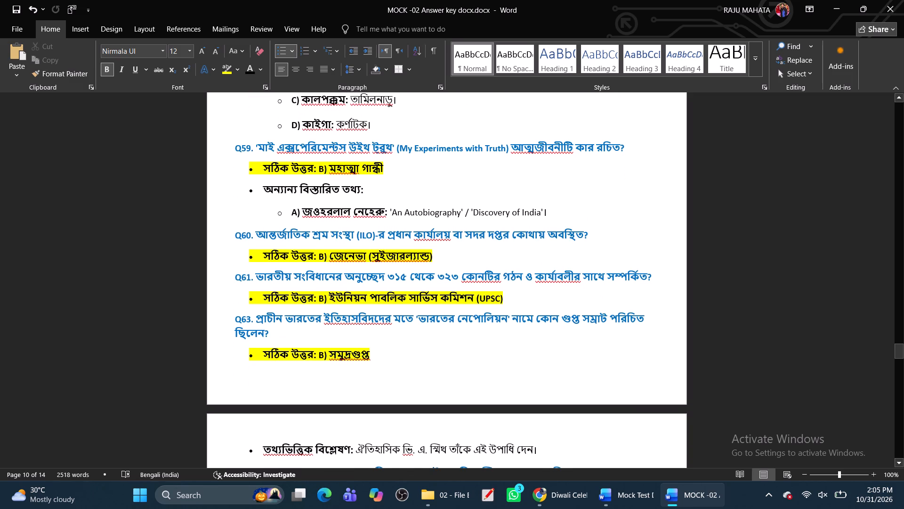
scroll(372, 373, "down", 6)
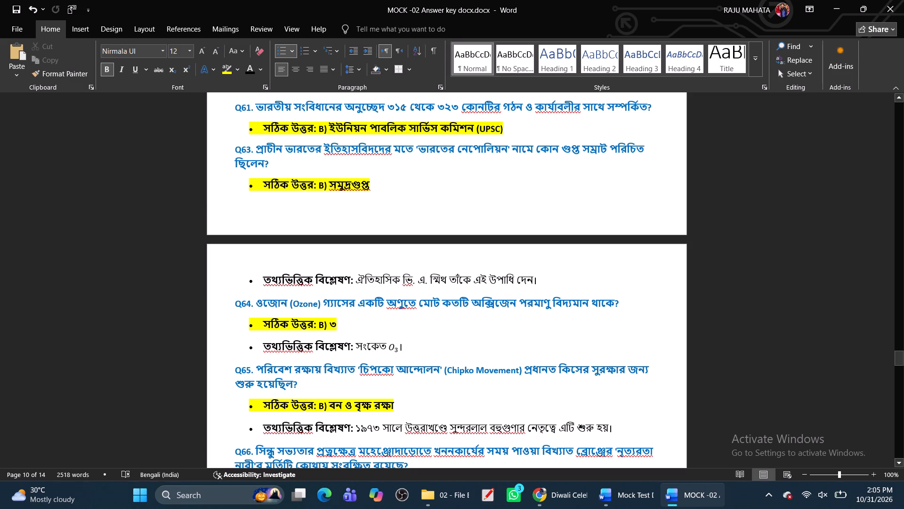
scroll(389, 374, "down", 4)
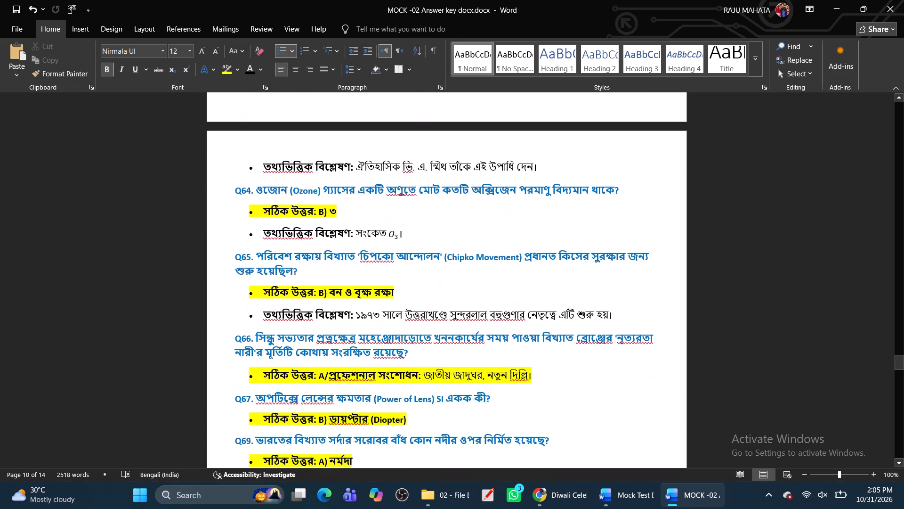
scroll(389, 374, "down", 3)
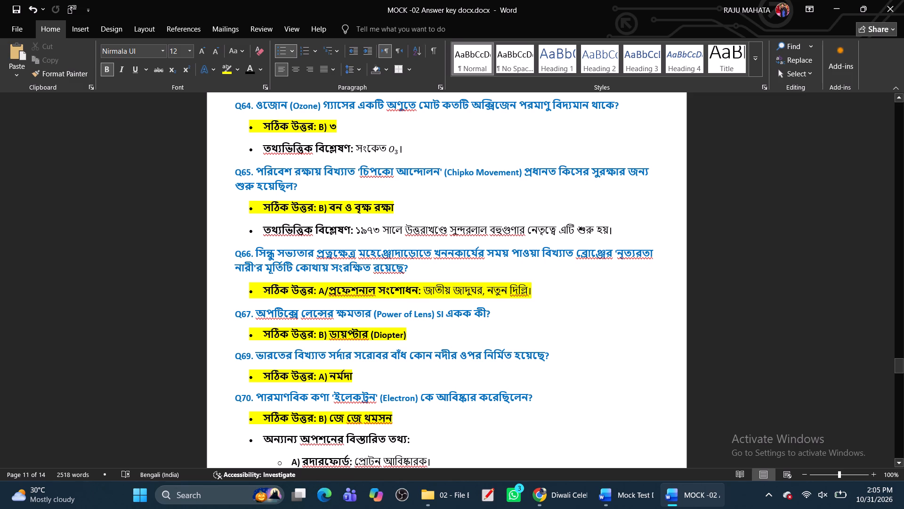
left_click(436, 274)
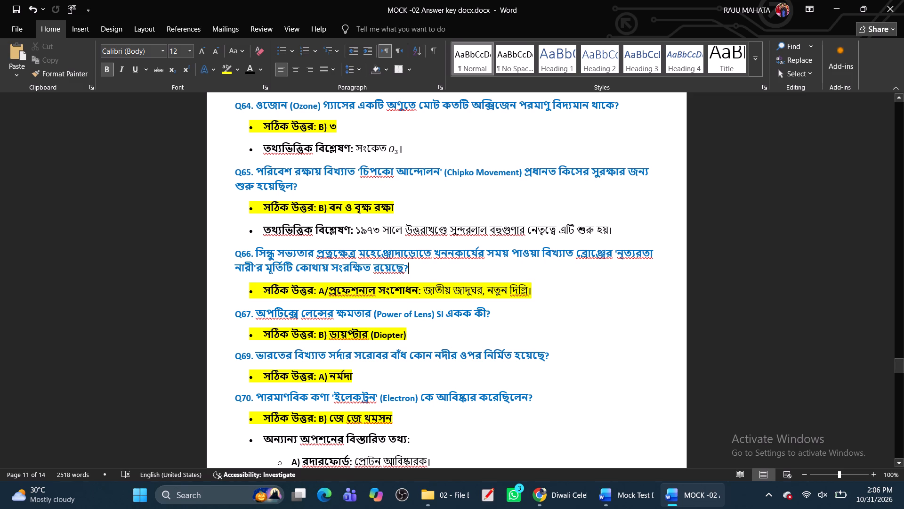
Switch to the Mock Test Demo document and check the answer options printed for Q66.
left_click(623, 499)
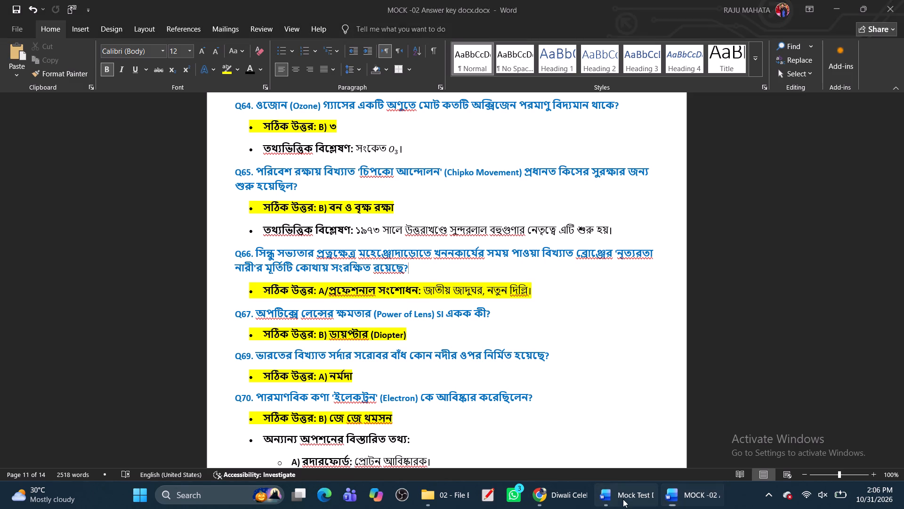
scroll(475, 309, "down", 19)
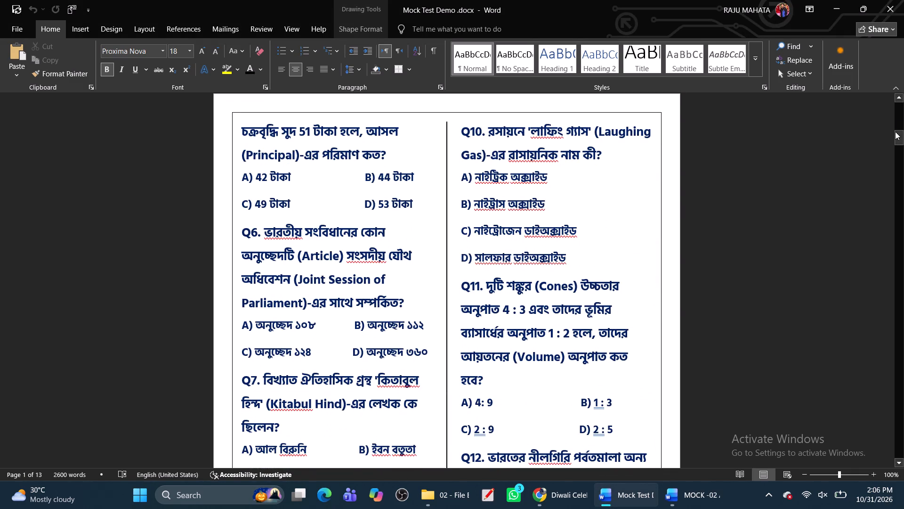
left_click_drag(898, 134, 903, 267)
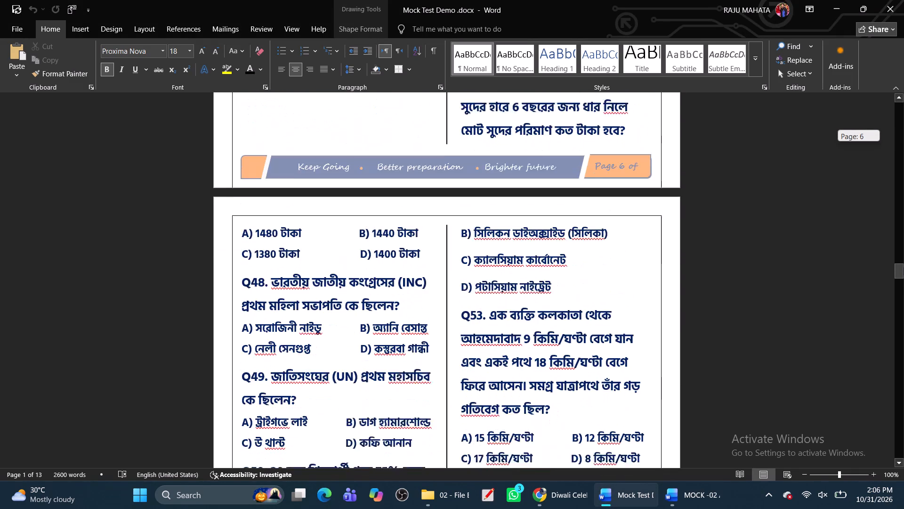
left_click_drag(903, 267, 903, 310)
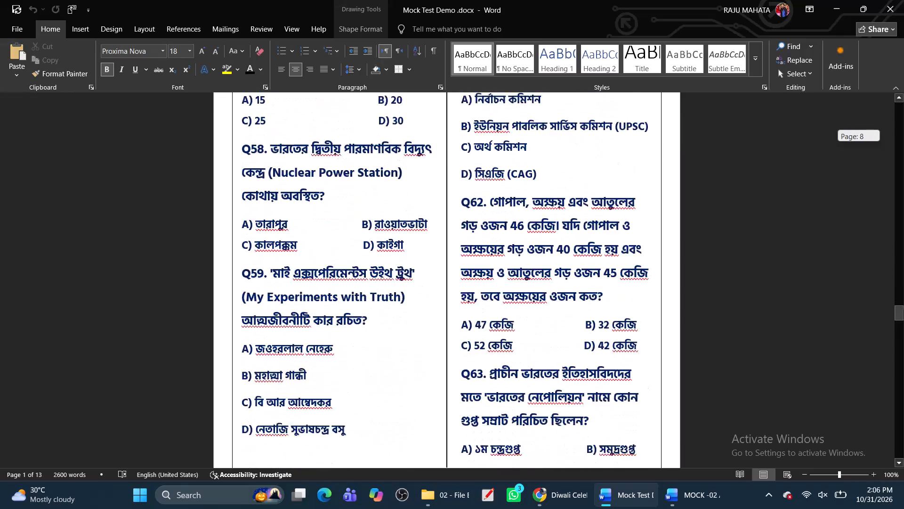
left_click_drag(903, 310, 903, 326)
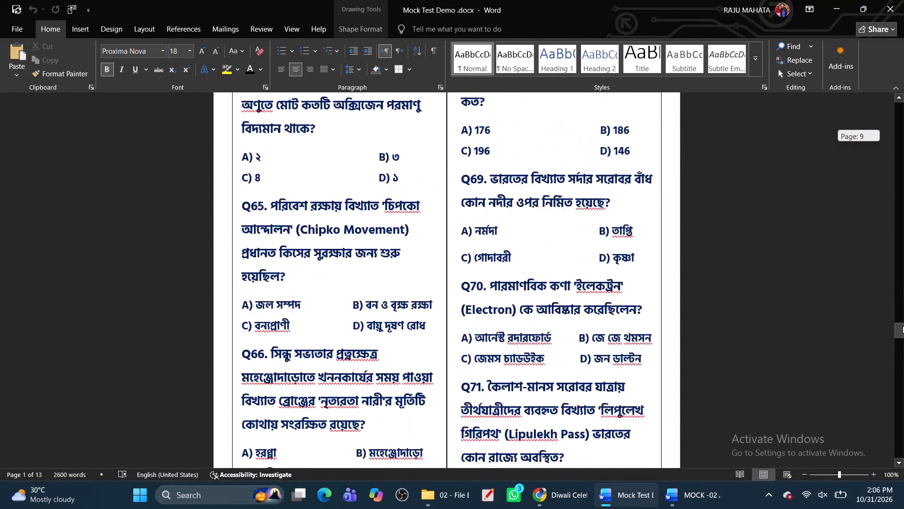
left_click_drag(903, 326, 902, 330)
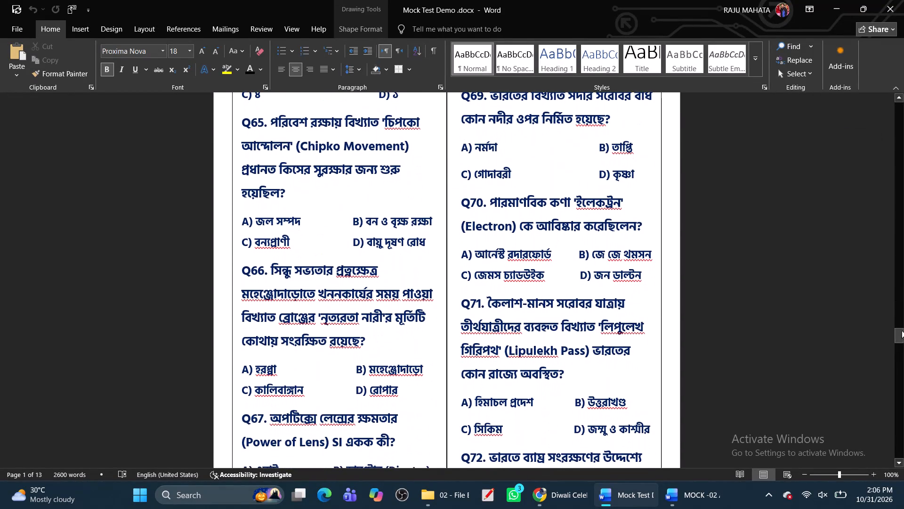
left_click_drag(902, 330, 903, 332)
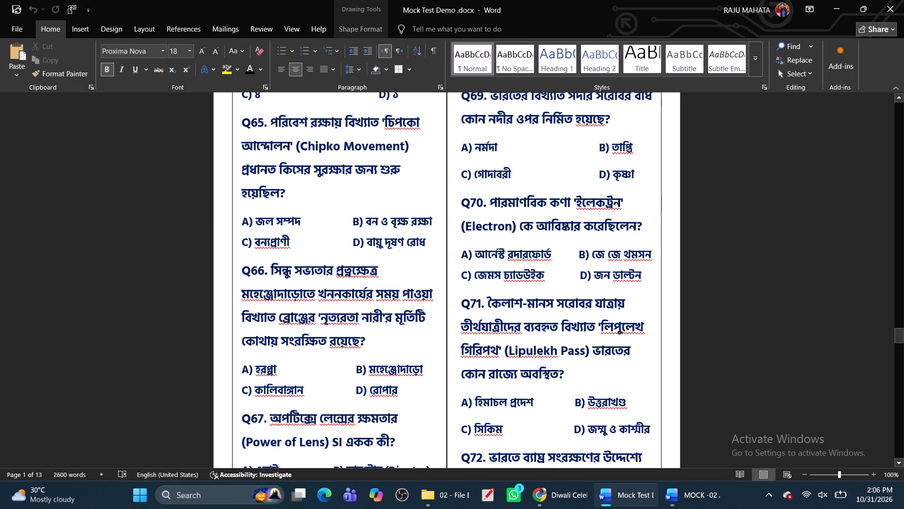
left_click(690, 496)
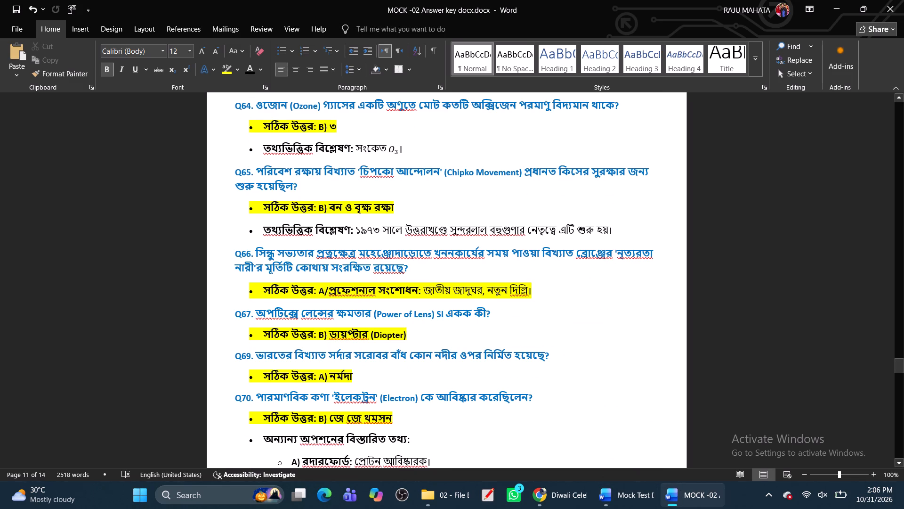
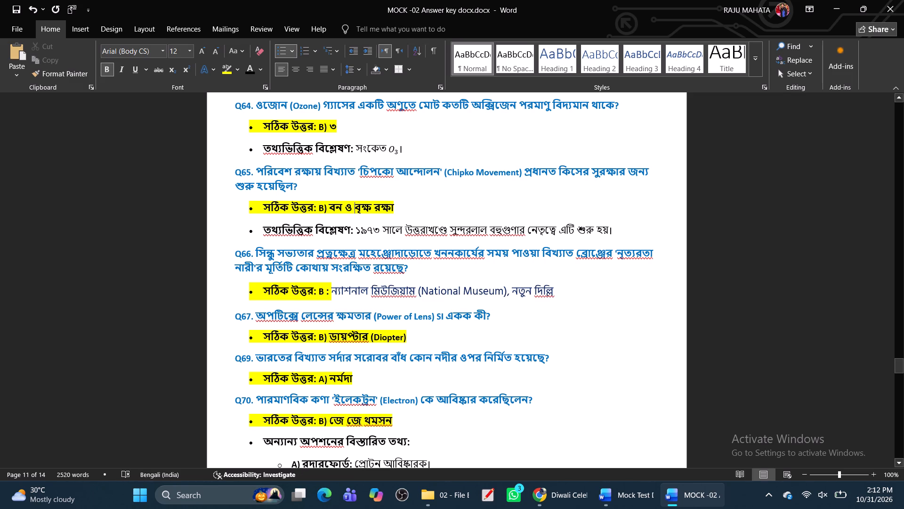
left_click_drag(331, 293, 516, 293)
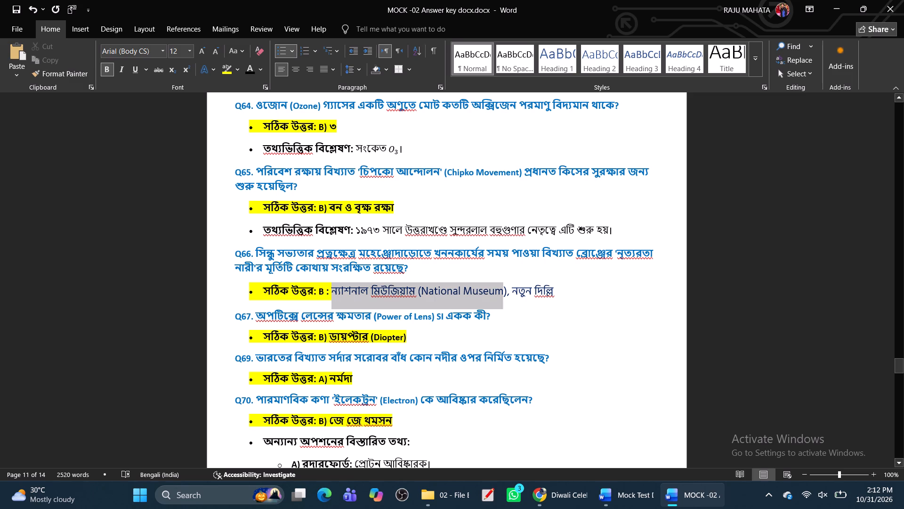
left_click_drag(516, 293, 547, 293)
left_click(595, 301)
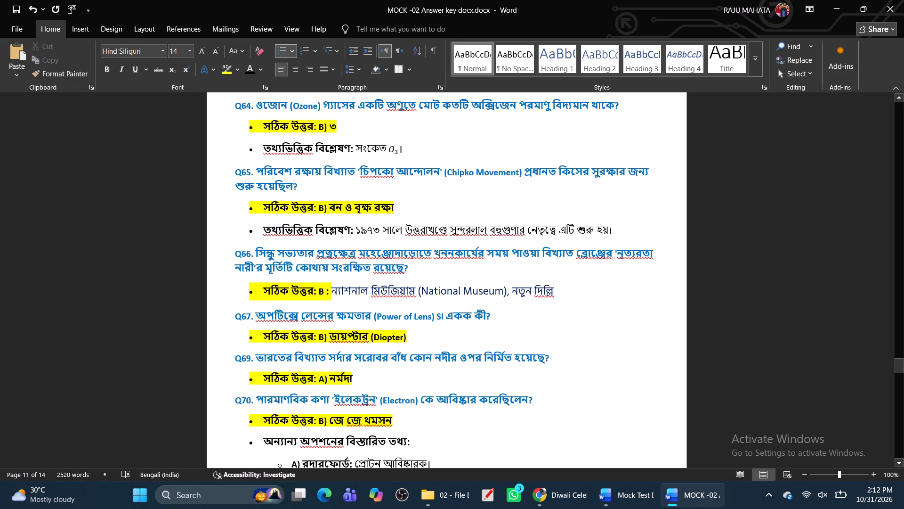
left_click_drag(329, 292, 336, 293)
left_click_drag(336, 293, 549, 294)
left_click(622, 274)
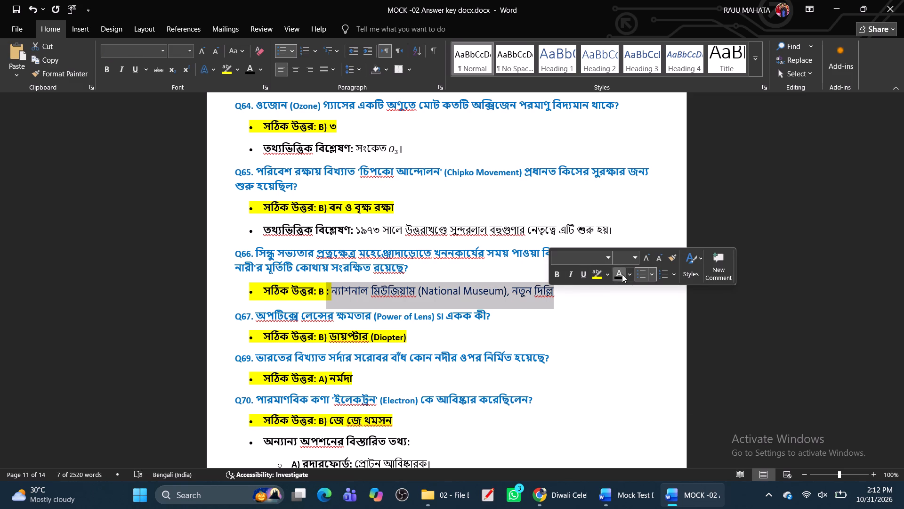
left_click(594, 308)
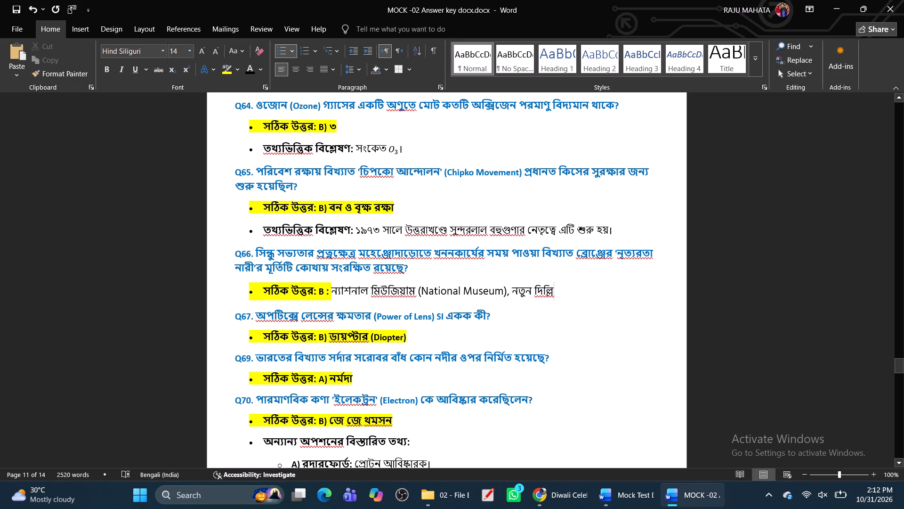
Delete the word "অপশনের" from the "অন্যান্য অপশনের বিস্তারিত তথ্য" line under Q70 in the answer key.
scroll(394, 343, "down", 2)
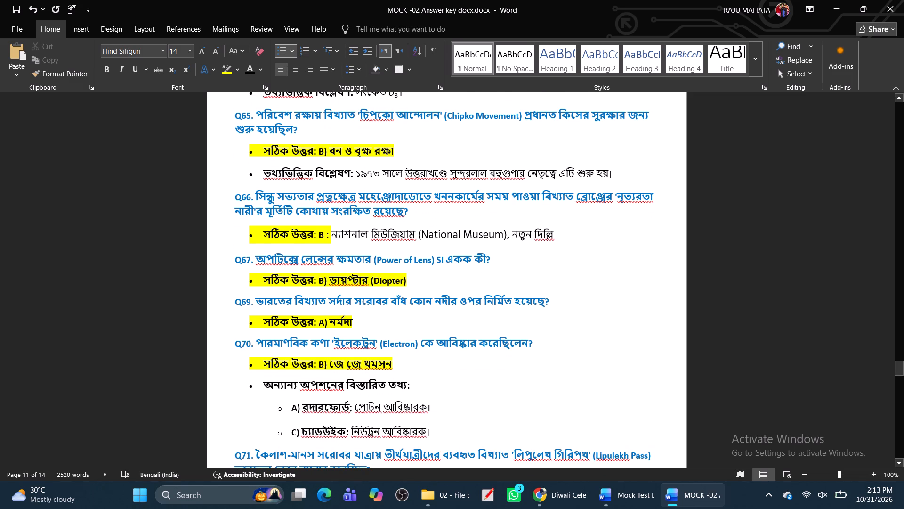
scroll(394, 344, "down", 1)
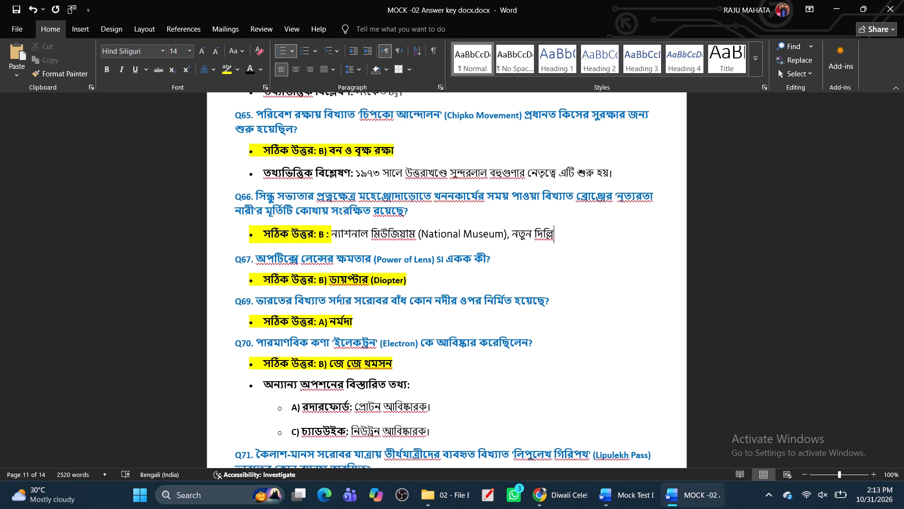
scroll(394, 344, "down", 2)
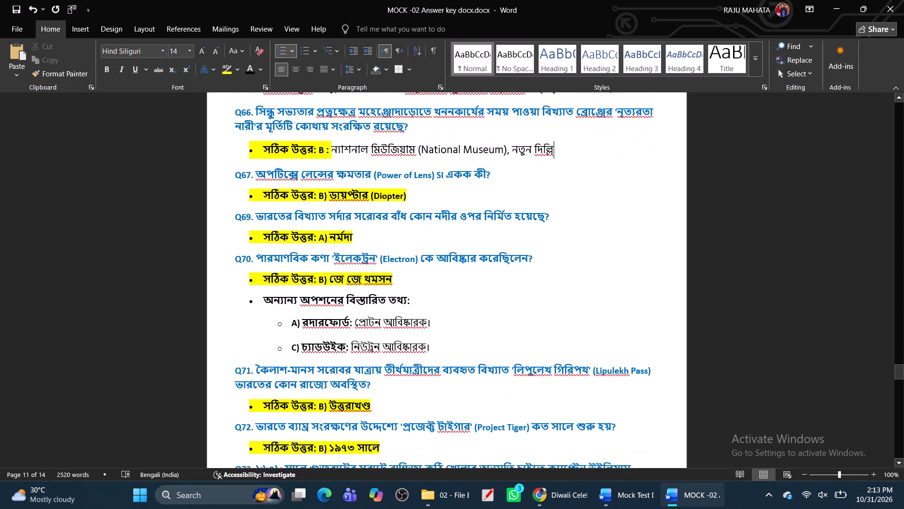
scroll(394, 344, "down", 1)
double_click(333, 271)
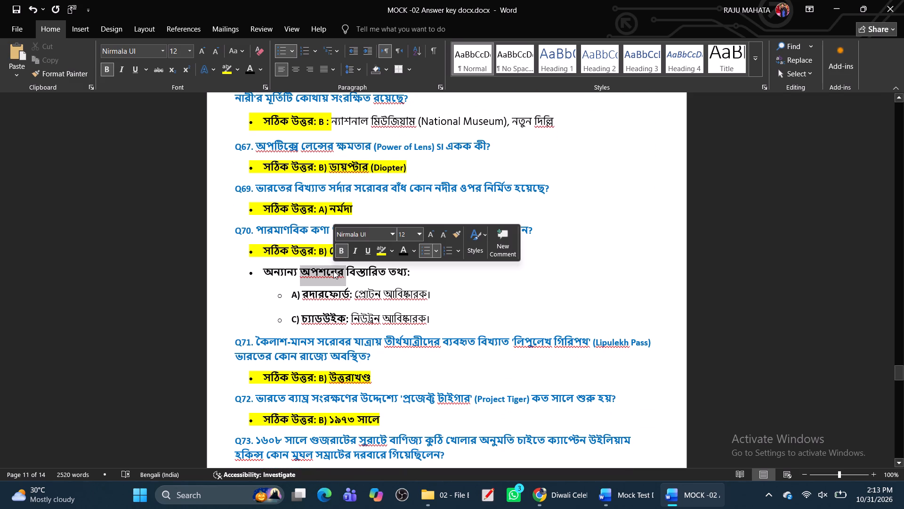
key("BackSpace")
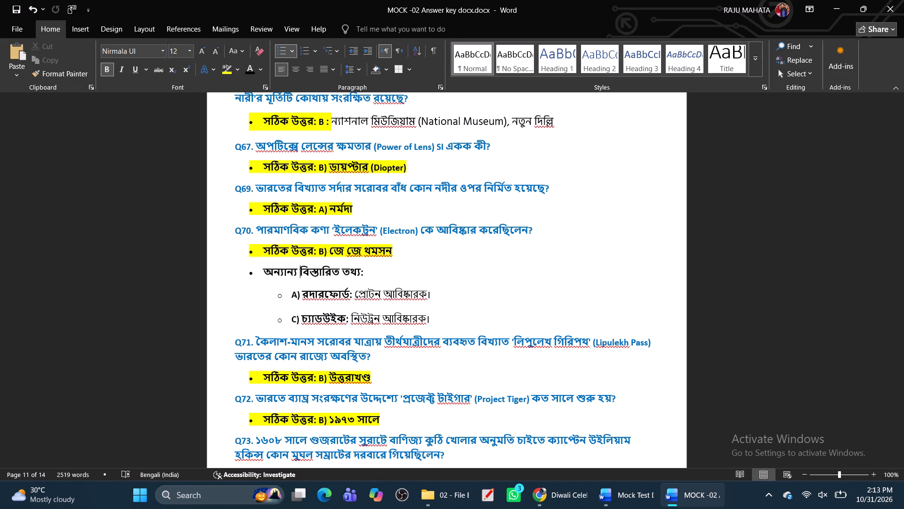
In the answer key, insert a blank line before Q73 to push the question onto the same page as its answer.
scroll(364, 279, "down", 2)
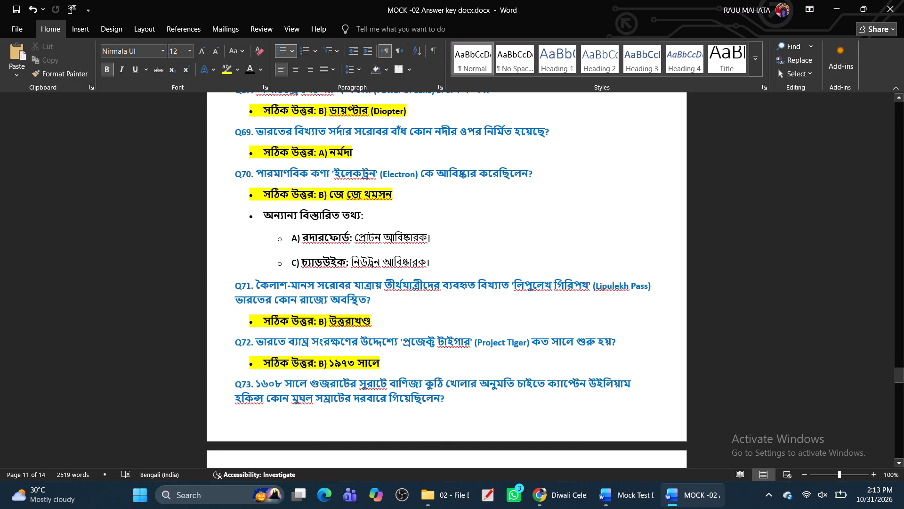
scroll(364, 280, "down", 2)
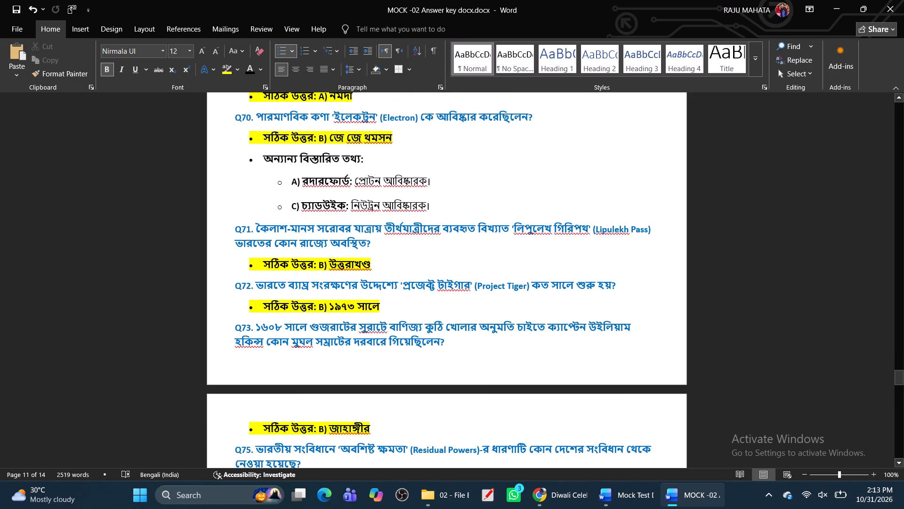
scroll(364, 280, "down", 3)
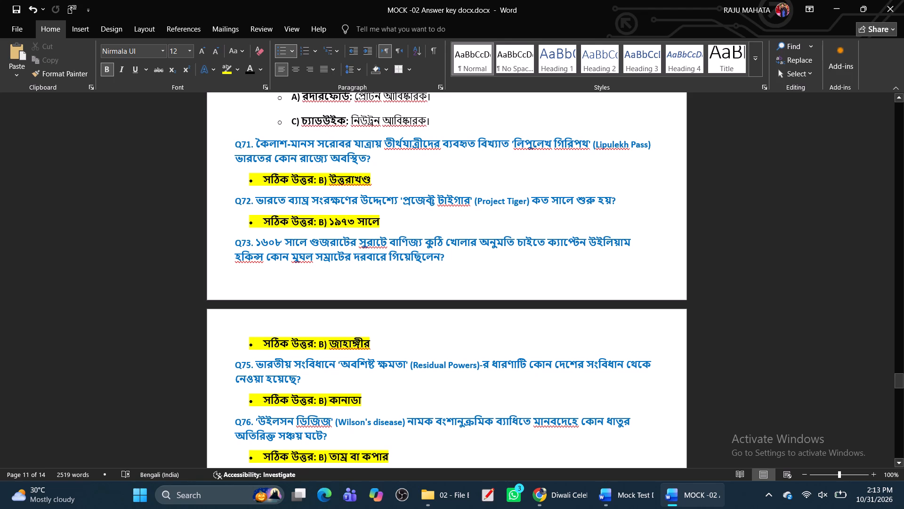
left_click(236, 243)
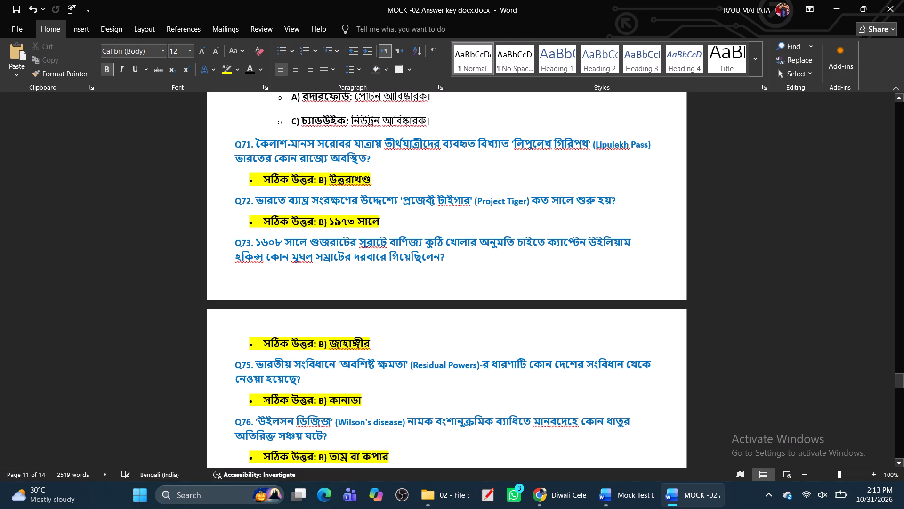
key("Return")
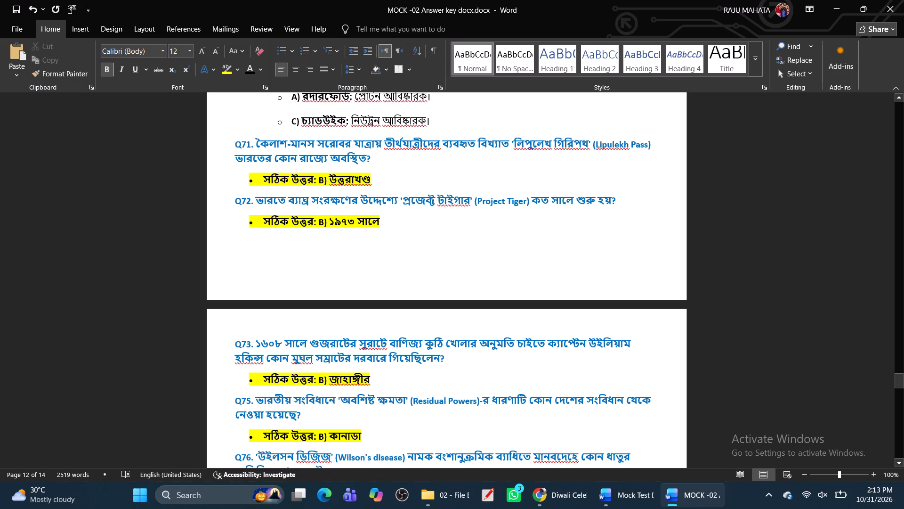
left_click_drag(257, 200, 346, 205)
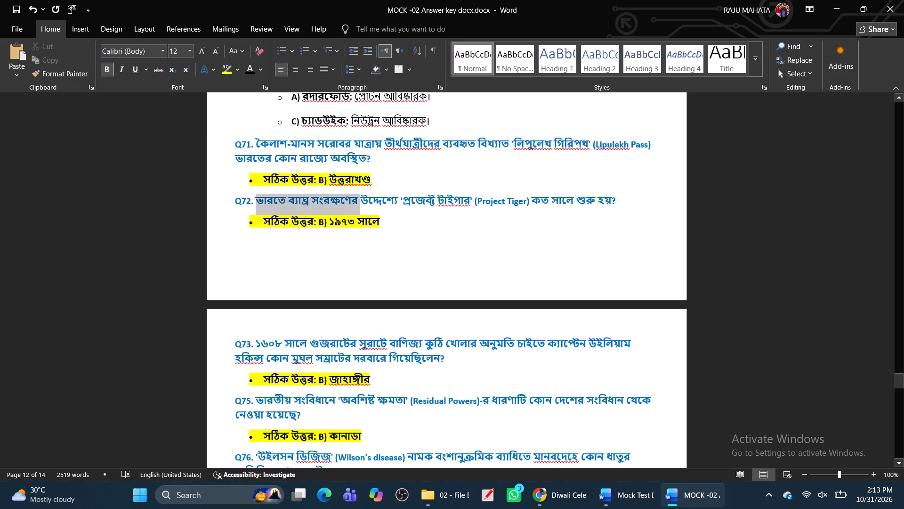
left_click_drag(346, 205, 349, 205)
left_click_drag(349, 205, 351, 205)
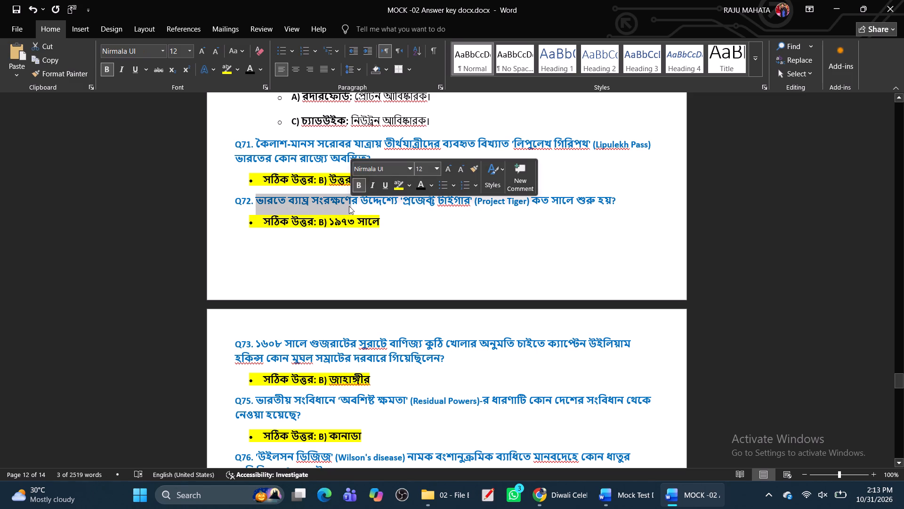
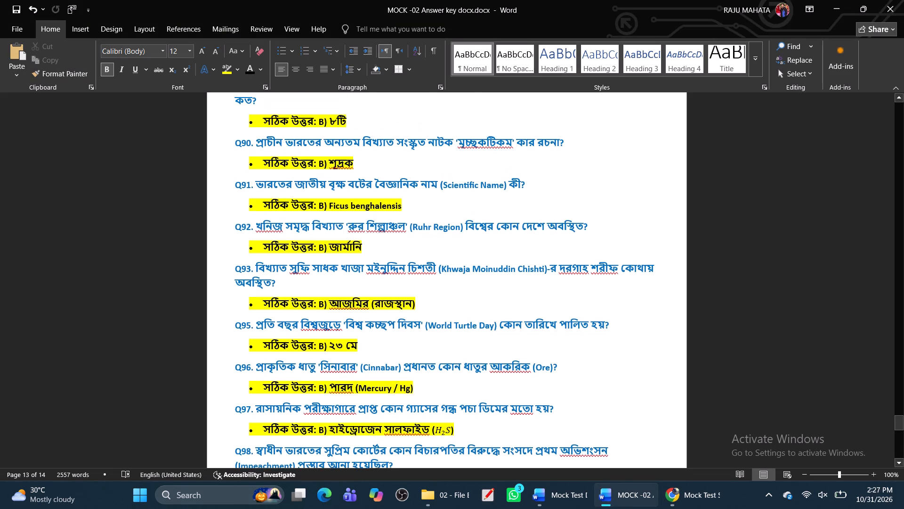
left_click(417, 210)
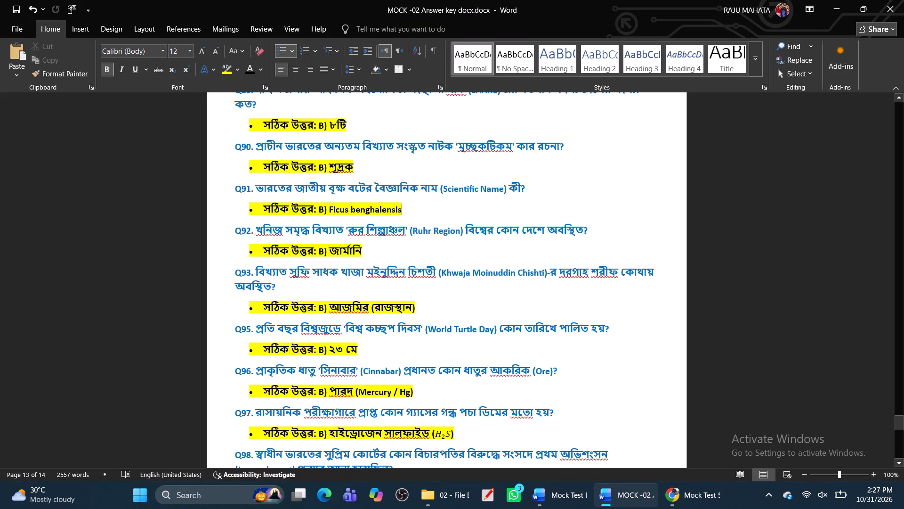
key("Return")
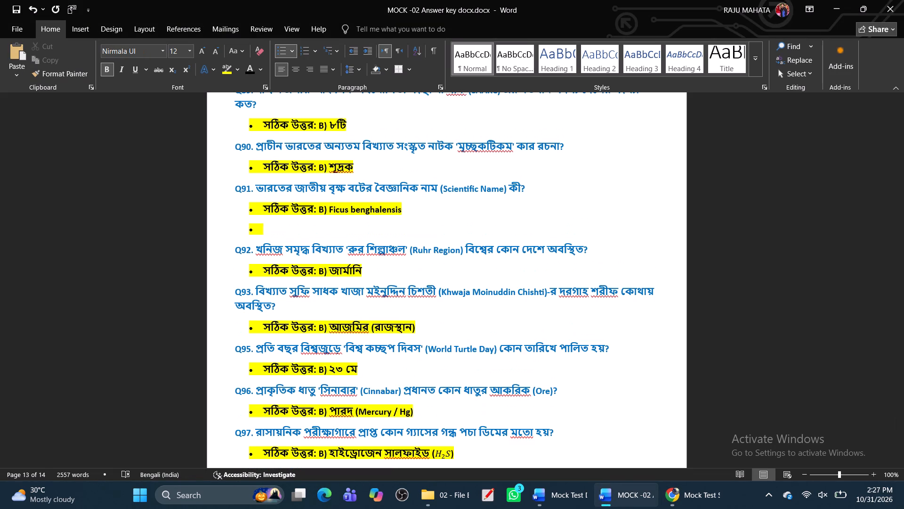
key("BackSpace")
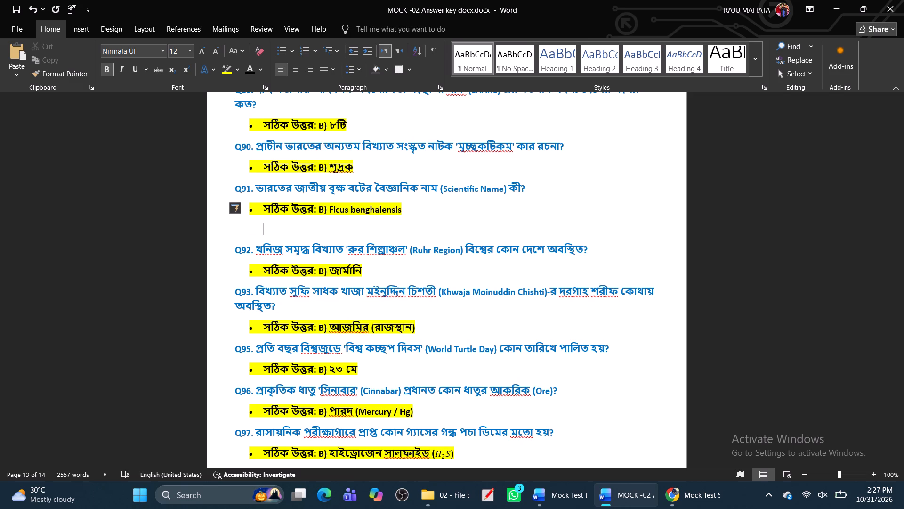
Copy the heading "অন্যান্য বিস্তারিত তথ্য:" from Q72 and paste it below the Q91 answer.
scroll(416, 199, "up", 16)
scroll(391, 177, "up", 5)
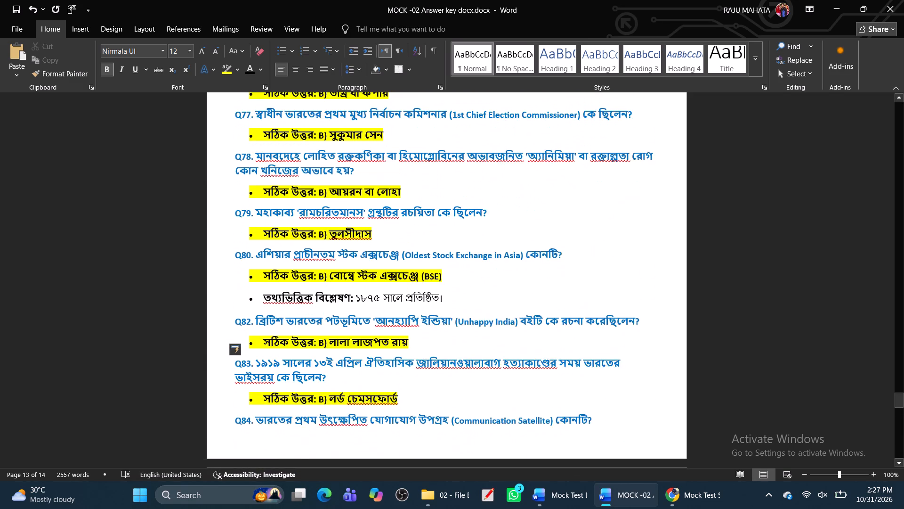
scroll(391, 177, "up", 15)
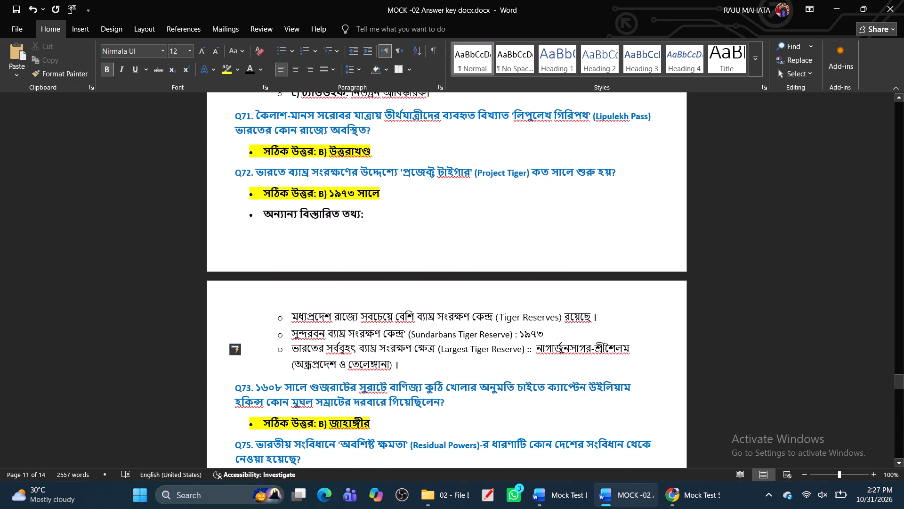
left_click_drag(374, 212, 250, 211)
key("ctrl+c")
scroll(318, 302, "down", 20)
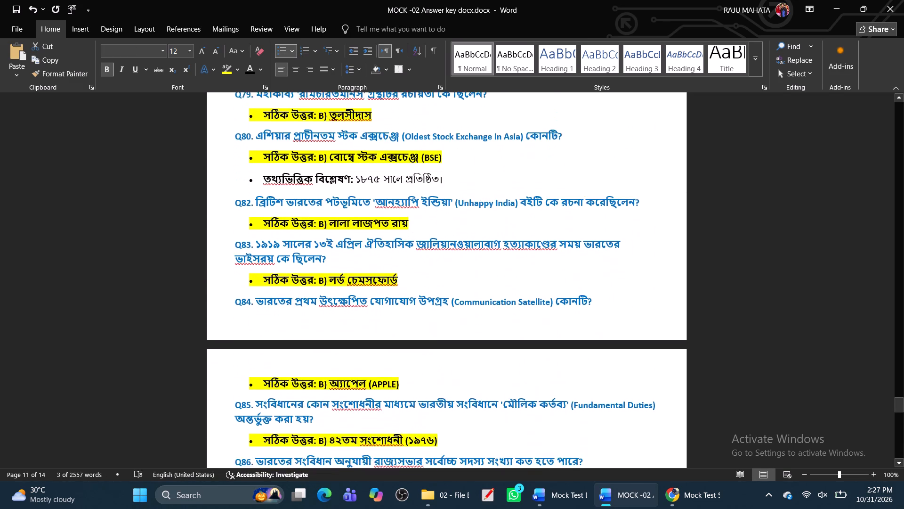
scroll(319, 307, "down", 13)
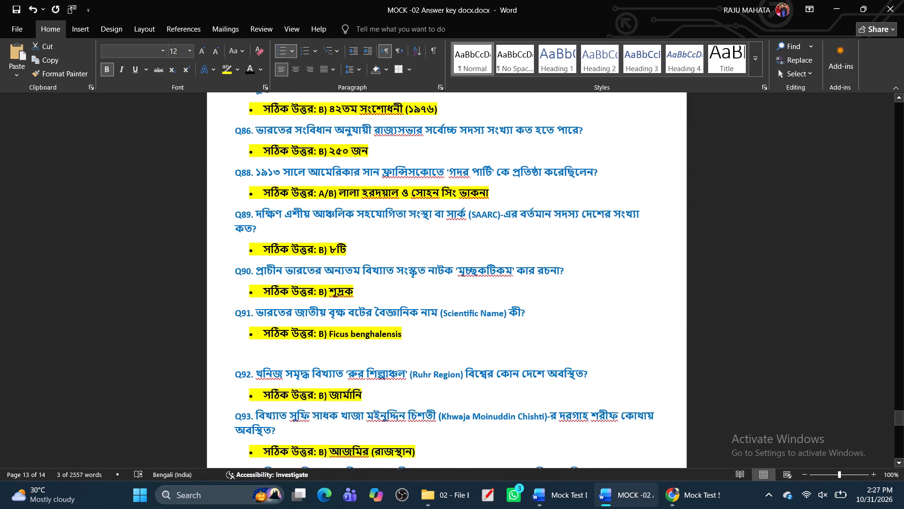
left_click(258, 309)
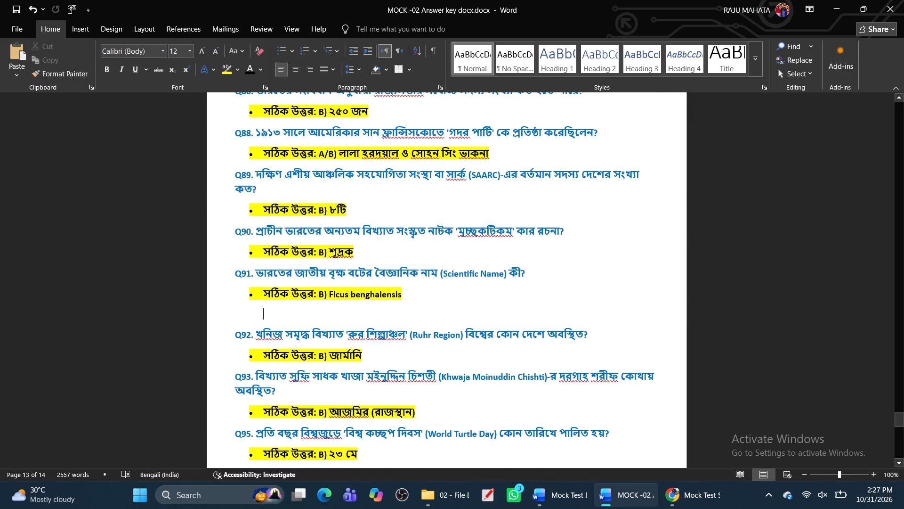
key("ctrl+v")
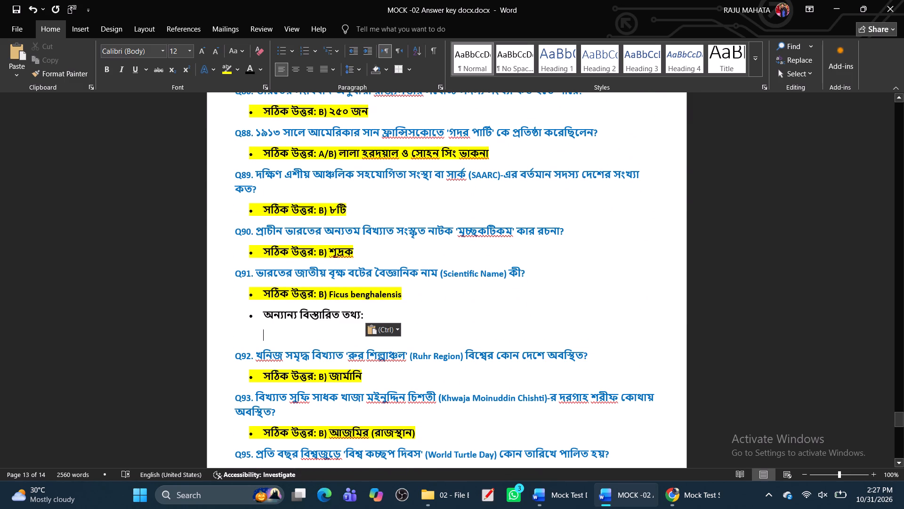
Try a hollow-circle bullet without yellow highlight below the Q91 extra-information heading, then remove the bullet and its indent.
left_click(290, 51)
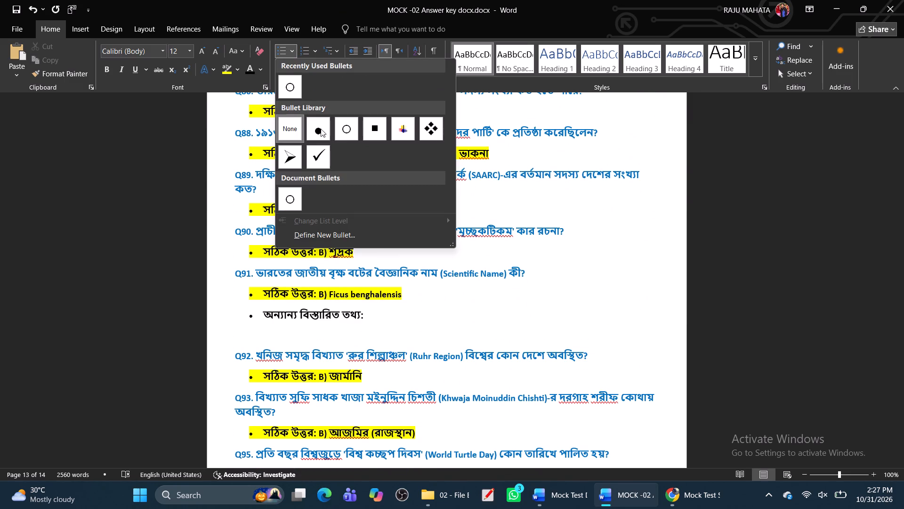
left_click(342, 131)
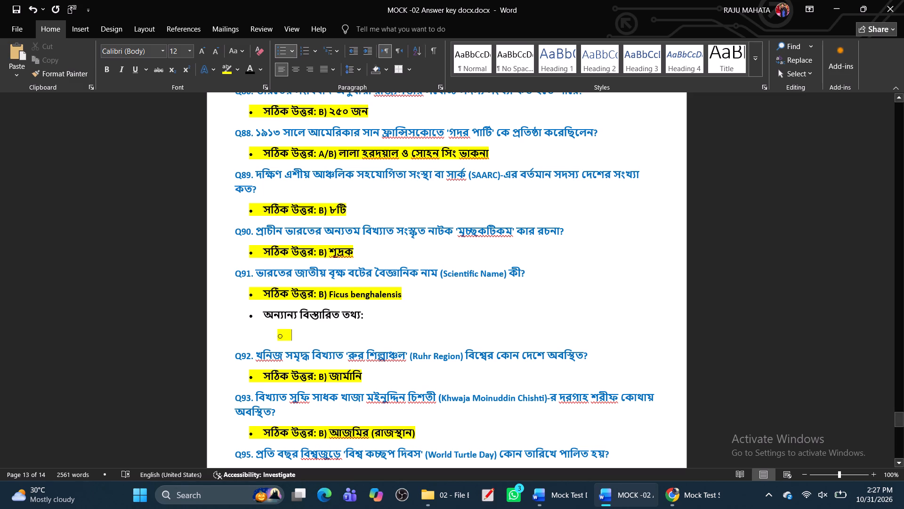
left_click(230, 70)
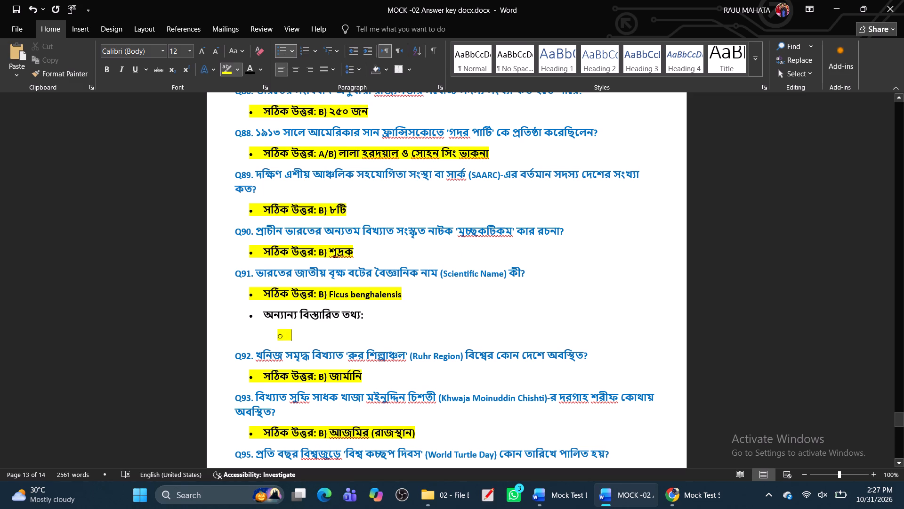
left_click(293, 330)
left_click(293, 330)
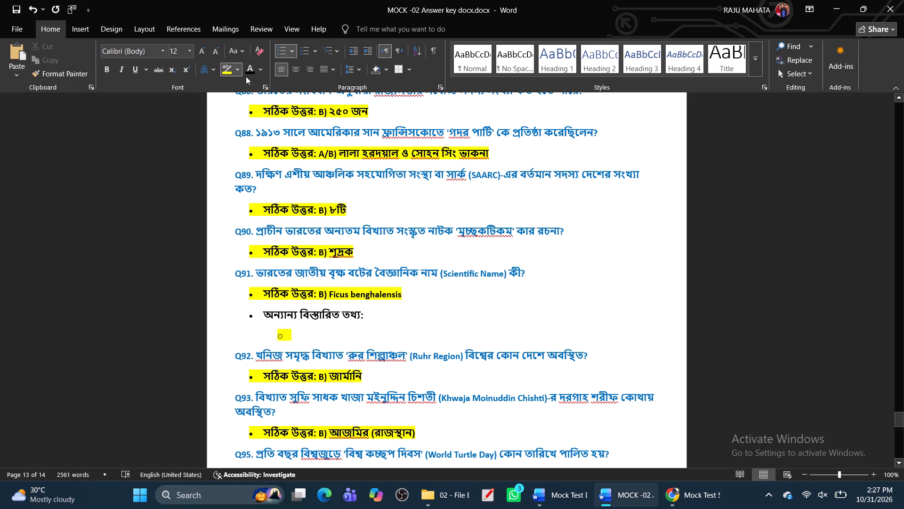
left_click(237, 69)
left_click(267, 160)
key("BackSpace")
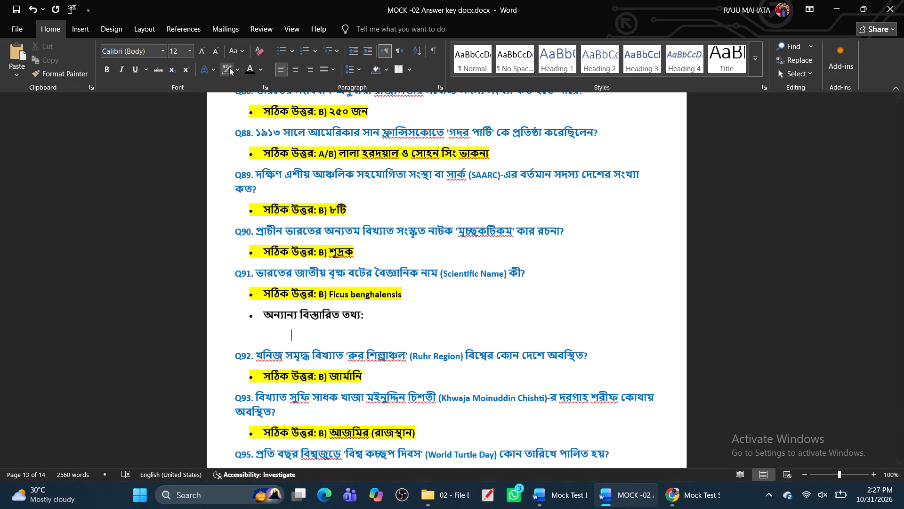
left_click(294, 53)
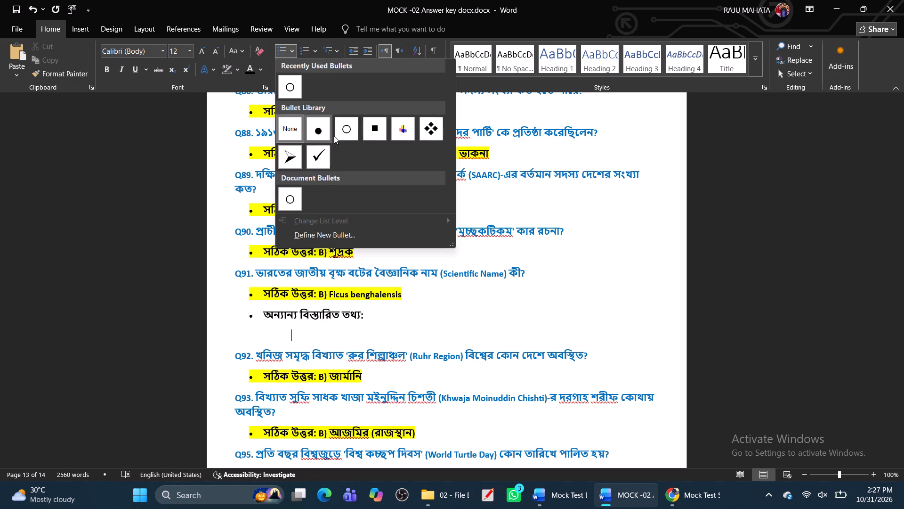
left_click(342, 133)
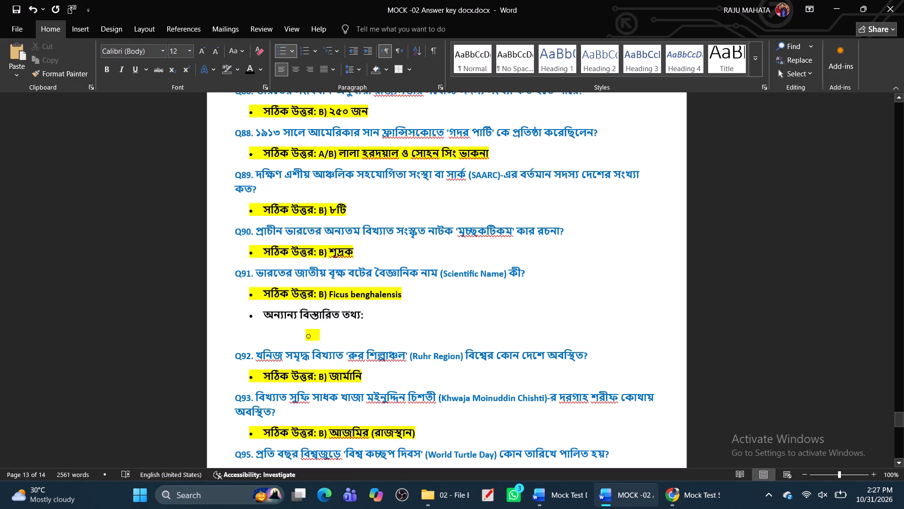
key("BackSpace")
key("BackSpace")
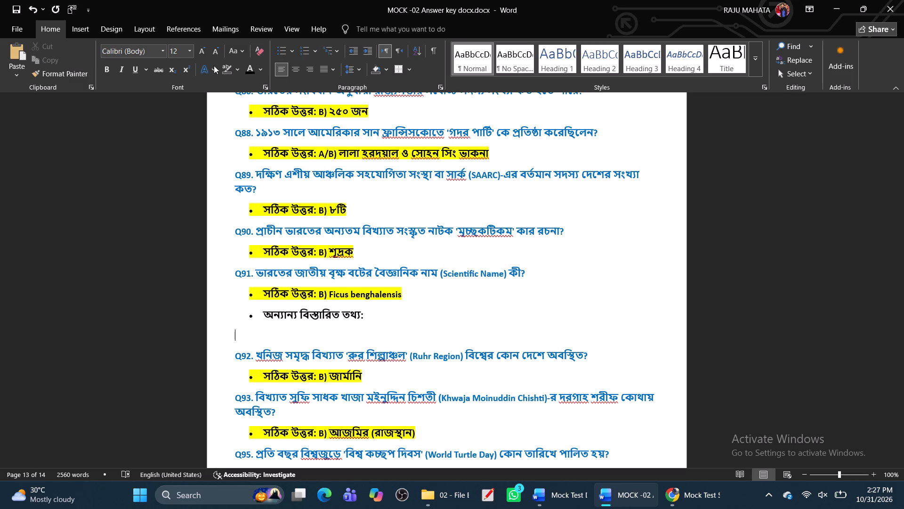
Apply a hollow-circle bullet to the empty line below the Q91 extra-information heading and remove its yellow highlight.
left_click(292, 51)
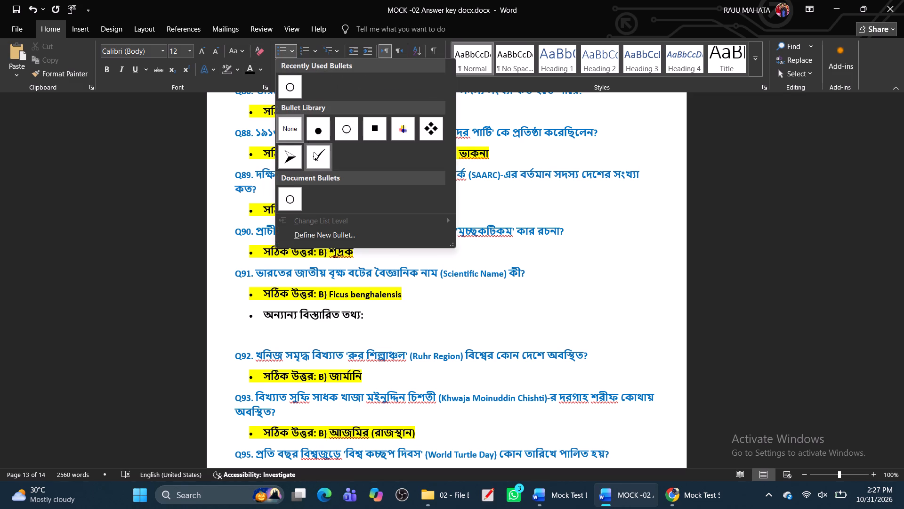
left_click(289, 203)
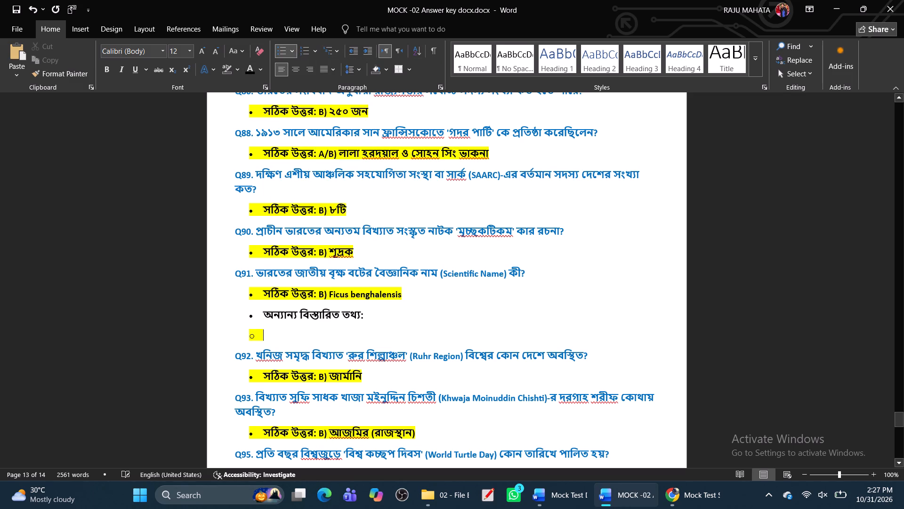
double_click(256, 339)
left_click(247, 336)
left_click_drag(260, 333, 260, 333)
left_click_drag(260, 333, 246, 333)
left_click_drag(246, 333, 266, 335)
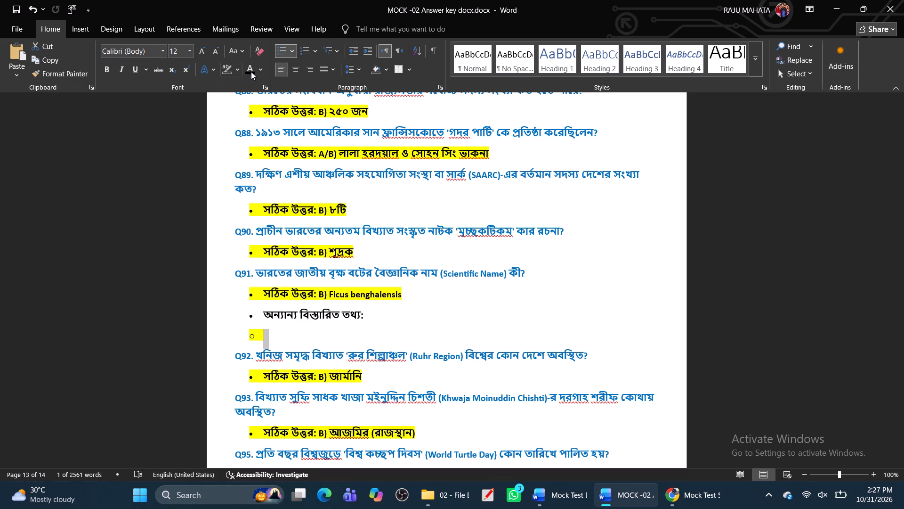
left_click(239, 71)
left_click(226, 102)
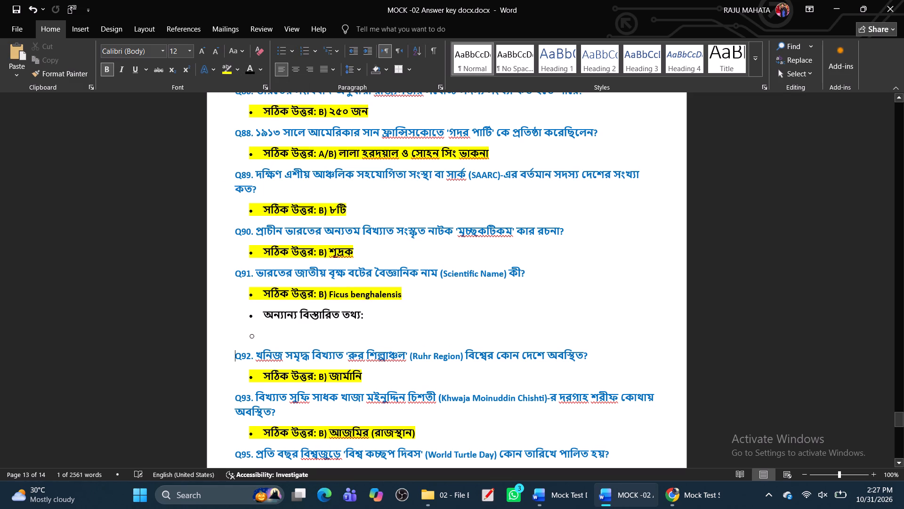
left_click(261, 340)
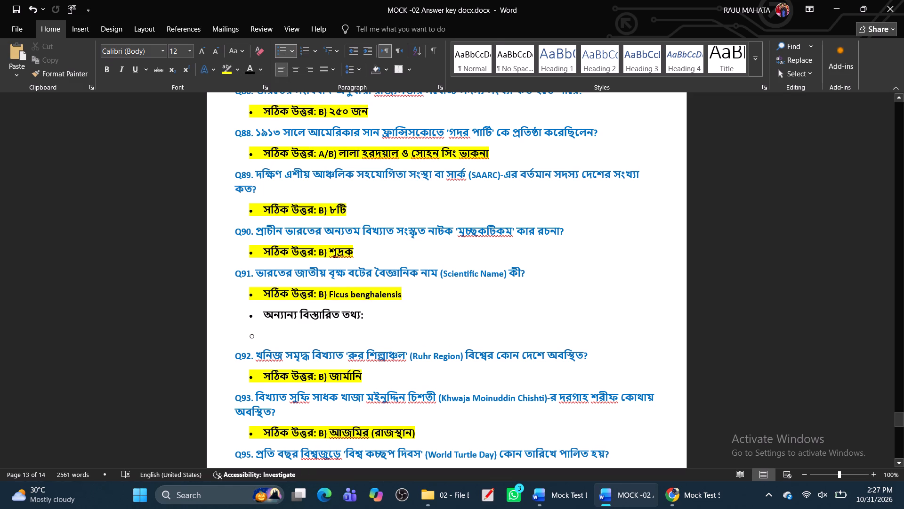
Copy "ধান" from Gemini's scientific names list into the new Q91 bullet in the MOCK -02 answer key, followed by "::".
left_click(563, 502)
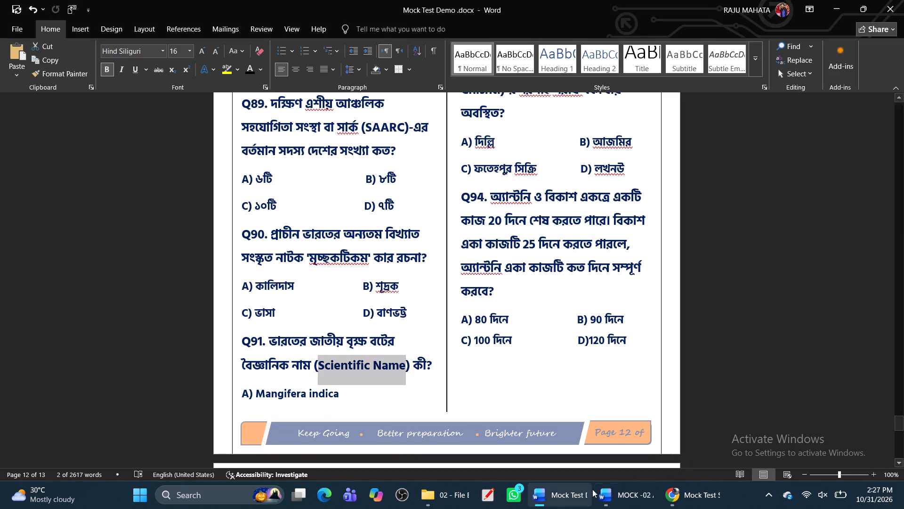
left_click(688, 502)
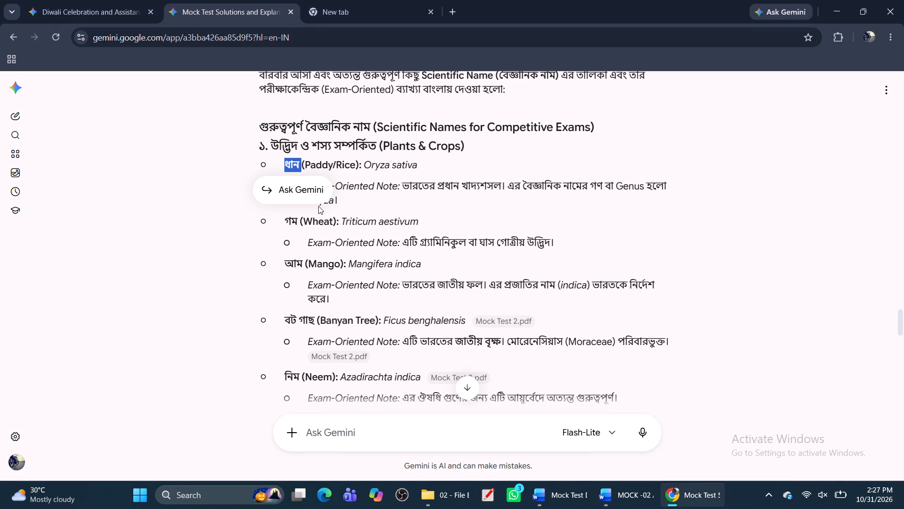
key("ctrl+c")
left_click(620, 497)
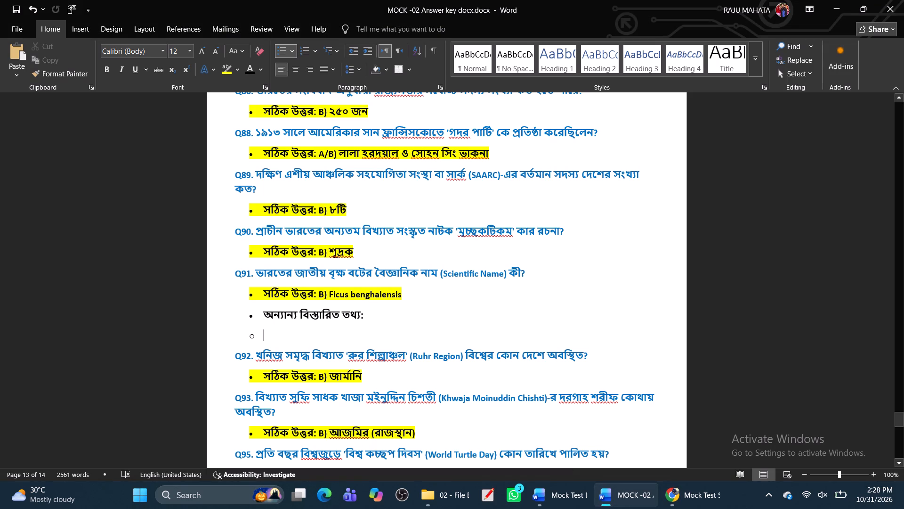
key("ctrl+v")
key("space")
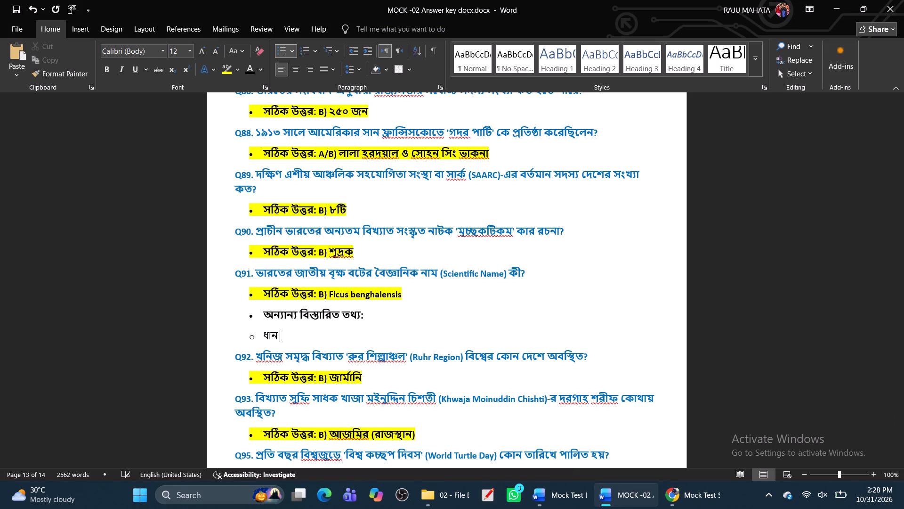
type("::")
key("space")
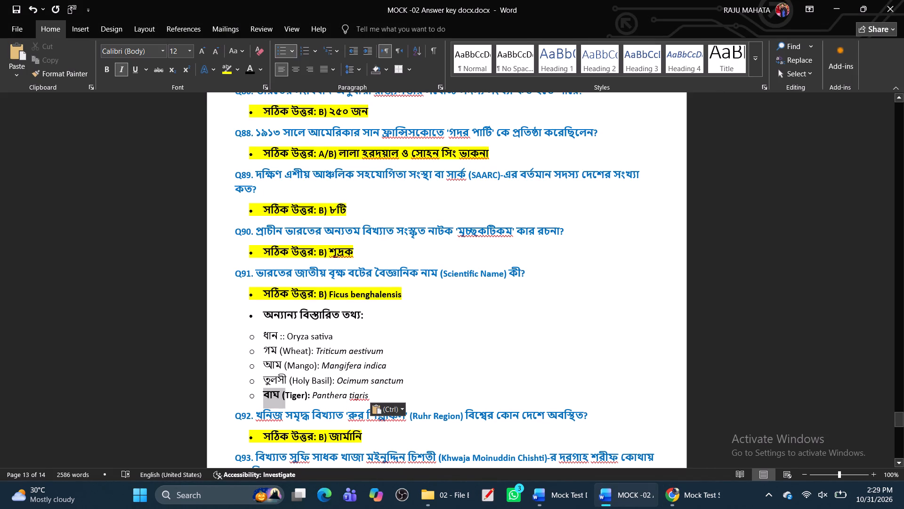
left_click_drag(307, 398, 309, 399)
left_click(323, 377)
left_click(381, 402)
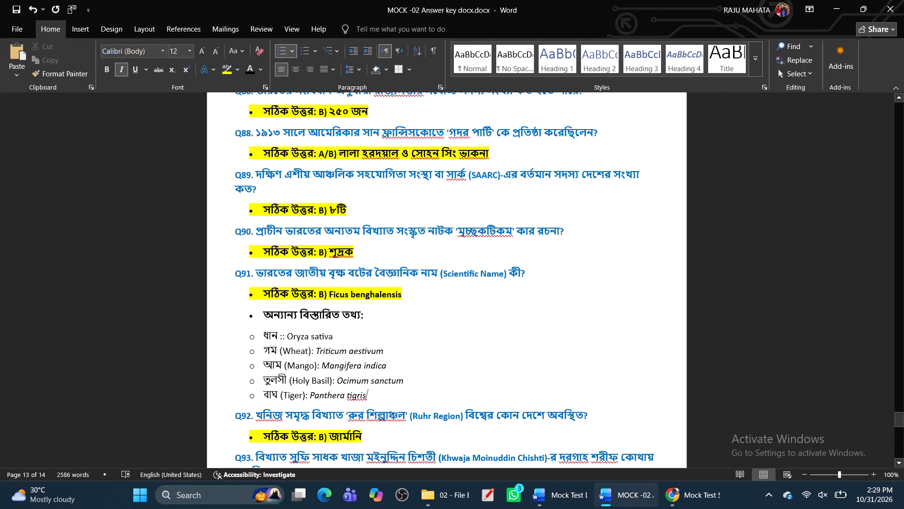
Review the remaining questions and answers in the answer key from Q92 through Q100.
scroll(372, 391, "down", 5)
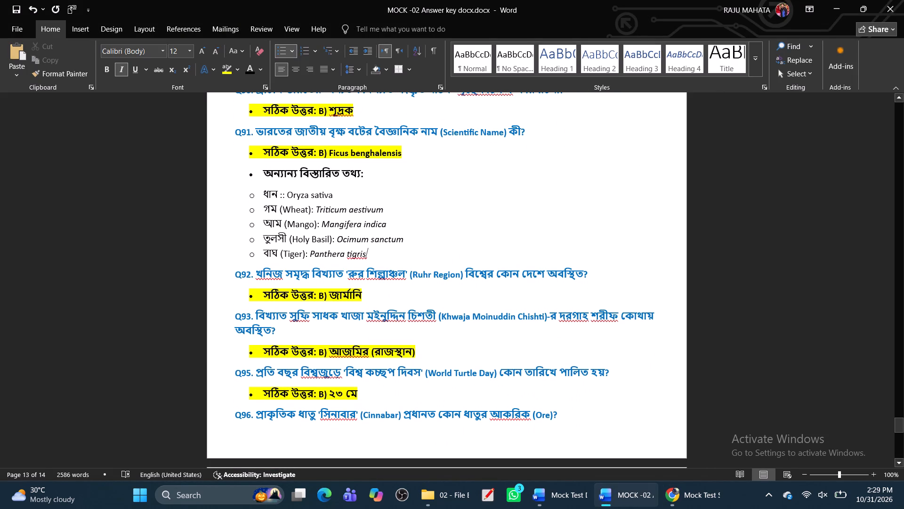
scroll(348, 326, "down", 2)
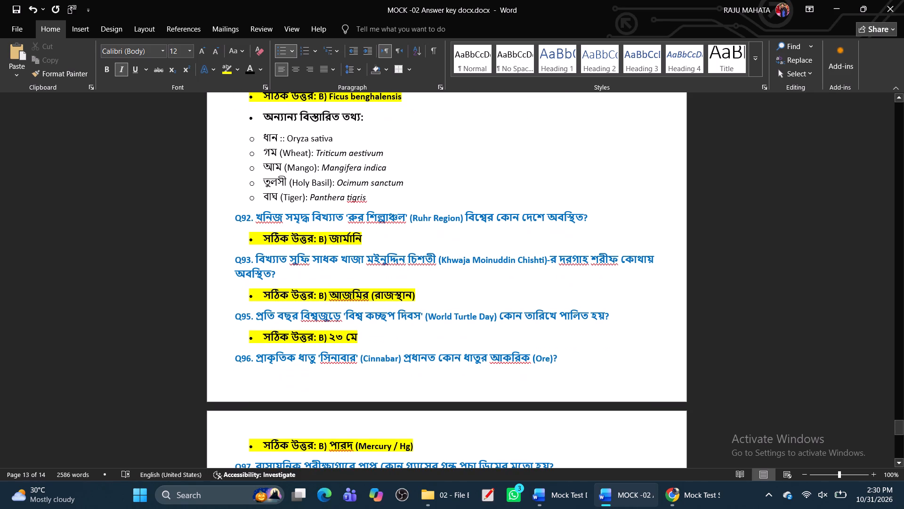
scroll(348, 327, "down", 2)
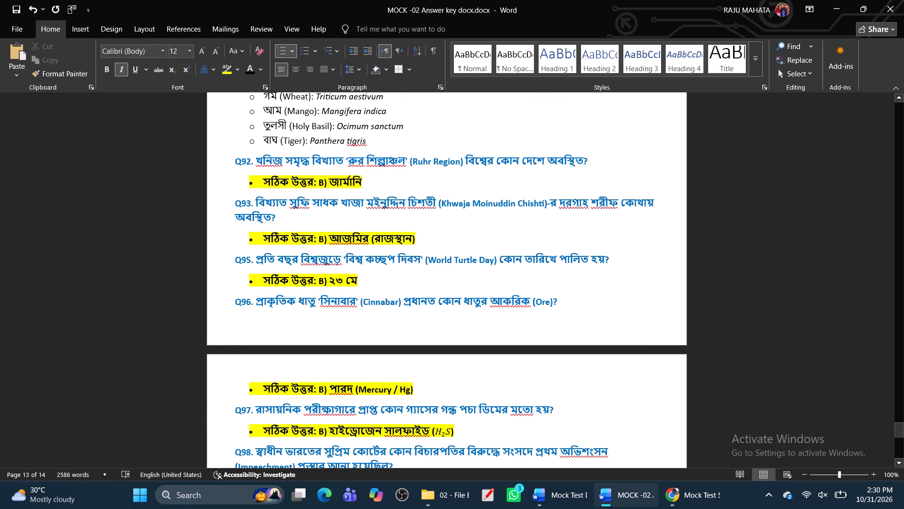
scroll(348, 327, "down", 1)
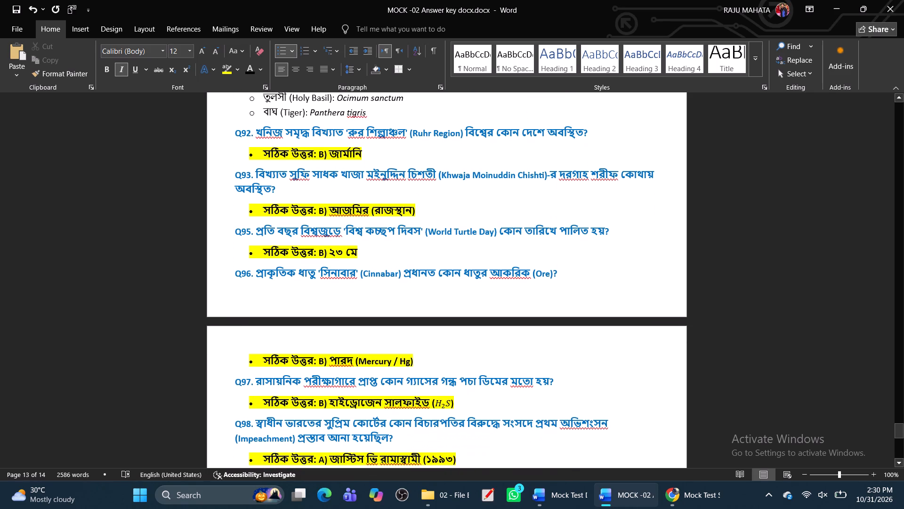
scroll(348, 327, "down", 6)
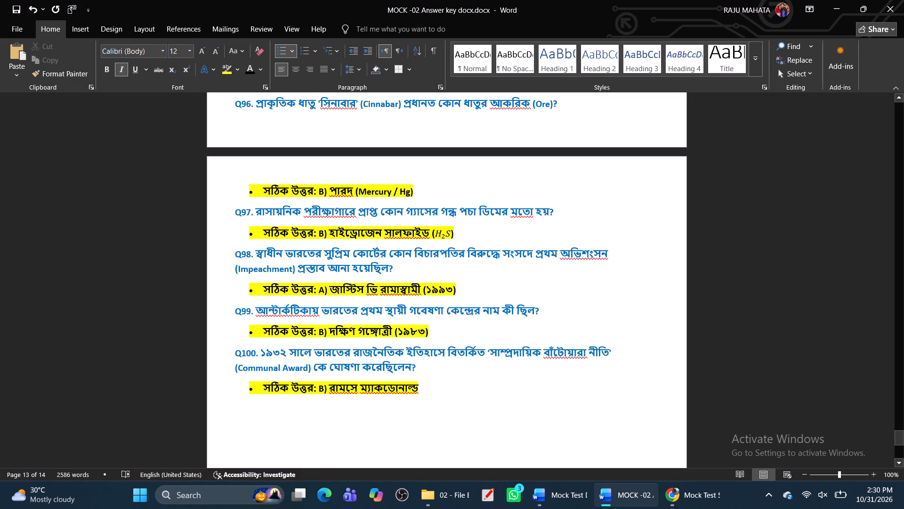
scroll(363, 370, "down", 6)
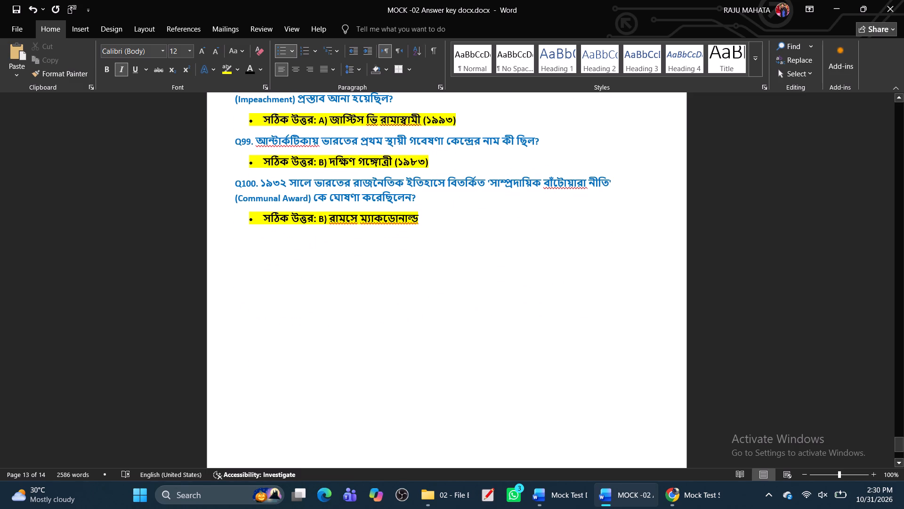
Insert a bold horizontal underscore line in the blank space below Q100's answer on the last page.
left_click(347, 358)
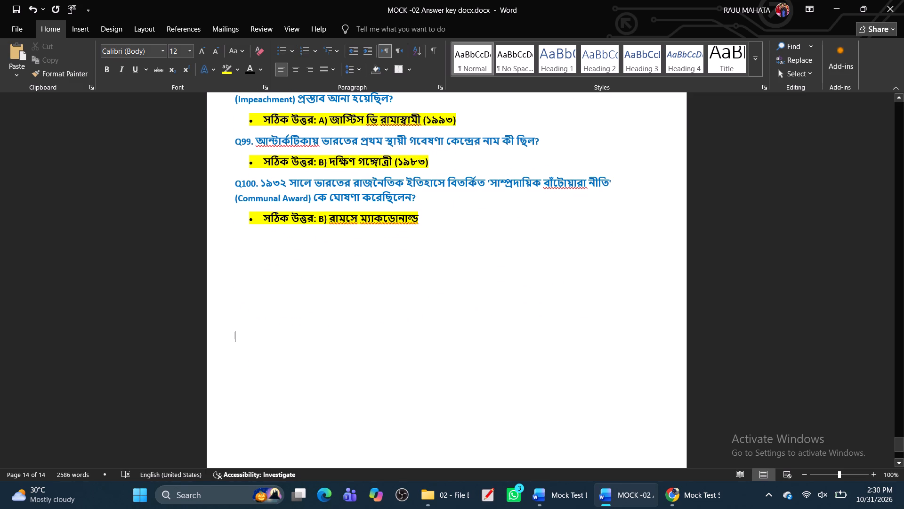
type("___")
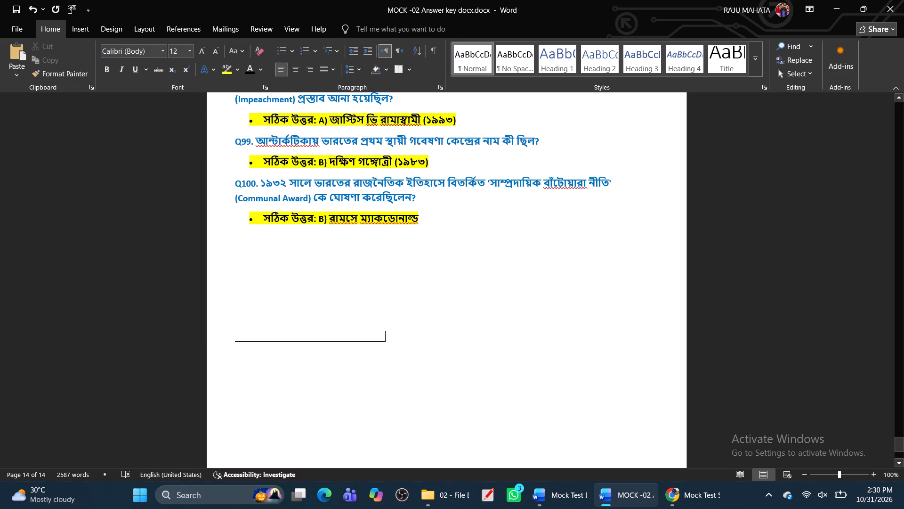
left_click(220, 341)
left_click(229, 323)
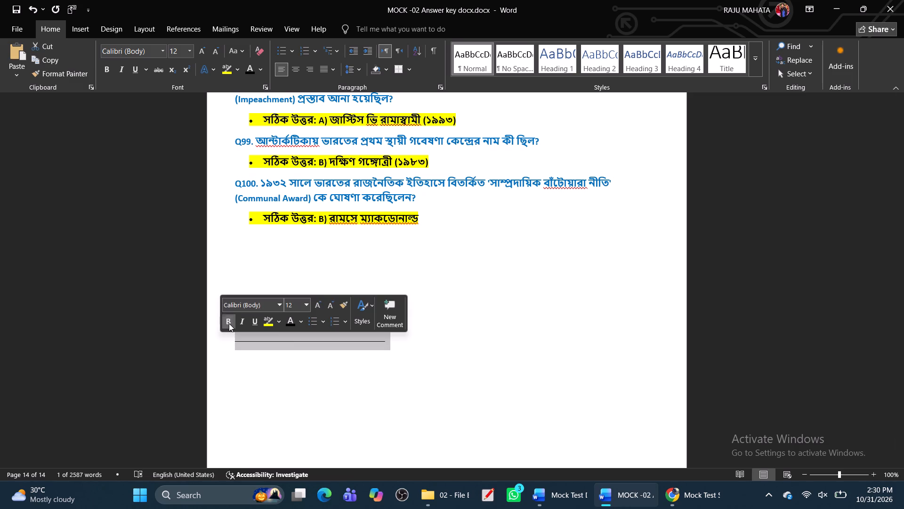
left_click(229, 349)
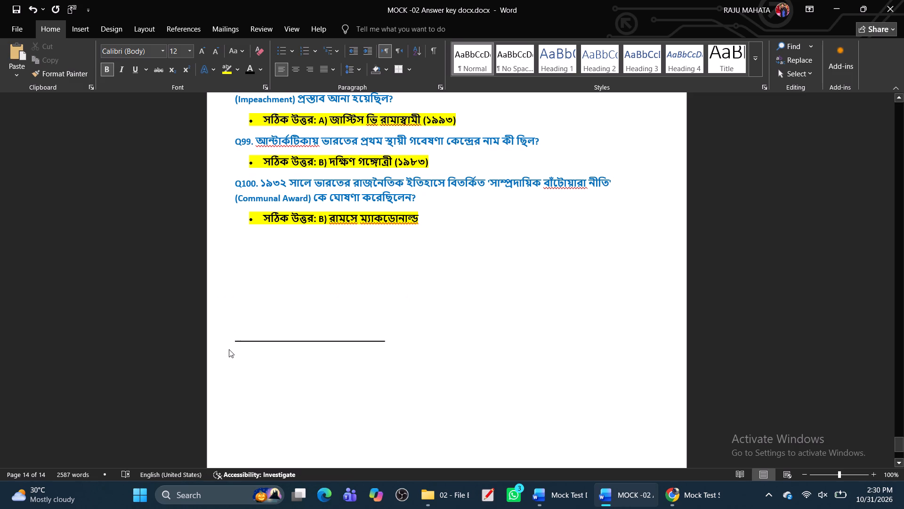
Push the underscore line eight lines further down the last page and indent it with spaces until it sits horizontally centred.
key("space")
key("space")
key("space")
key("space")
key("space")
key("space")
key("space")
key("space")
key("space")
key("space")
key("space")
key("space")
key("space")
key("space")
key("space")
key("space")
key("space")
key("space")
key("space")
key("space")
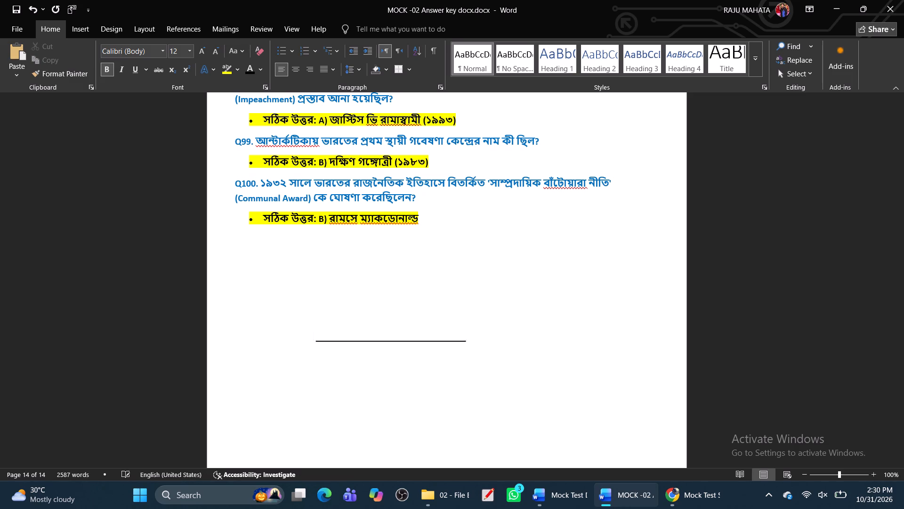
scroll(406, 400, "down", 6)
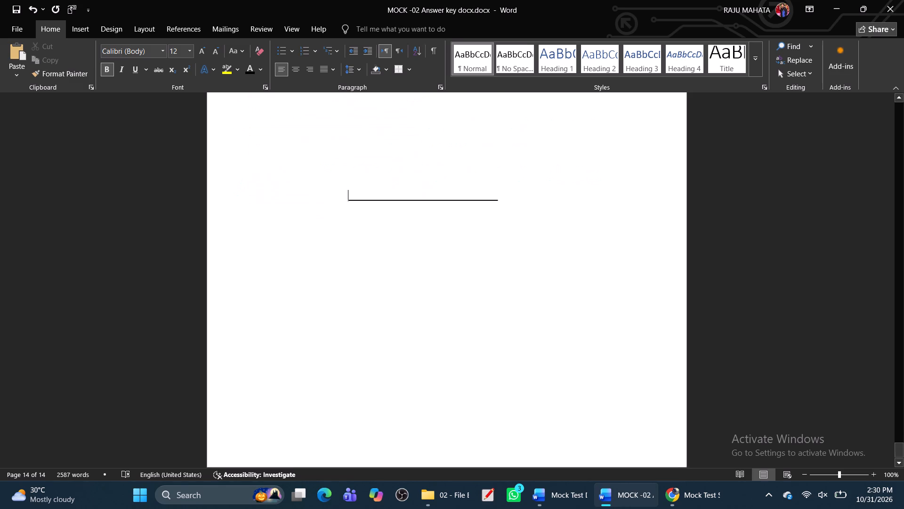
scroll(406, 400, "down", 2)
scroll(406, 400, "up", 3)
key("Return")
key("Return")
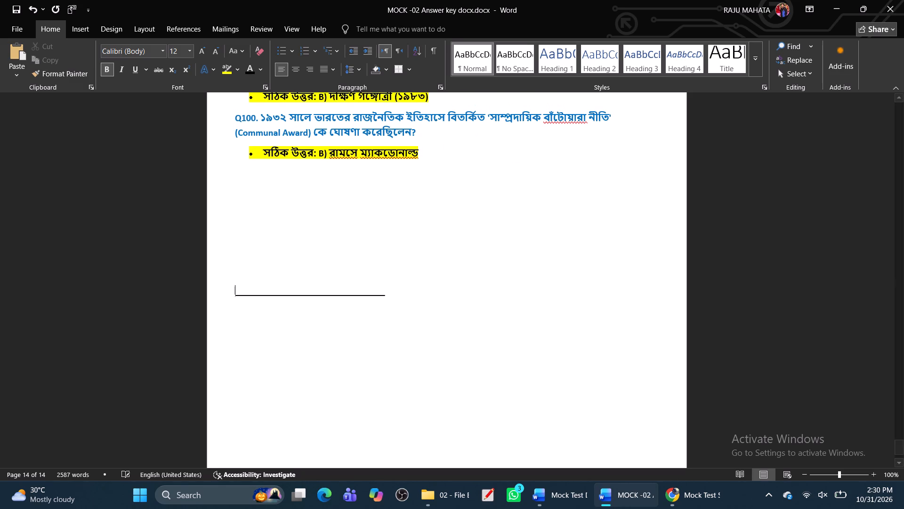
key("Return")
key("Return")
key("Return")
key("Return")
key("Return")
key("Return")
scroll(350, 313, "down", 3)
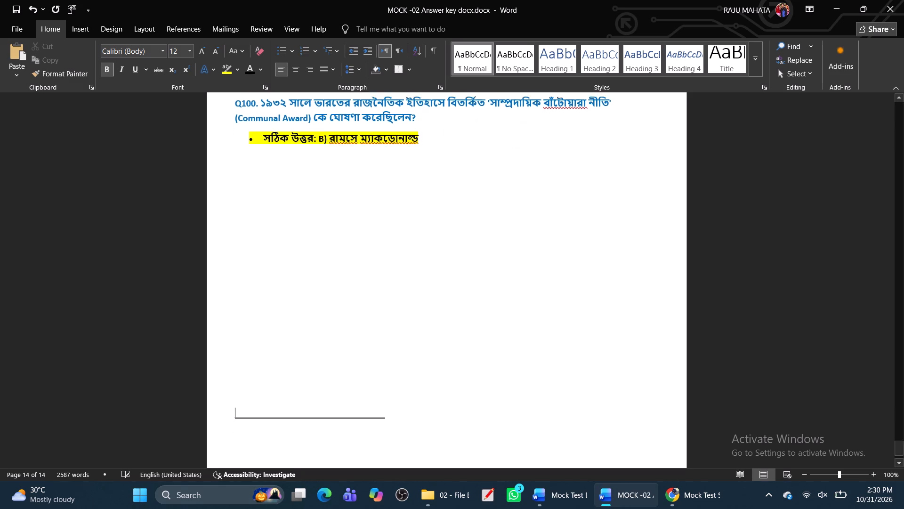
key("space")
key("space")
key("space")
key("space")
key("space")
key("space")
key("space")
key("space")
key("space")
key("space")
key("space")
key("space")
key("space")
key("space")
key("space")
key("space")
key("space")
key("space")
key("space")
key("space")
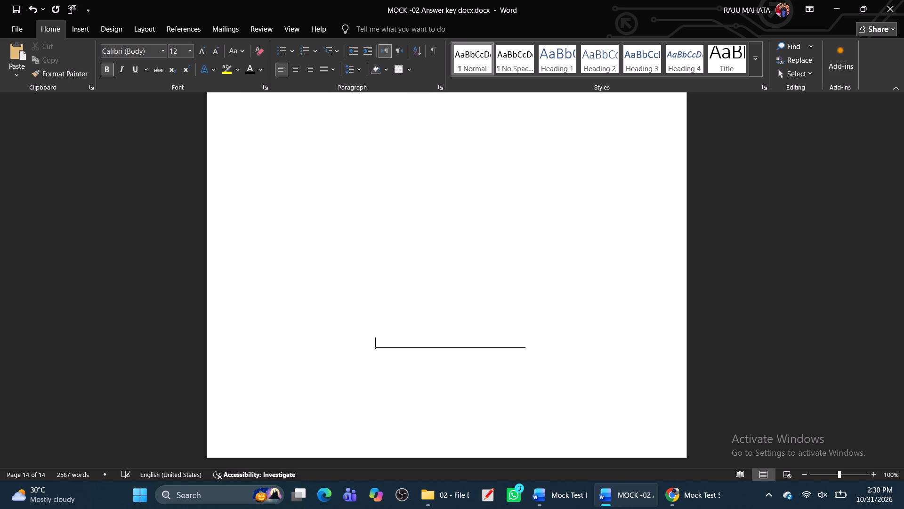
key("BackSpace")
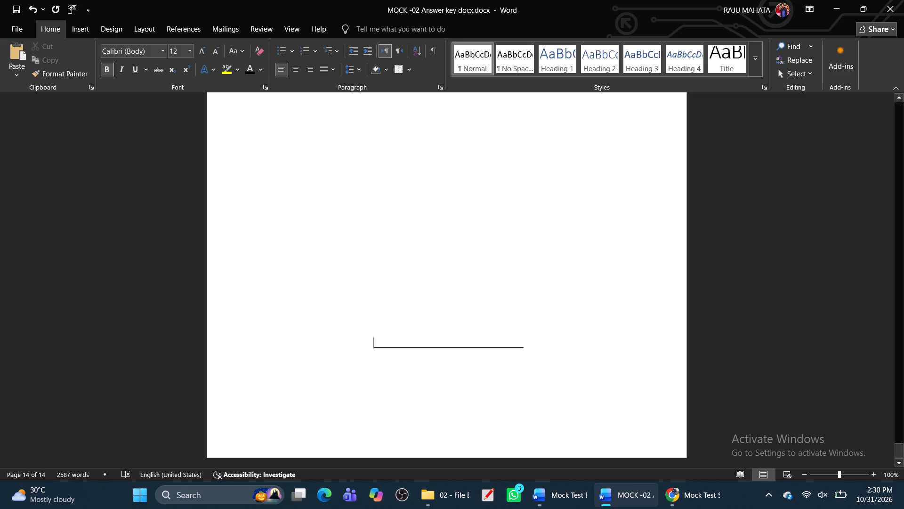
key("BackSpace")
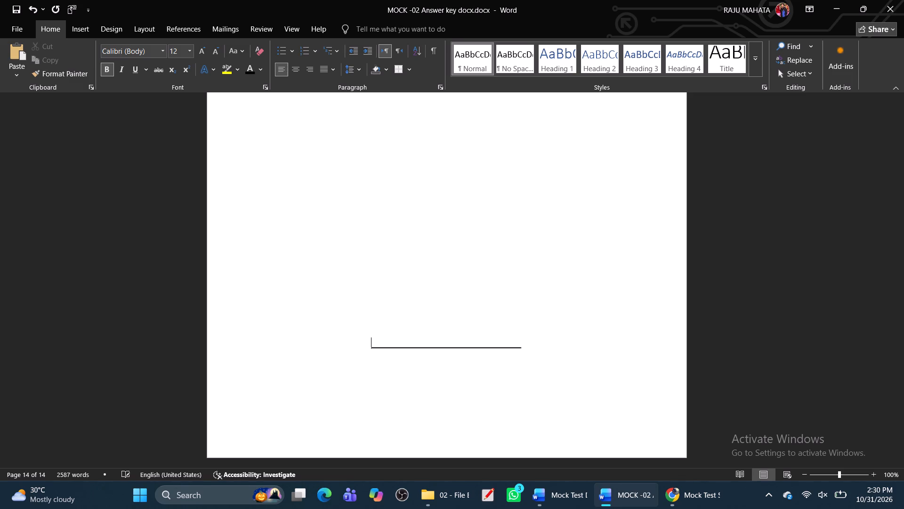
Apply the Narrow margin preset, 0.5" on every side, to the answer key.
scroll(364, 296, "up", 20)
scroll(364, 296, "up", 11)
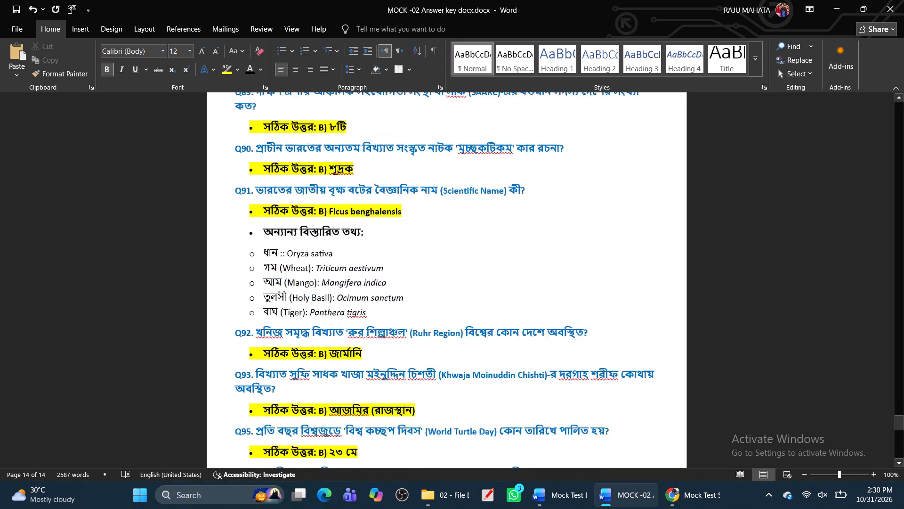
scroll(365, 296, "up", 20)
scroll(365, 296, "up", 16)
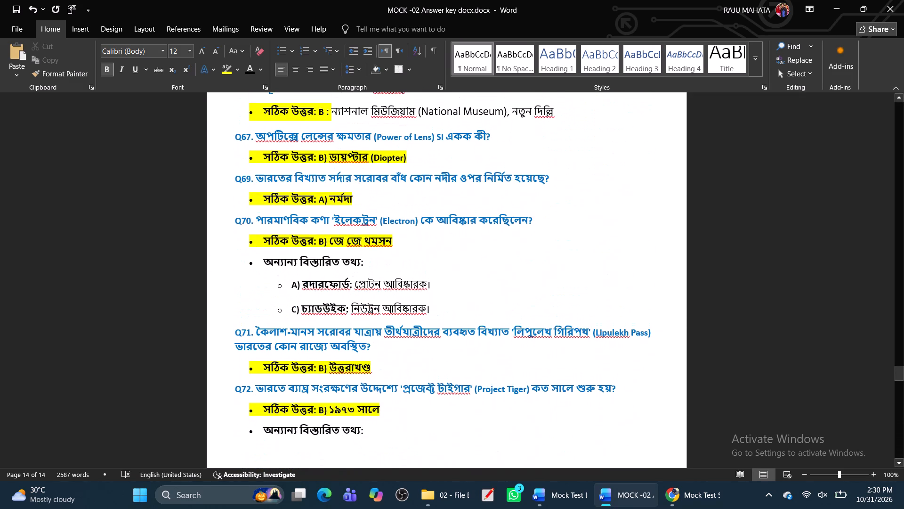
left_click_drag(896, 378, 903, 129)
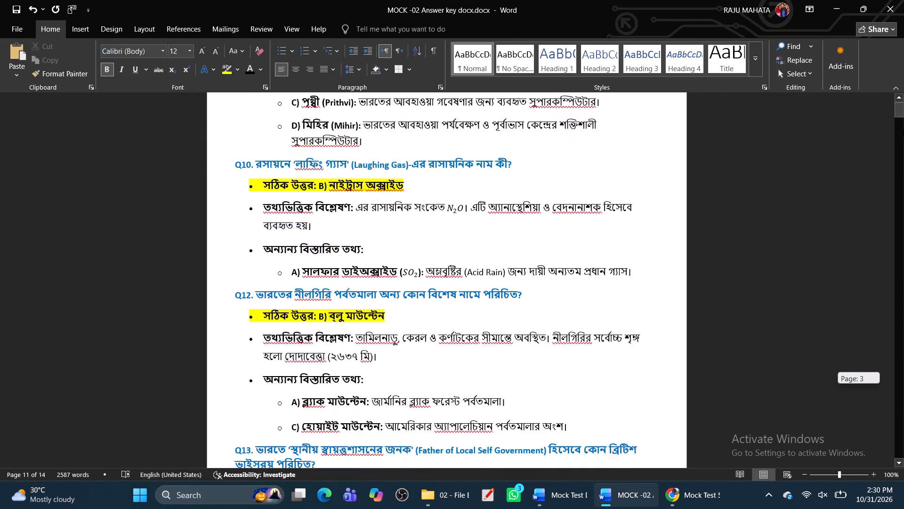
left_click_drag(903, 129, 903, 129)
scroll(450, 287, "up", 18)
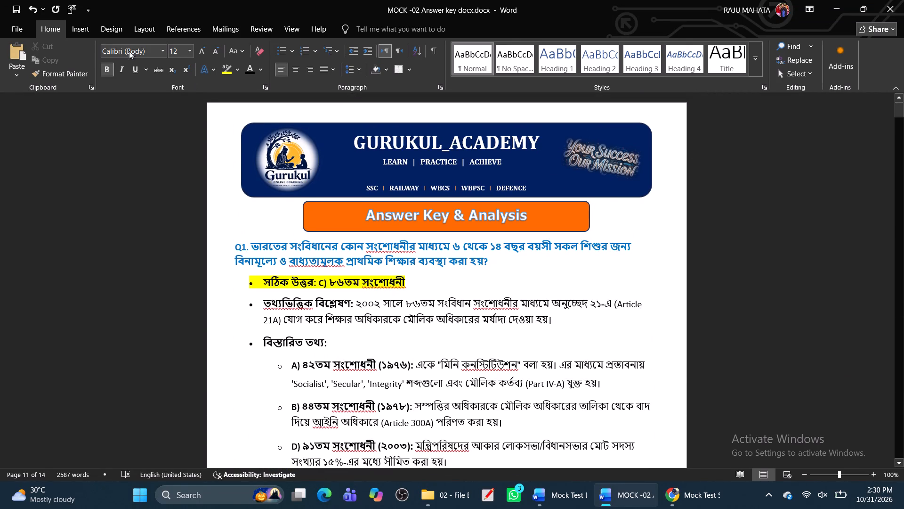
left_click(79, 27)
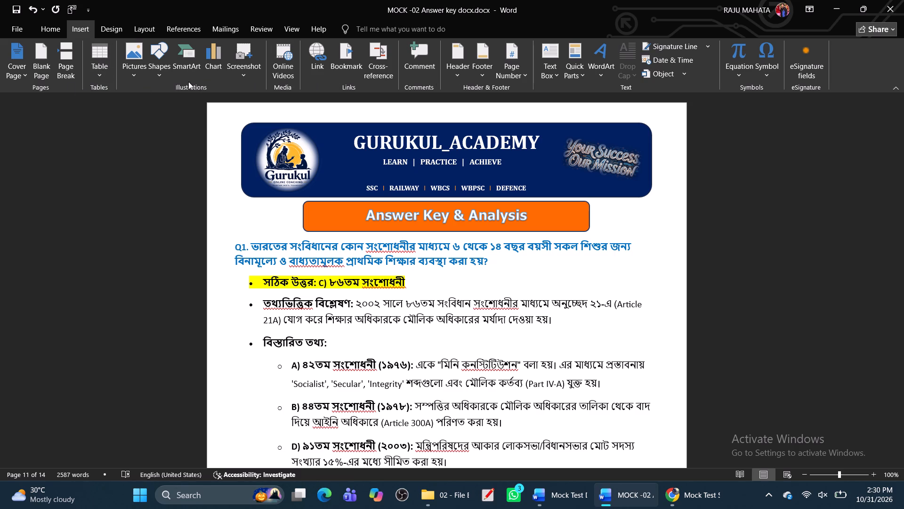
left_click(115, 29)
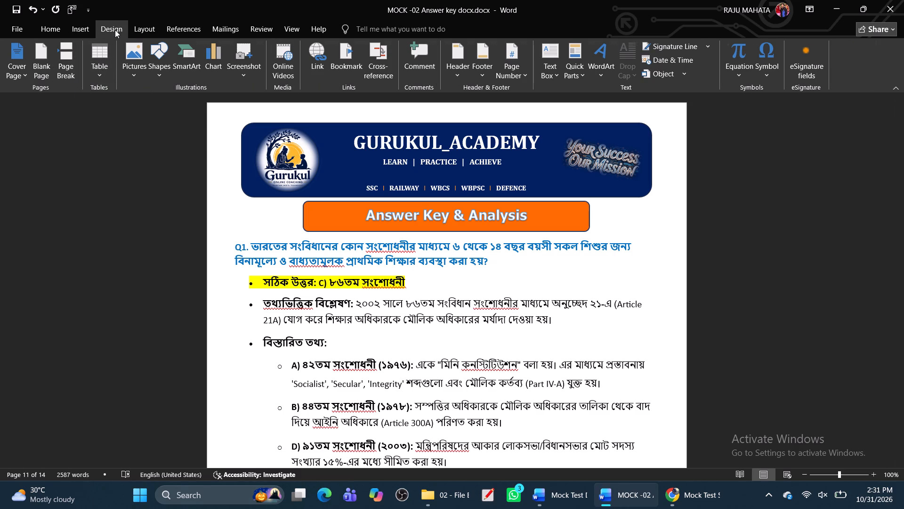
left_click(144, 29)
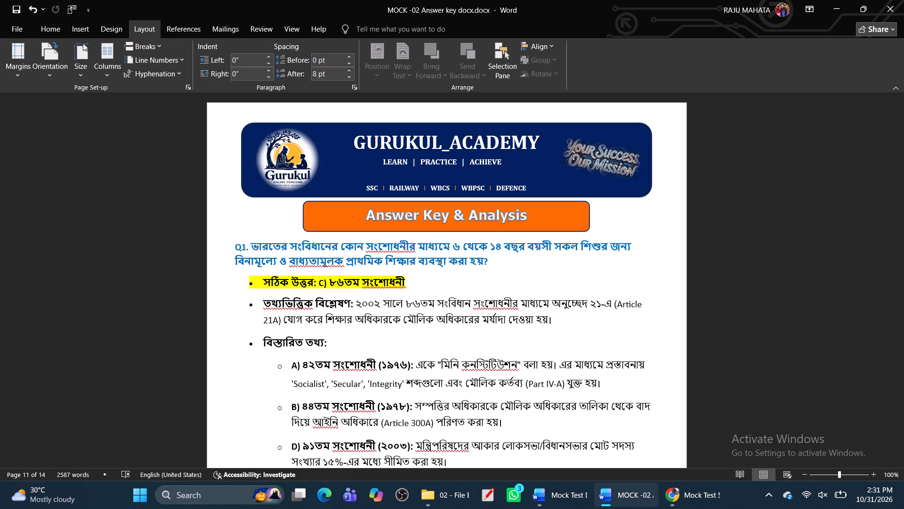
left_click(18, 74)
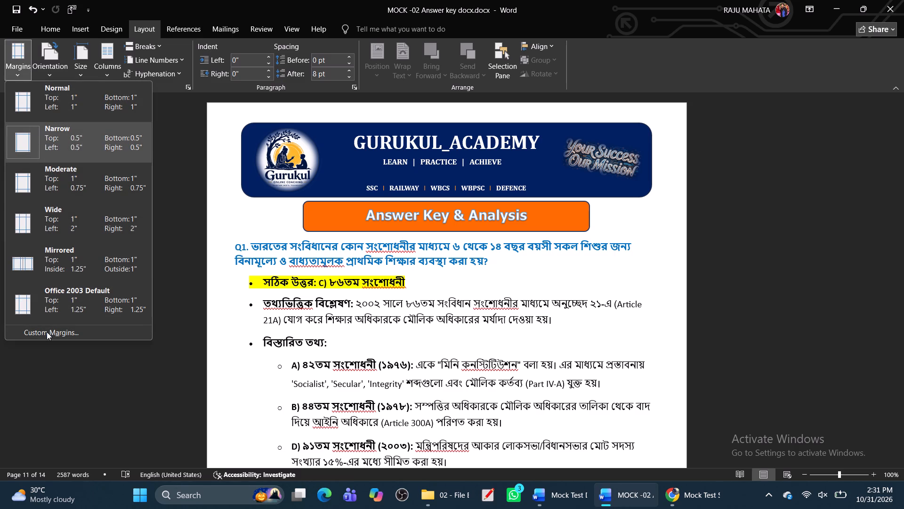
left_click(22, 137)
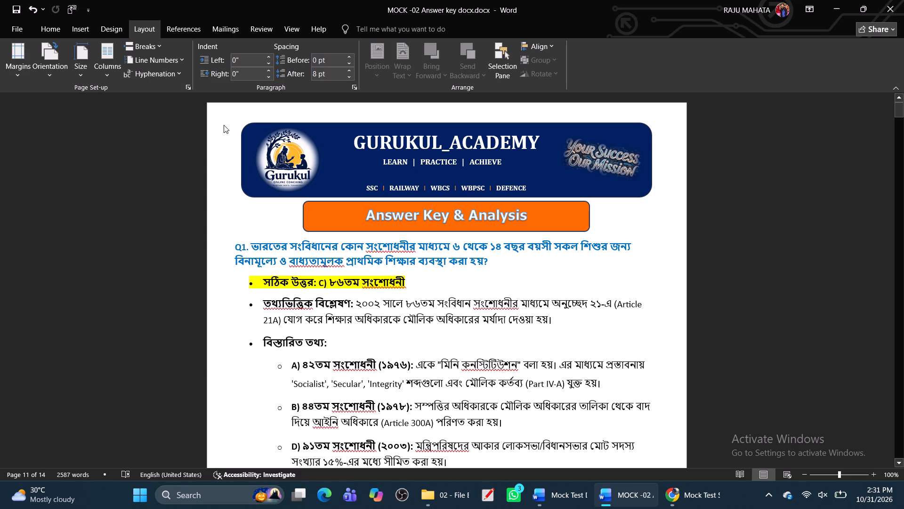
Check the page layout around the GURUKUL_ACADEMY header, the "Answer Key & Analysis" banner and the first questions.
left_click(220, 117)
scroll(246, 216, "down", 12)
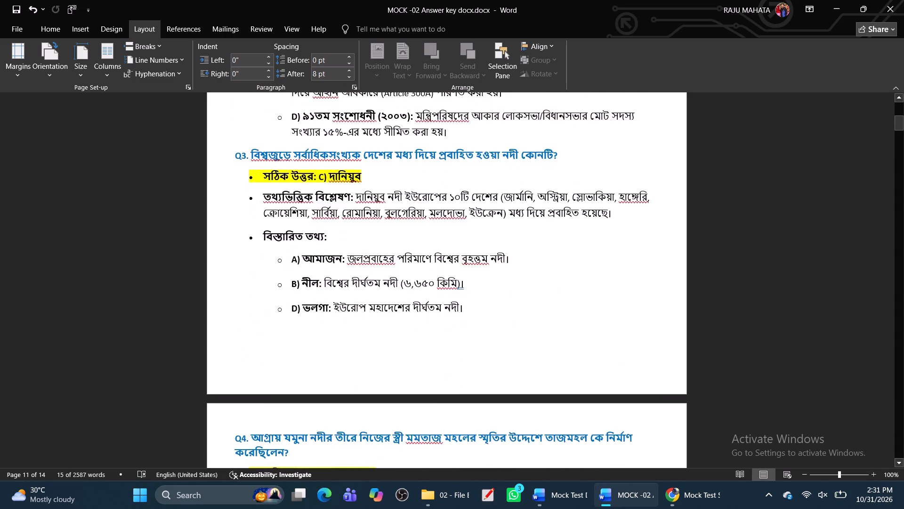
scroll(248, 242, "down", 20)
scroll(248, 242, "down", 7)
scroll(249, 240, "up", 12)
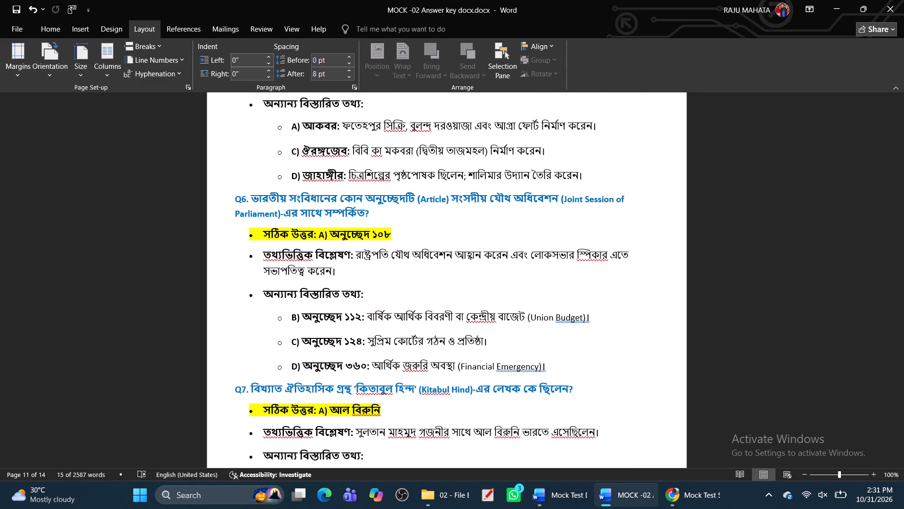
scroll(306, 161, "up", 14)
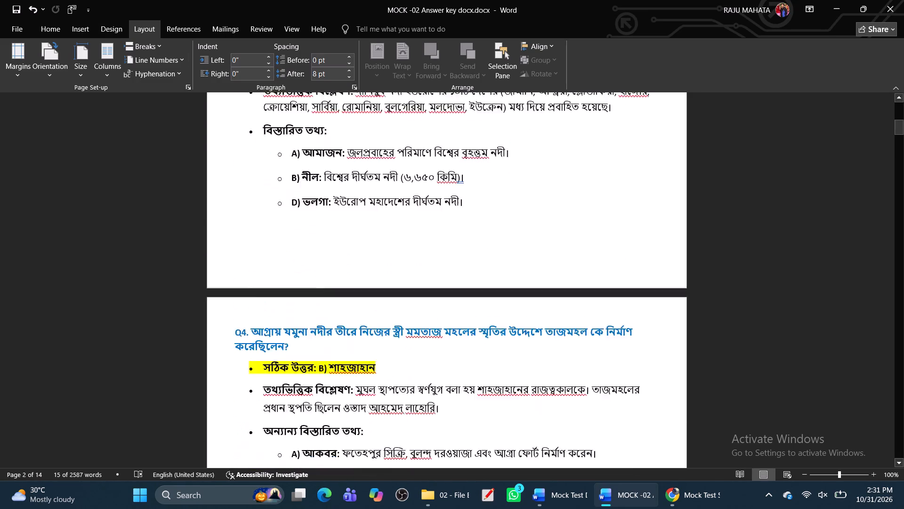
scroll(305, 162, "up", 16)
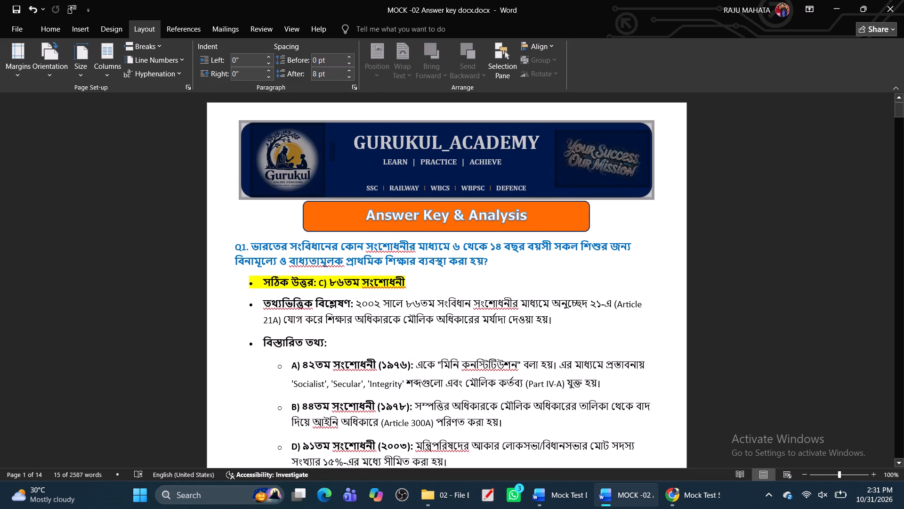
left_click(221, 189)
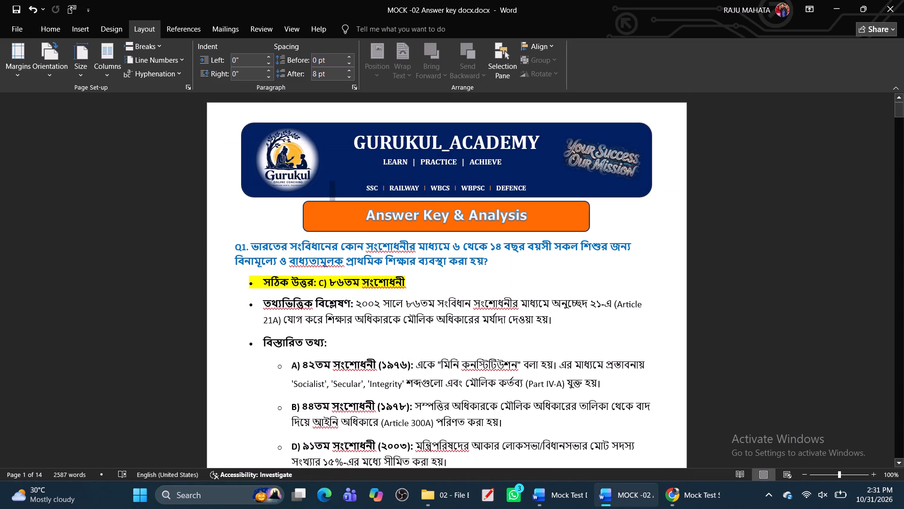
left_click(554, 187)
left_click(549, 219)
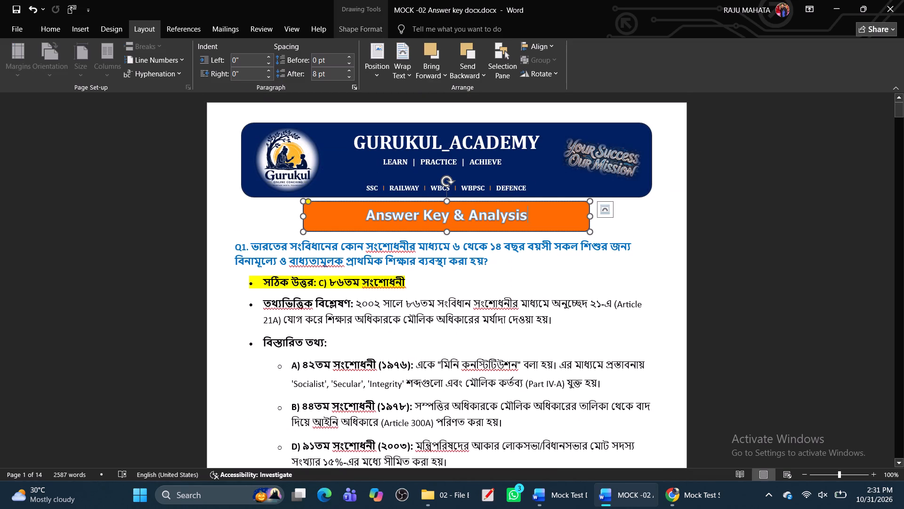
scroll(637, 279, "down", 10)
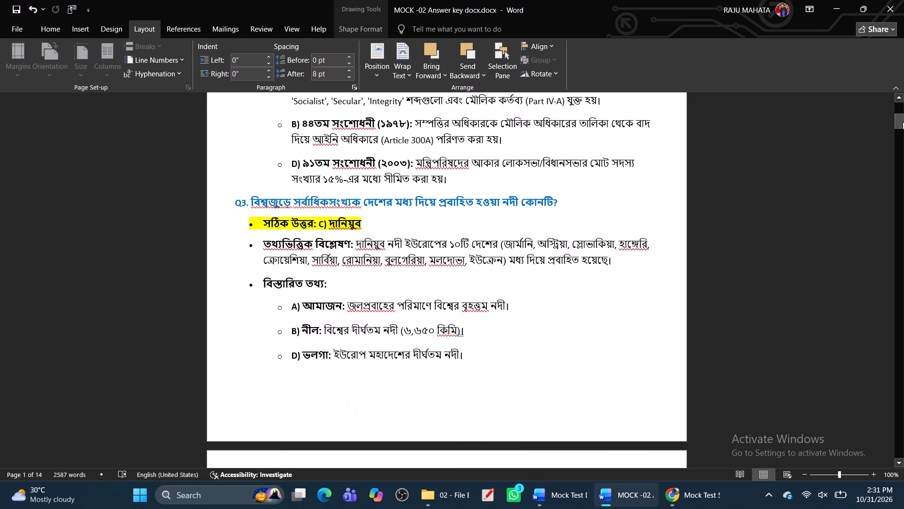
Add four blank lines below the underscore line at the end of the answer key's last page.
left_click_drag(896, 123, 903, 494)
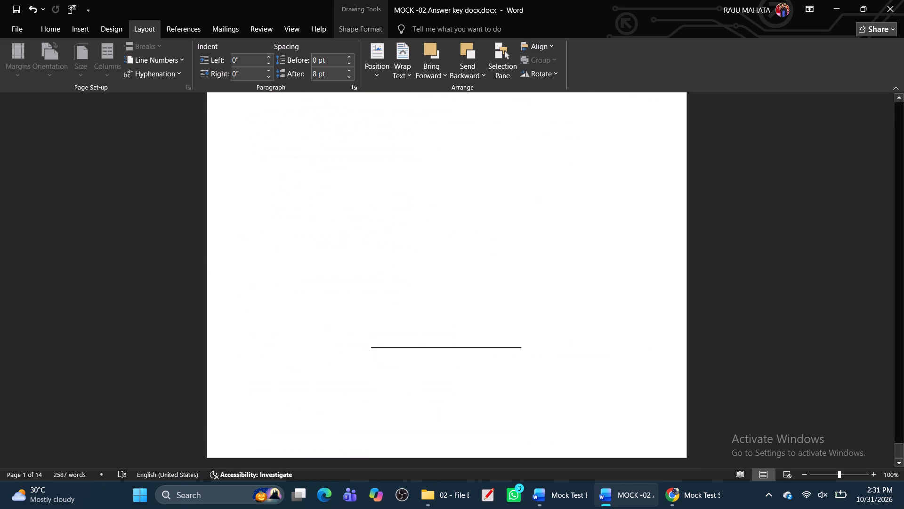
left_click(622, 429)
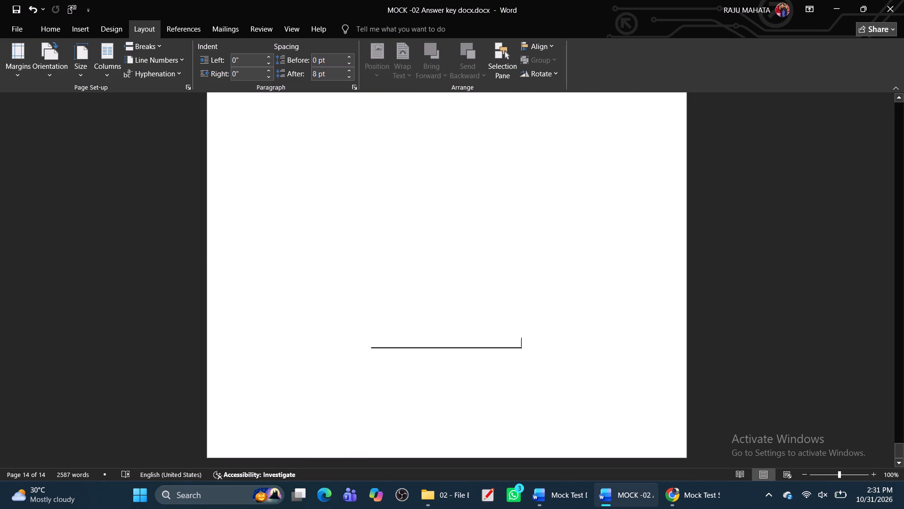
key("Return")
key("Return")
key("Return")
key("Return")
key("Return")
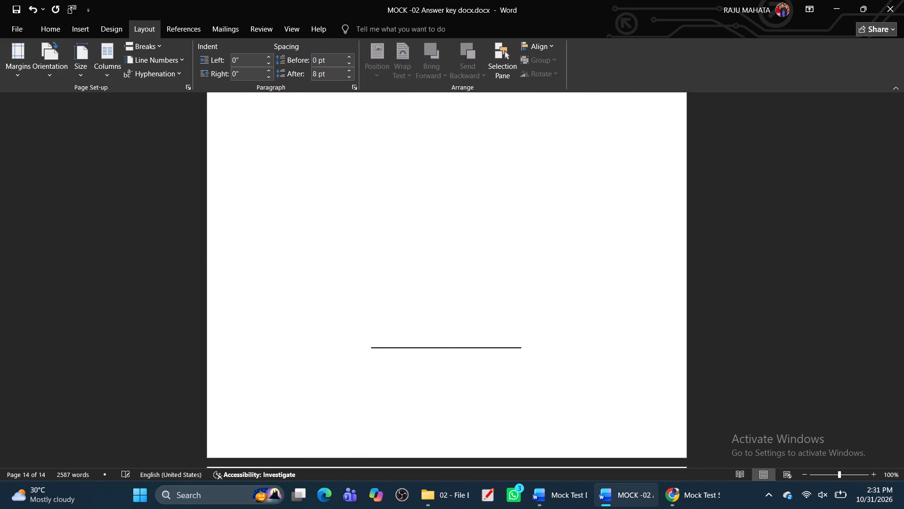
key("BackSpace")
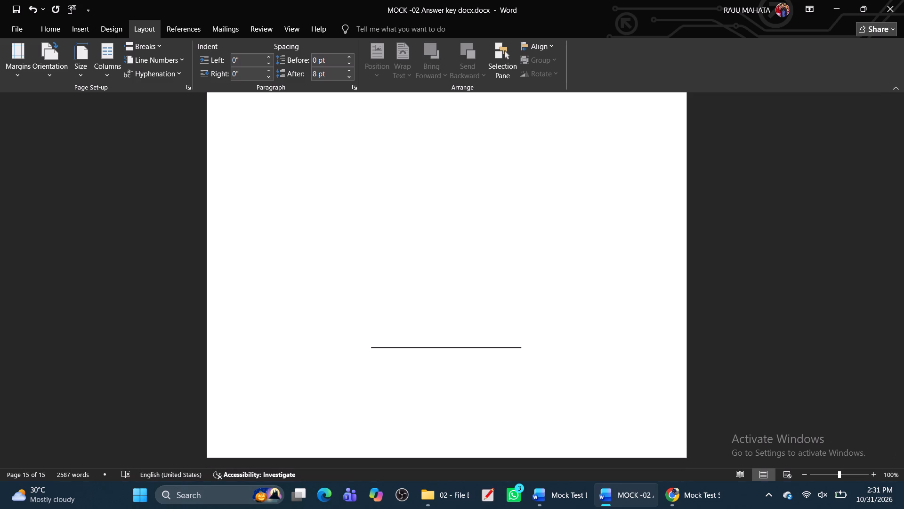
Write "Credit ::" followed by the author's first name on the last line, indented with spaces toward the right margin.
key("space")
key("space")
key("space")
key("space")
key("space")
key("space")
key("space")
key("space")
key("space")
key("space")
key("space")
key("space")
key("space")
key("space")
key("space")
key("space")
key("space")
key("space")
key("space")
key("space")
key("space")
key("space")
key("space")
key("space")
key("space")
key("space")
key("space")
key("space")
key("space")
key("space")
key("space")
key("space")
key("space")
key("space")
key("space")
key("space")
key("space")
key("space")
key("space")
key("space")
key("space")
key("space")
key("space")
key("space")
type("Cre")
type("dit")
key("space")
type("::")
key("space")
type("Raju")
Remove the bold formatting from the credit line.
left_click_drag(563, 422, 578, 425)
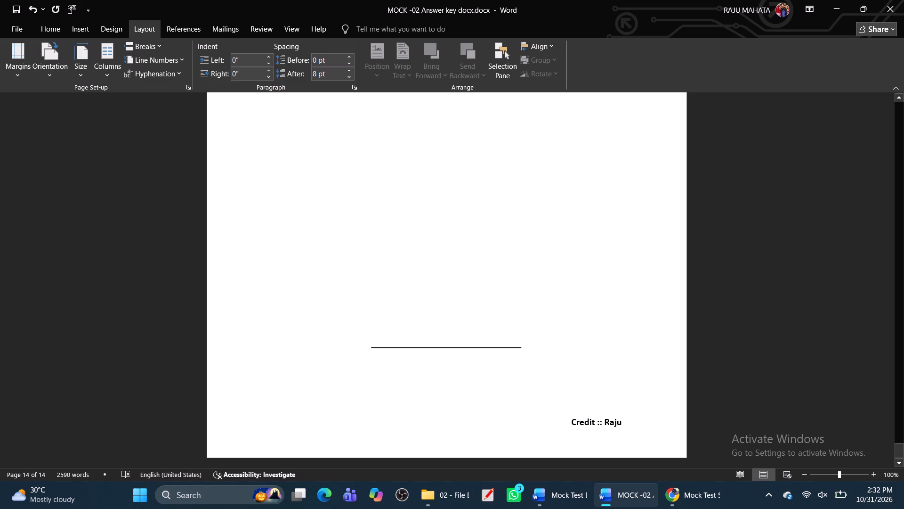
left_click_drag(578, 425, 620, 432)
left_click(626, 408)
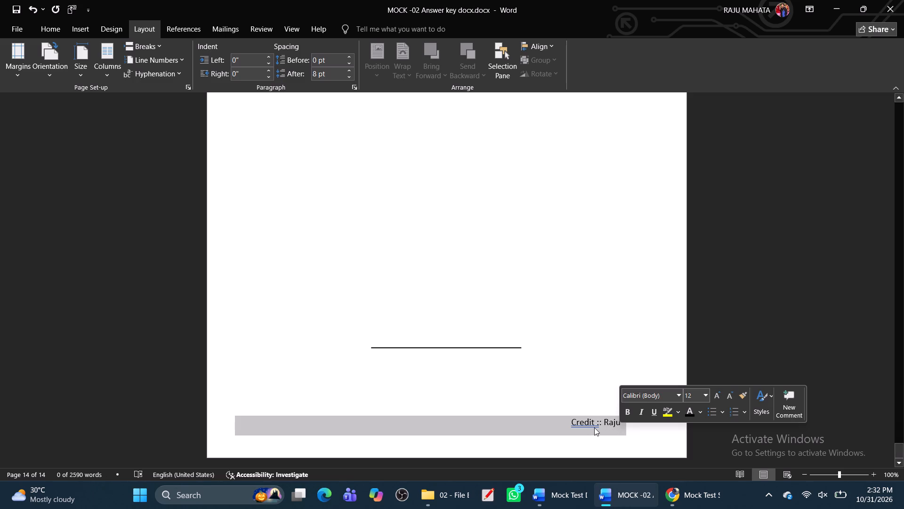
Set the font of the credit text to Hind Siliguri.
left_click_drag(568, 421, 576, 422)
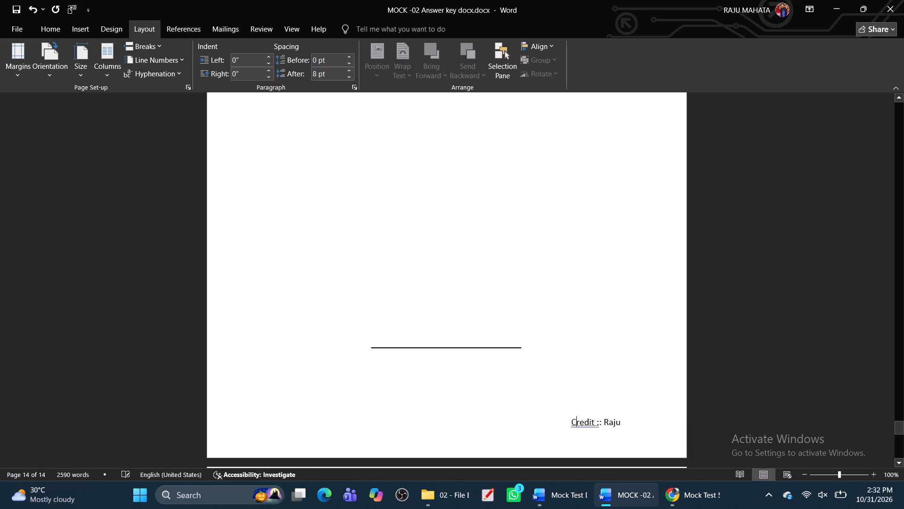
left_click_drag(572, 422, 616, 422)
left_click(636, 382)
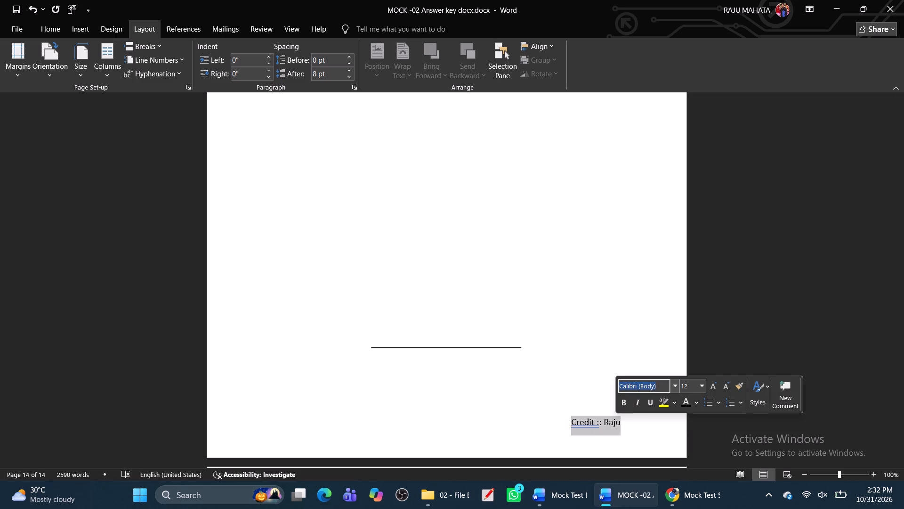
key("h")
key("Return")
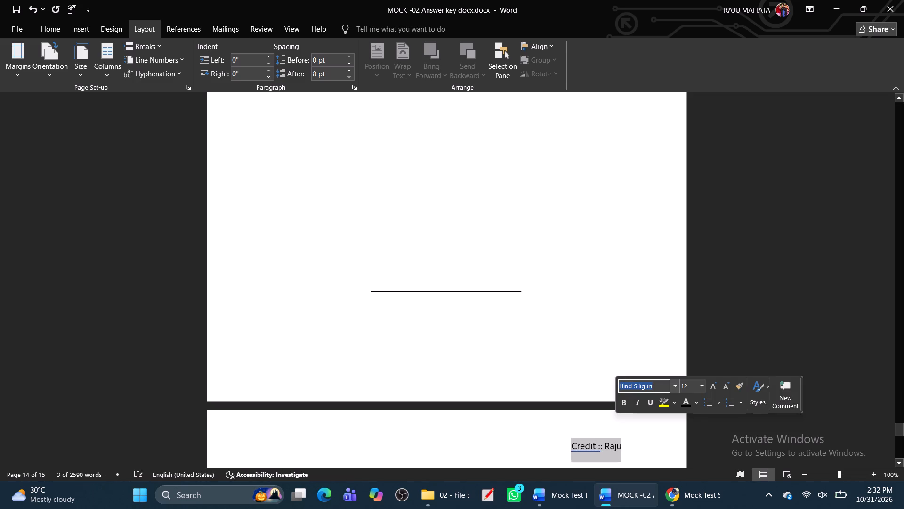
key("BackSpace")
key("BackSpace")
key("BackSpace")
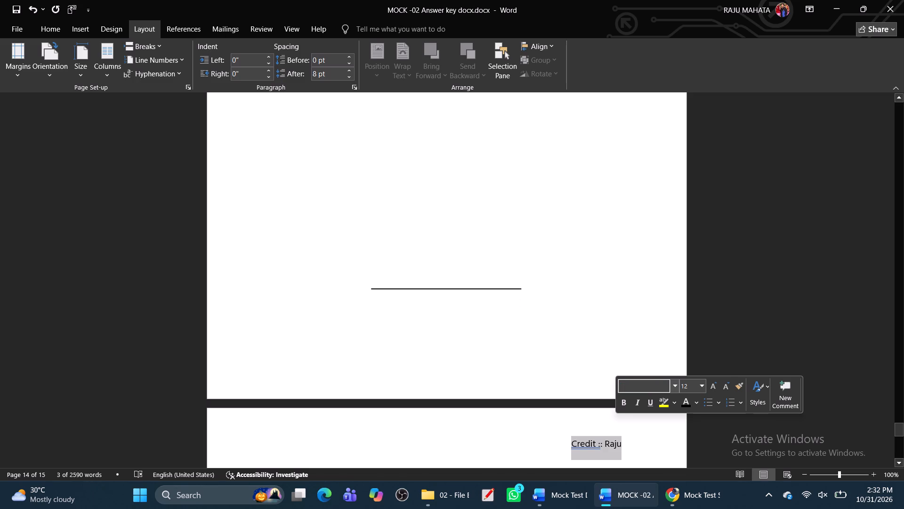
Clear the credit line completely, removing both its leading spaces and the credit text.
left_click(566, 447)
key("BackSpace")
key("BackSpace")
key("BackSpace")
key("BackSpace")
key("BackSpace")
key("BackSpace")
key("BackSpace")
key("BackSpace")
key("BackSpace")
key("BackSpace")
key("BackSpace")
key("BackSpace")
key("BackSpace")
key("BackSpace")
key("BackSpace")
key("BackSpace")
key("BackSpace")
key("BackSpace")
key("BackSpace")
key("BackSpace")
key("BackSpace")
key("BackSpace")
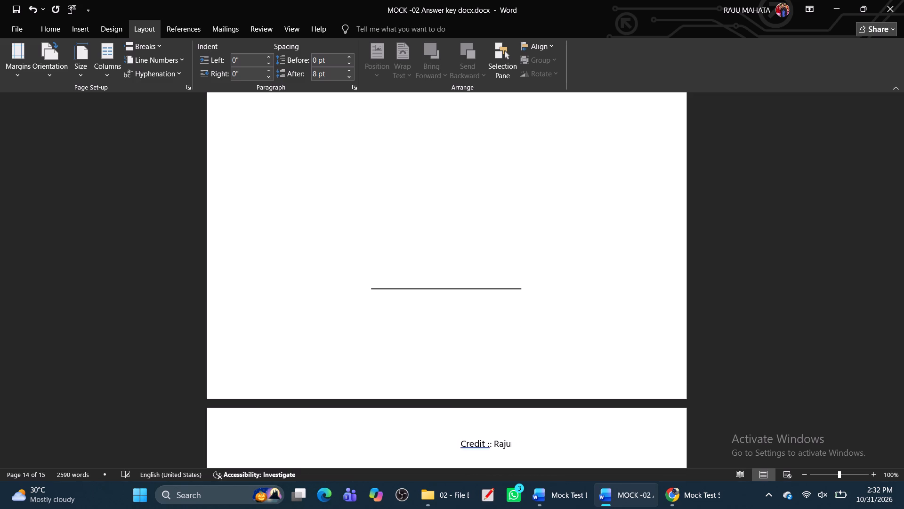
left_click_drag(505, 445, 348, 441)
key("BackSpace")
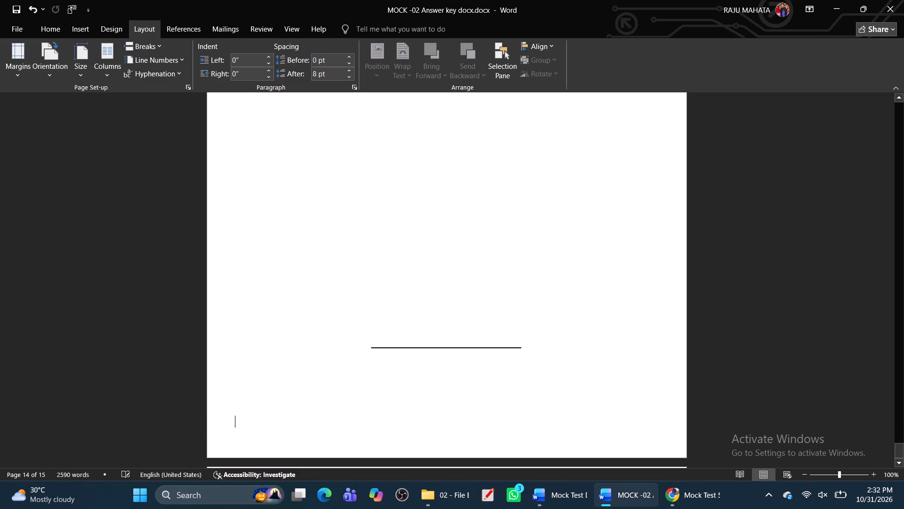
Indent the emptied line below the underscore line with spaces until the insertion point sits near the right margin.
key("space")
key("space")
key("space")
key("space")
key("space")
key("space")
key("space")
key("space")
key("space")
key("space")
key("space")
key("space")
key("space")
key("space")
key("space")
key("space")
key("space")
key("space")
key("space")
key("space")
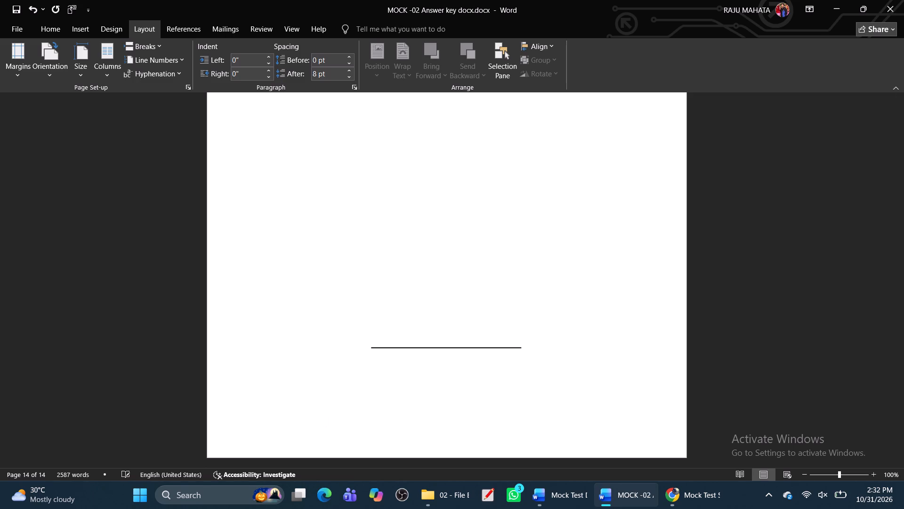
key("space")
key("space")
key("space")
key("space")
key("space")
key("space")
key("space")
key("space")
key("space")
key("space")
key("space")
key("space")
key("space")
key("space")
key("space")
key("space")
key("space")
key("space")
key("space")
key("space")
key("space")
key("space")
key("space")
key("space")
key("space")
key("space")
key("space")
key("space")
key("space")
key("space")
key("space")
key("space")
key("space")
key("space")
key("space")
key("space")
key("space")
key("space")
key("space")
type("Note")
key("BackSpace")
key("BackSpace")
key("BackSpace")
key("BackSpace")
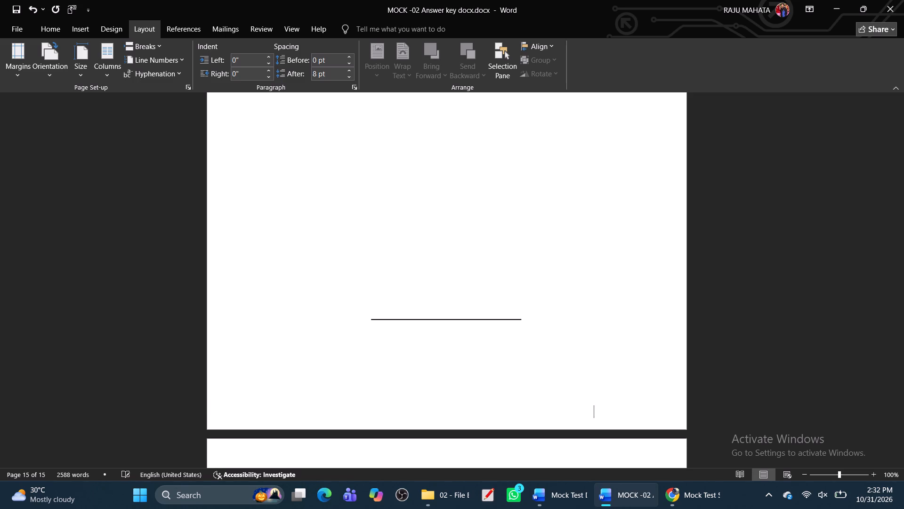
Shorten the space indent on the last line below the underscore line.
key("BackSpace")
key("BackSpace")
key("BackSpace")
key("BackSpace")
key("BackSpace")
key("BackSpace")
key("BackSpace")
key("BackSpace")
key("BackSpace")
key("BackSpace")
key("BackSpace")
key("BackSpace")
key("BackSpace")
key("BackSpace")
key("BackSpace")
key("BackSpace")
key("BackSpace")
key("BackSpace")
key("BackSpace")
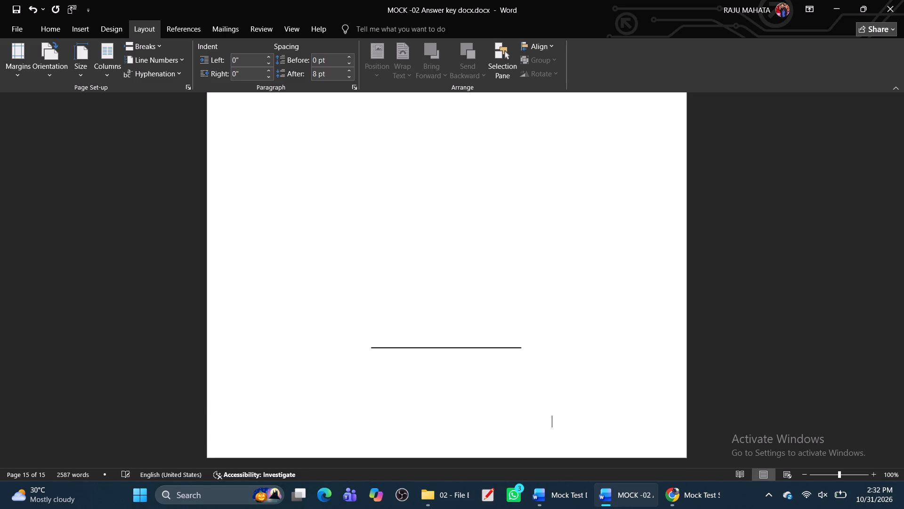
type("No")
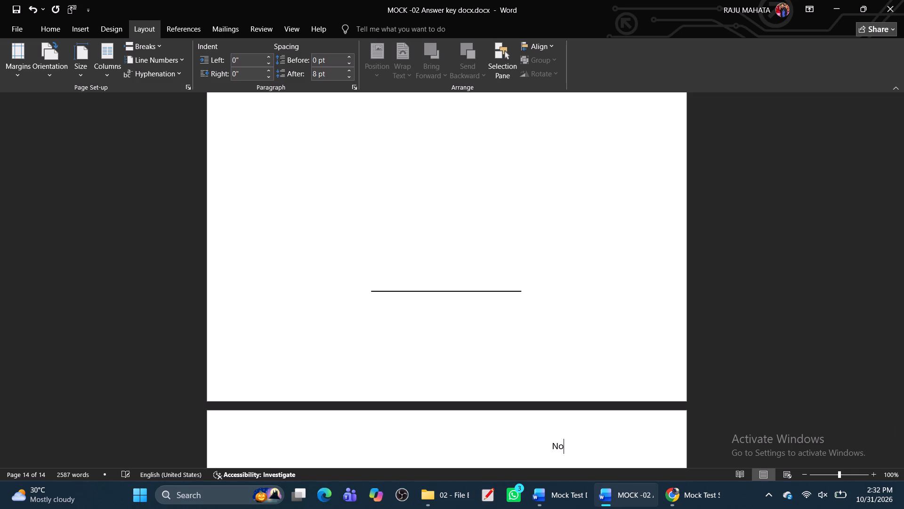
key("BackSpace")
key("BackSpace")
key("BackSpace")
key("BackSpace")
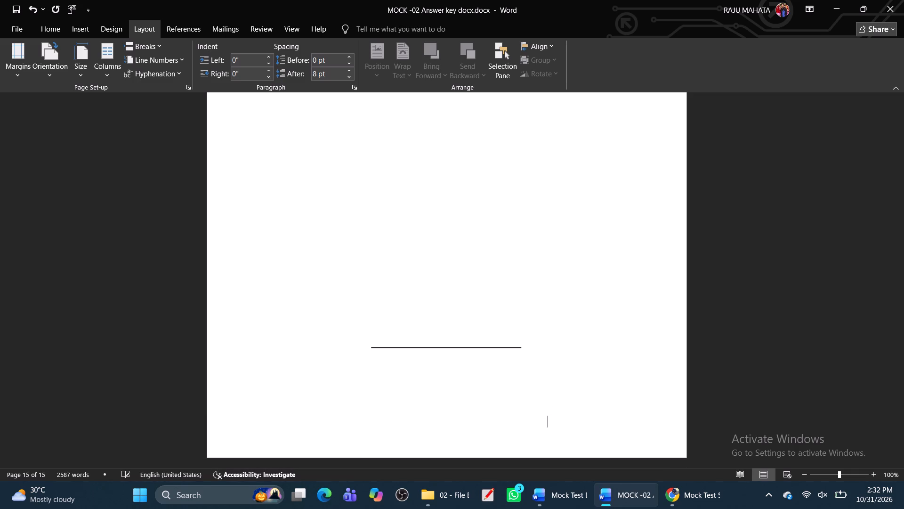
Shorten the last line's space indent further, bringing the insertion point closer to the middle of the page.
key("BackSpace")
key("BackSpace")
key("BackSpace")
key("BackSpace")
key("BackSpace")
key("BackSpace")
key("BackSpace")
key("BackSpace")
key("BackSpace")
key("BackSpace")
key("BackSpace")
key("BackSpace")
key("BackSpace")
key("BackSpace")
key("BackSpace")
key("BackSpace")
key("BackSpace")
key("BackSpace")
key("BackSpace")
key("BackSpace")
key("n")
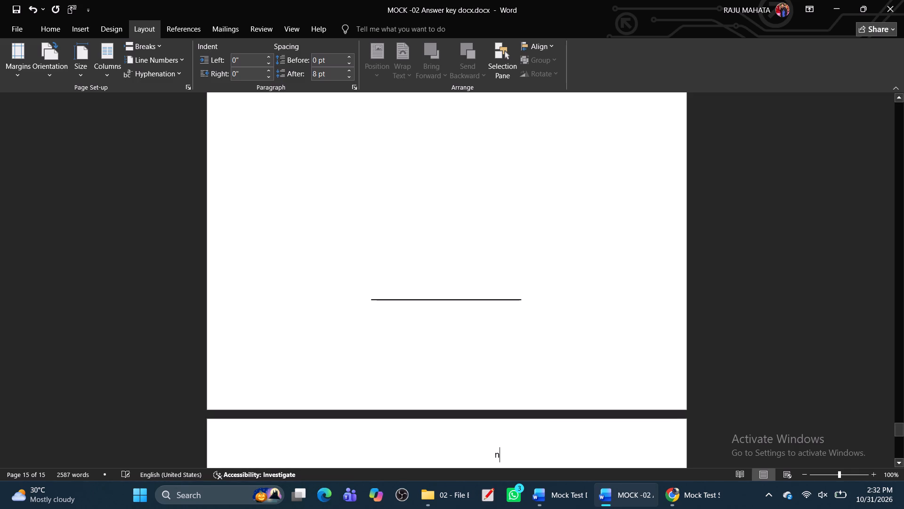
key("BackSpace")
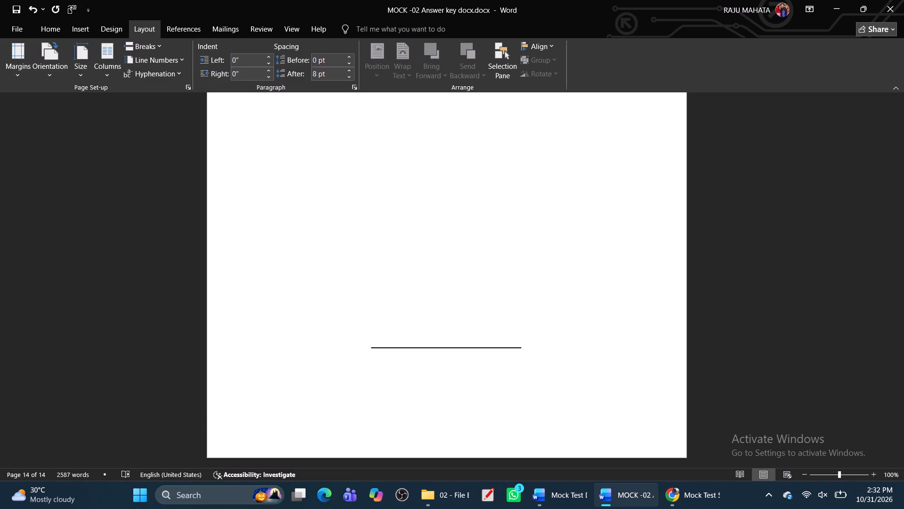
Add the space-indented text "Notes :: RAJU" on the bold line below the underscore line.
left_click(493, 398)
key("space")
key("space")
key("space")
key("space")
key("space")
key("space")
key("space")
key("space")
key("space")
key("space")
key("space")
key("space")
key("space")
key("space")
key("space")
key("space")
key("space")
key("space")
key("space")
key("space")
key("space")
key("space")
key("space")
key("space")
type("Notes")
key("space")
type("::")
key("space")
type("Raju")
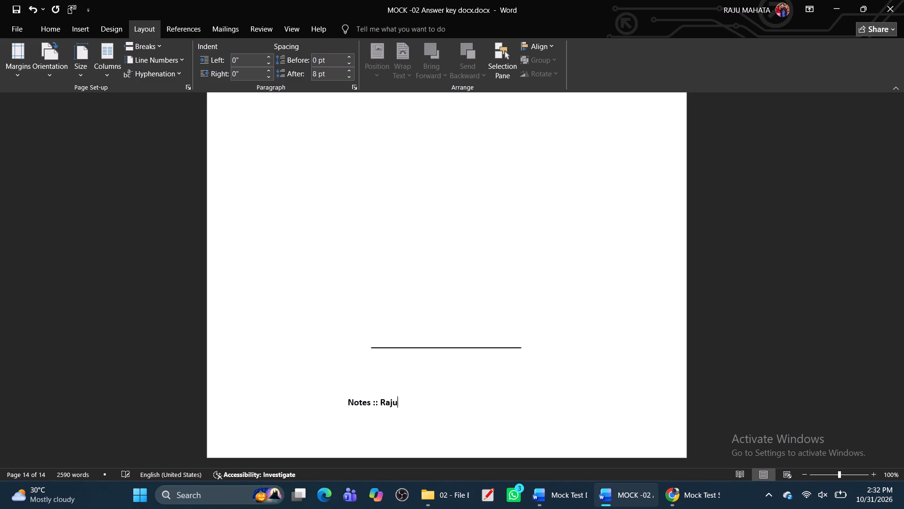
key("BackSpace")
key("BackSpace")
key("BackSpace")
type("Aju")
key("BackSpace")
key("BackSpace")
type("JU")
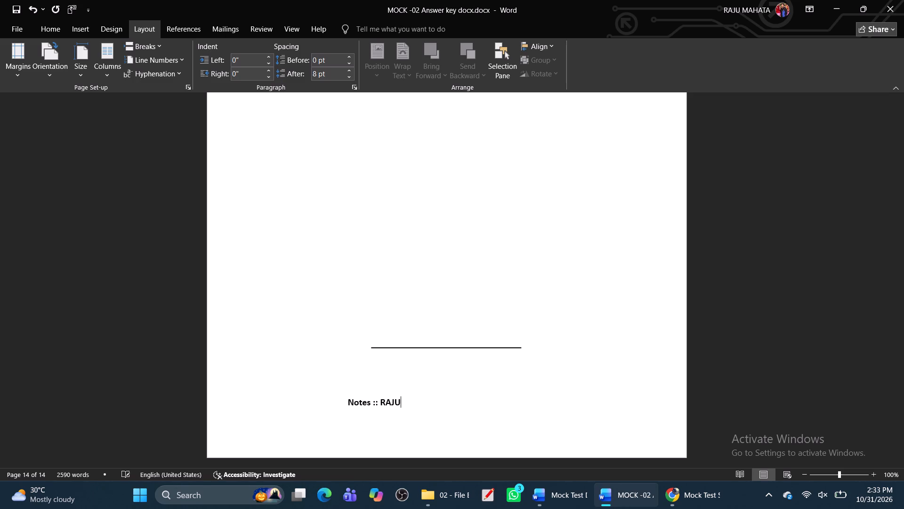
Insert more spaces before "Notes :: RAJU" so the credit sits roughly centred beneath the underscore line.
left_click(340, 404)
key("space")
key("space")
key("space")
key("space")
key("space")
key("space")
key("space")
key("space")
key("space")
key("space")
key("space")
key("space")
key("space")
key("space")
key("space")
key("space")
key("space")
key("space")
key("space")
key("space")
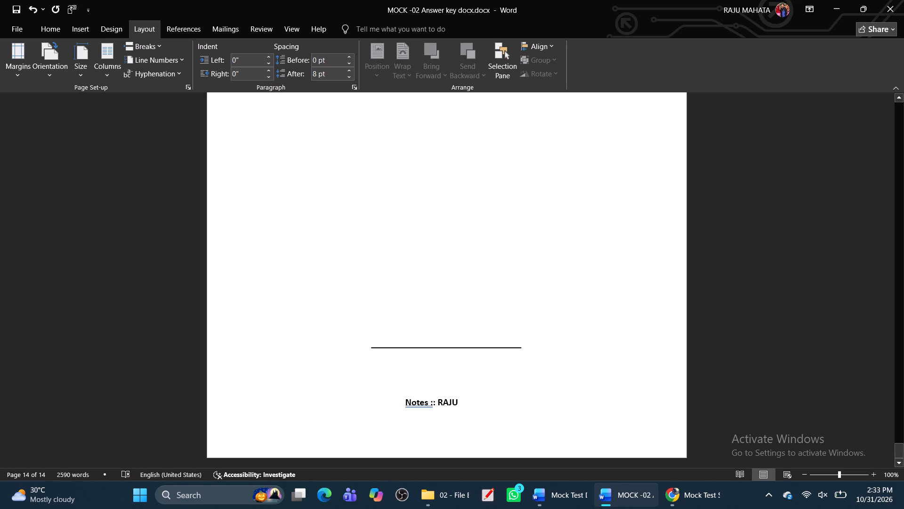
left_click(436, 405)
Save the answer key document.
scroll(459, 387, "up", 20)
scroll(459, 387, "up", 16)
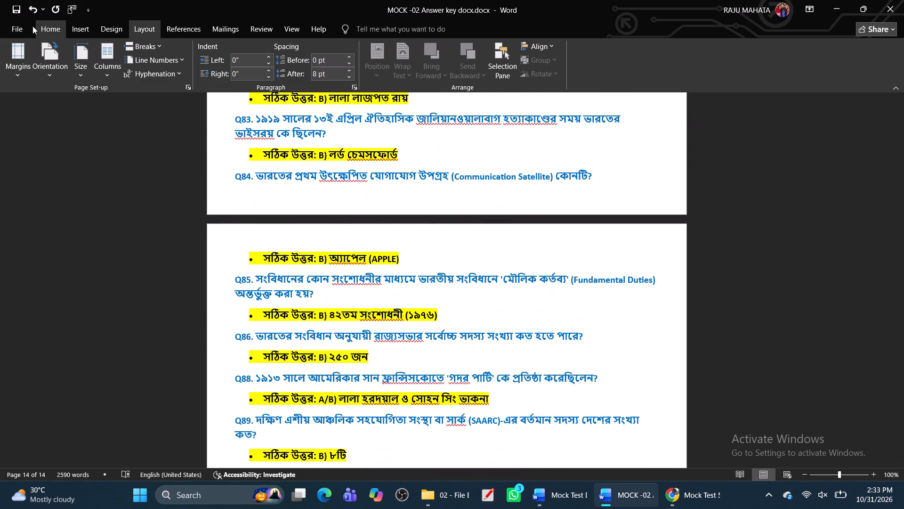
left_click(19, 11)
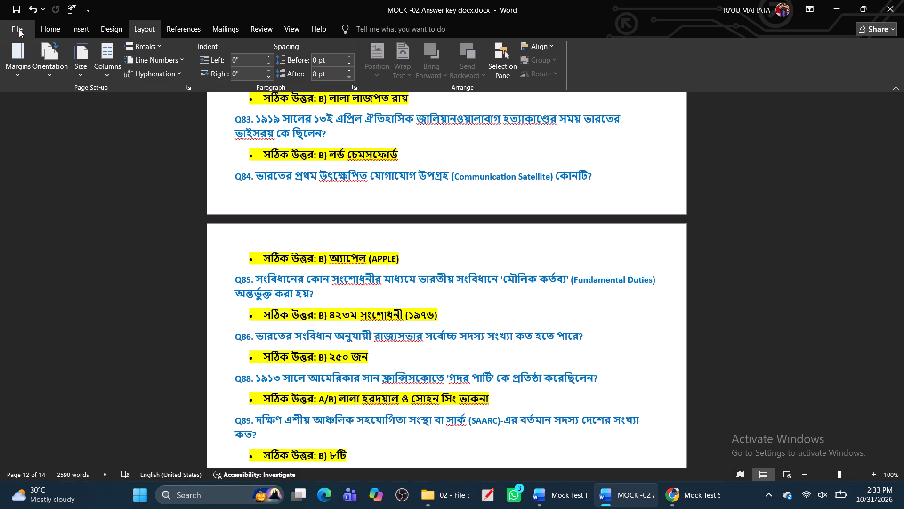
Export the answer key as a PDF named "MOCK -02 Answer Analysis .pdf" in the 02 folder.
left_click(19, 29)
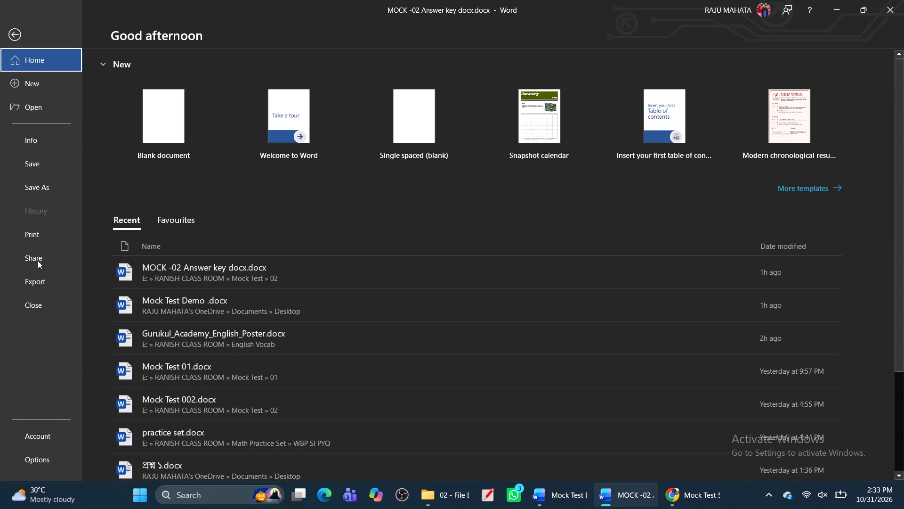
left_click(40, 283)
left_click(327, 172)
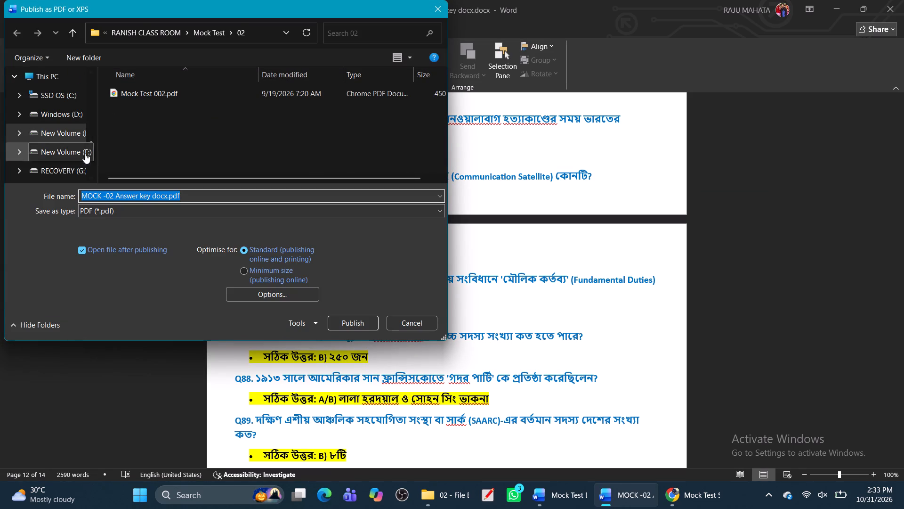
left_click(161, 197)
left_click(161, 197)
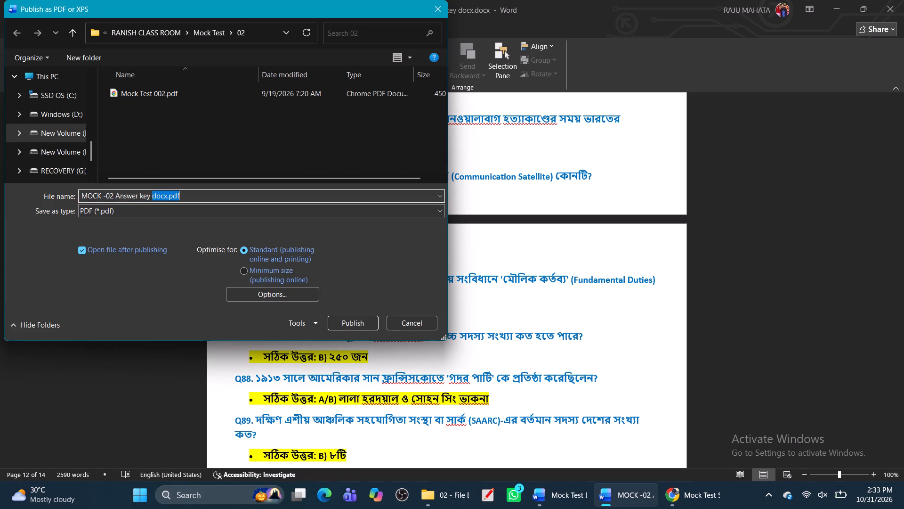
left_click(161, 197)
left_click_drag(166, 197, 156, 196)
left_click_drag(156, 196, 141, 196)
type("Analysis")
key("space")
left_click(353, 325)
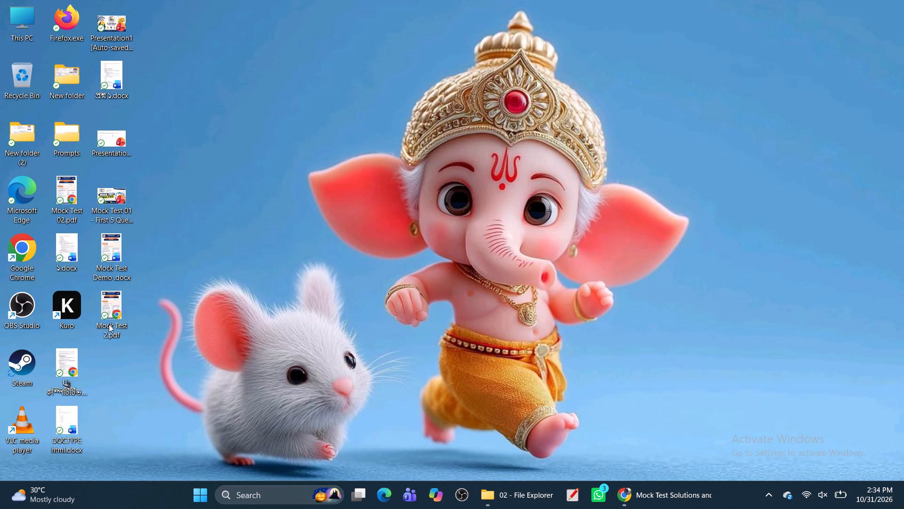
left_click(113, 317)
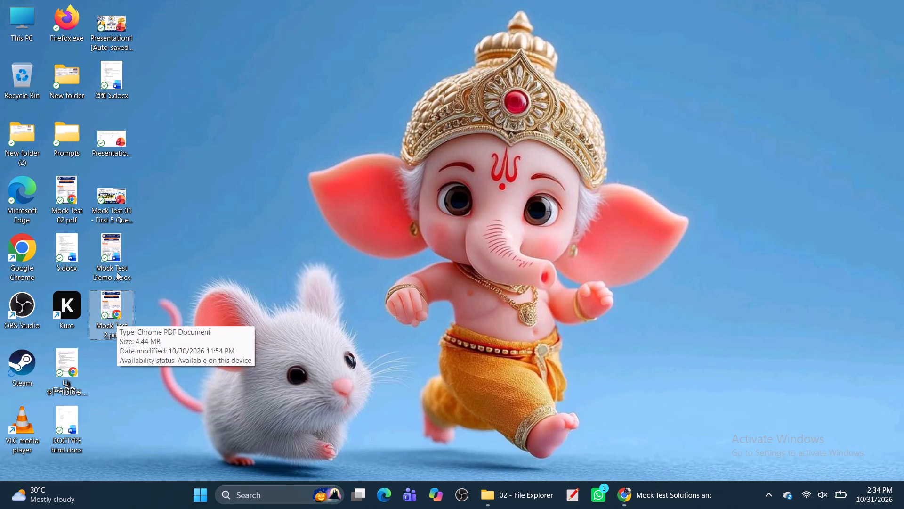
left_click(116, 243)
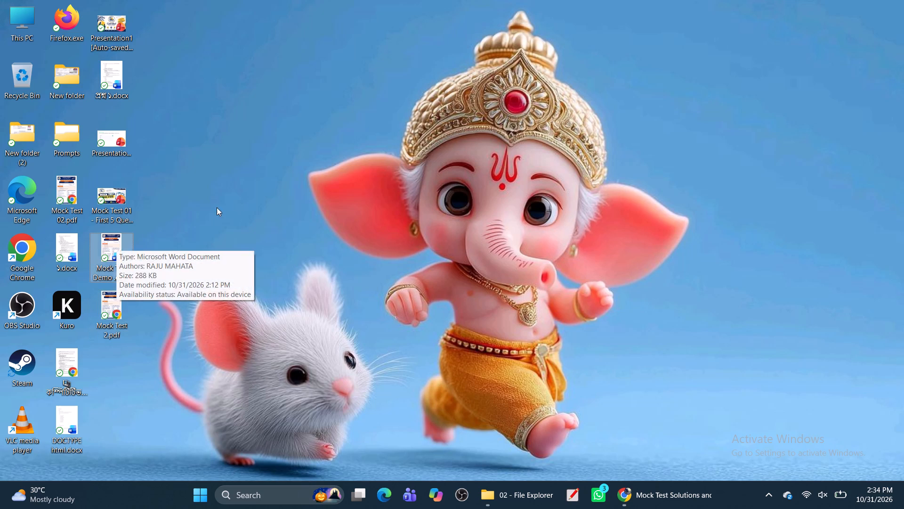